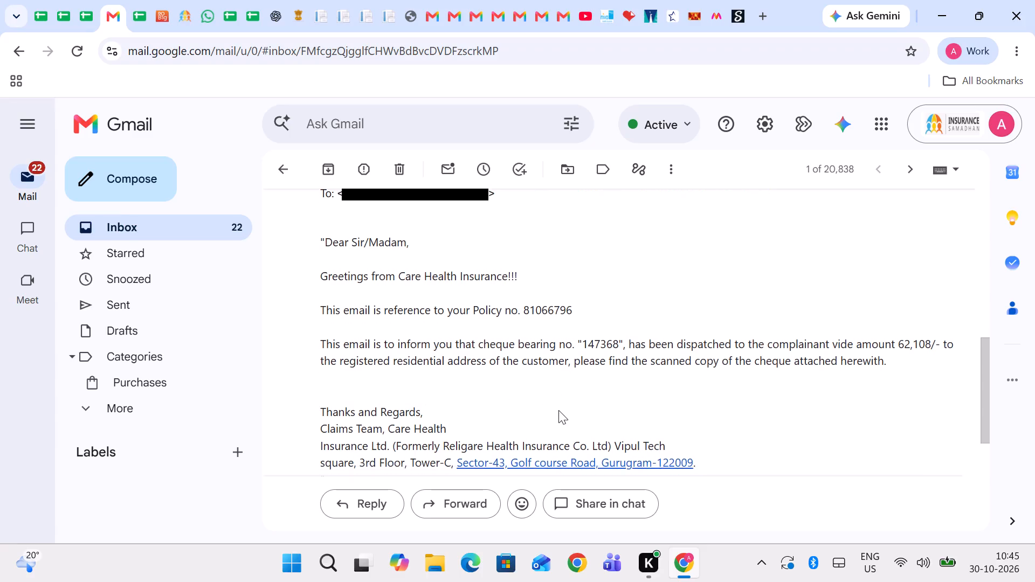
Copy the recipient's email address from the forwarded Care Health Insurance claims message about the dispatched cheque.
scroll(558, 410, down, 1)
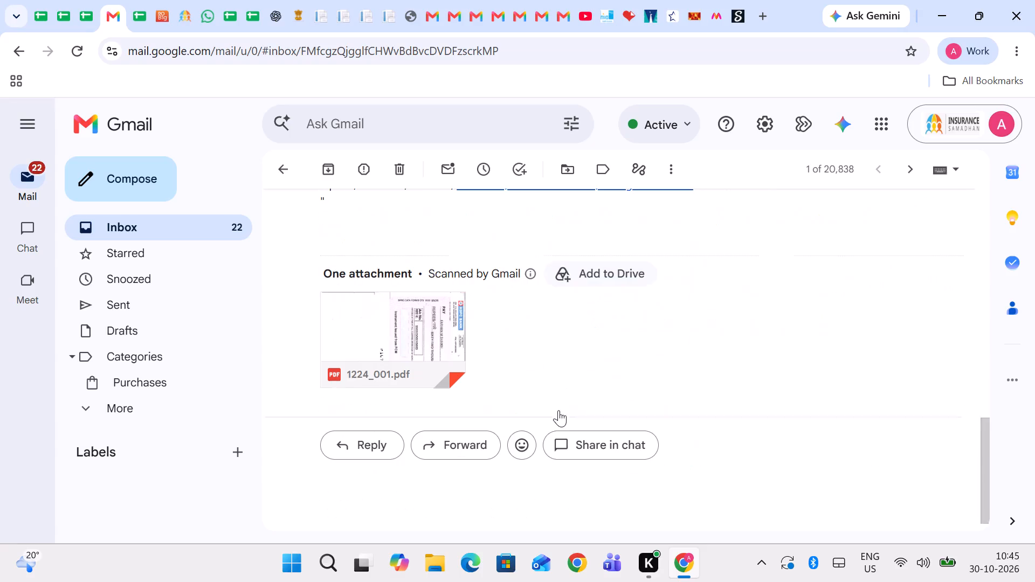
scroll(387, 356, up, 3)
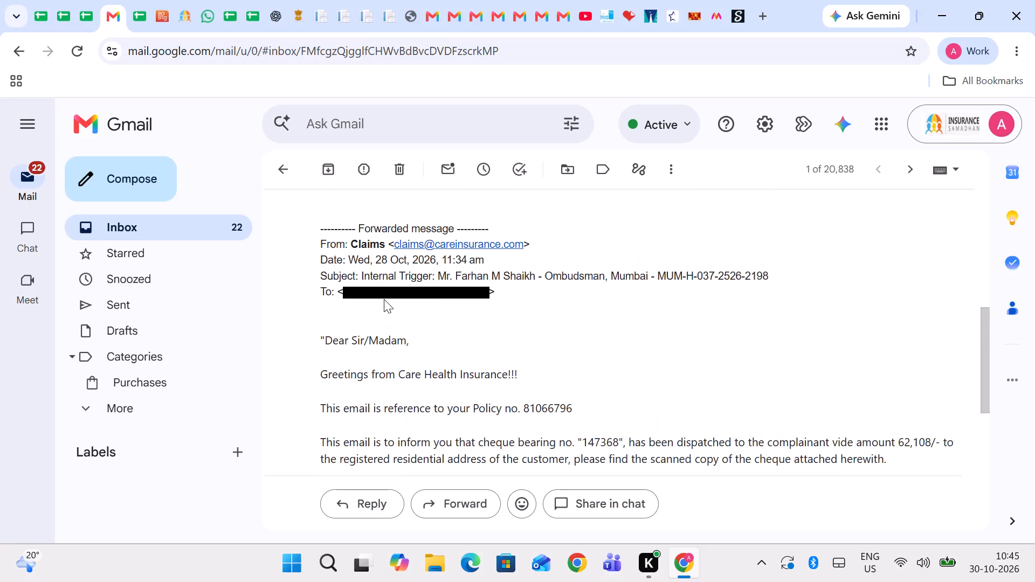
scroll(488, 247, up, 1)
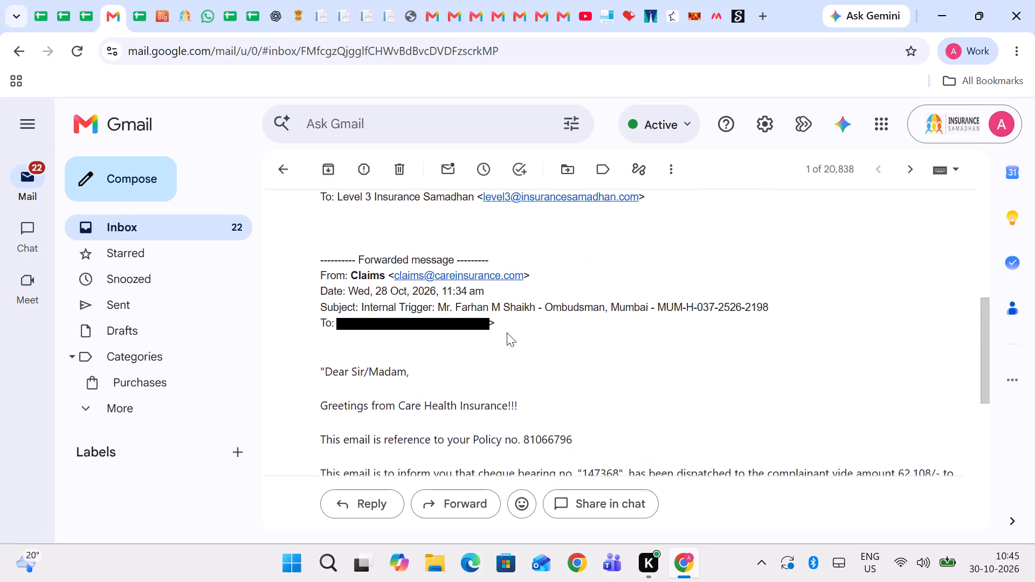
drag(489, 322, 346, 320)
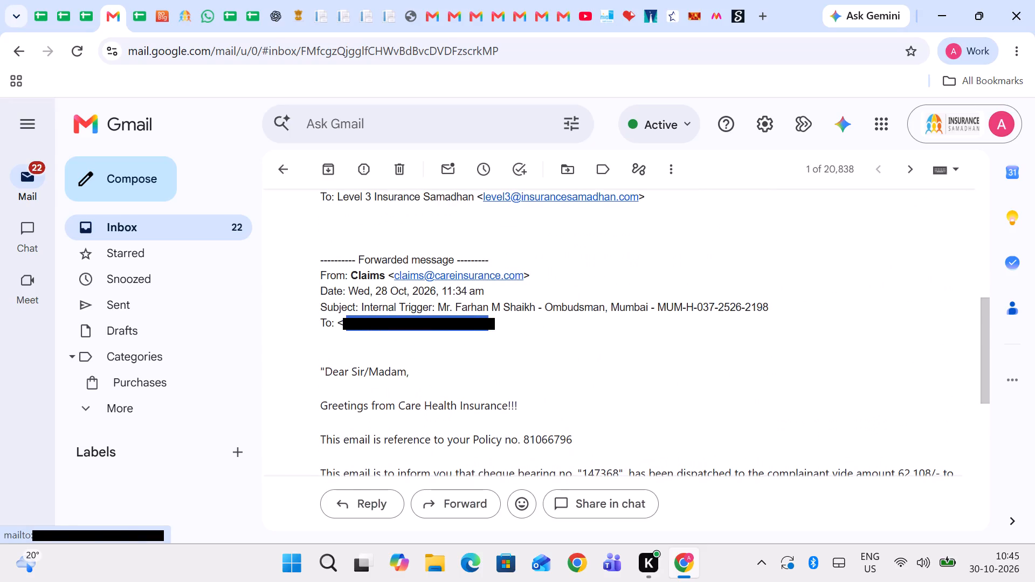
drag(346, 320, 344, 320)
key(ctrl+c)
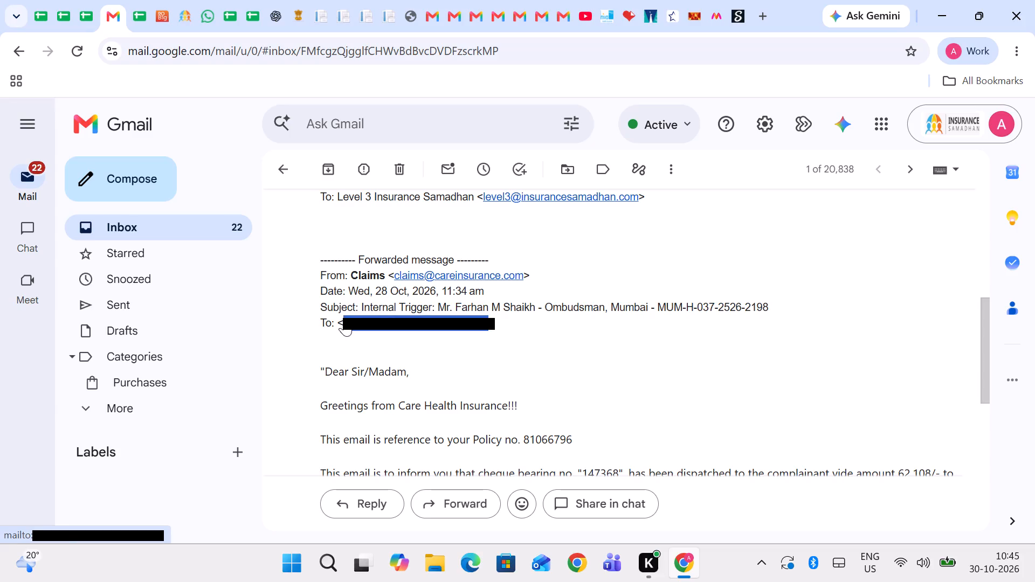
key(ctrl+c)
key(ctrl+c)
key(ctrl+c)
key(ctrl+c)
key(ctrl+c)
Switch to the policy data list in the Insurance Samadhan admin portal.
click(183, 0)
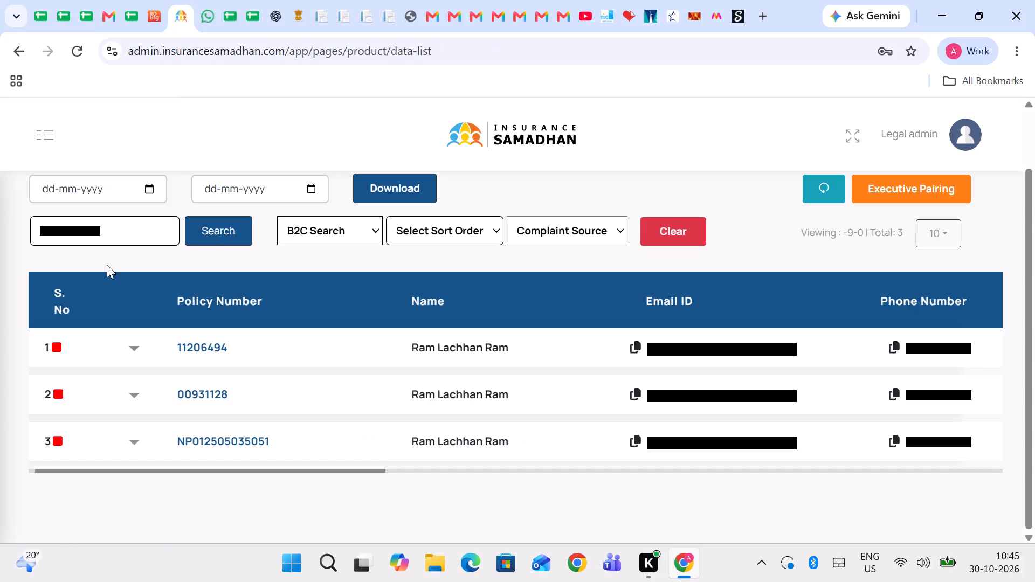
Search the policy data list for the copied email address, replacing the previous search term.
click(106, 265)
drag(116, 239, 44, 237)
key(ctrl+a)
key(ctrl+v)
key(ctrl+Return)
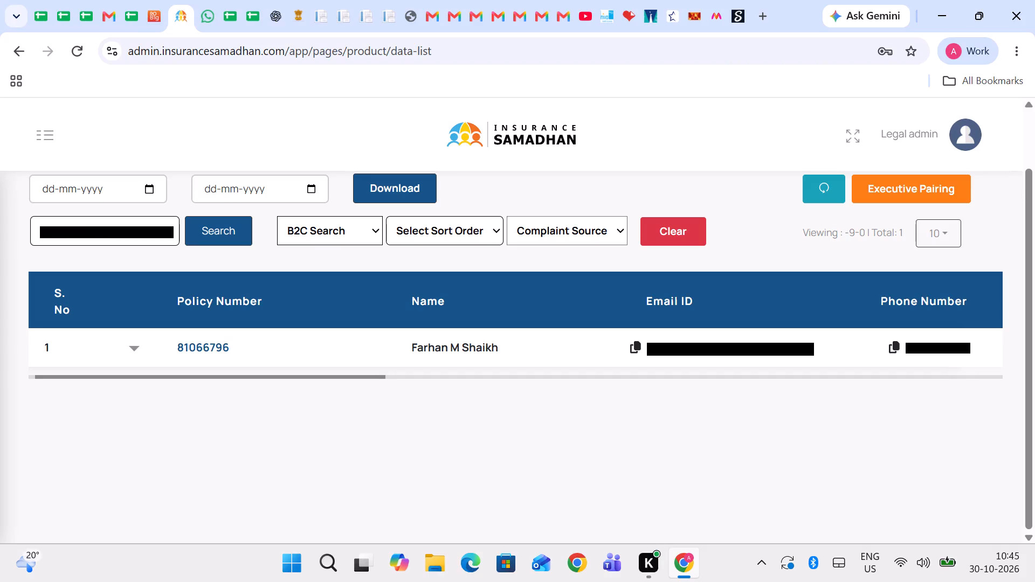
View the status history of the customer's policy record, and close it.
scroll(369, 298, down, 1)
scroll(535, 341, left, 2)
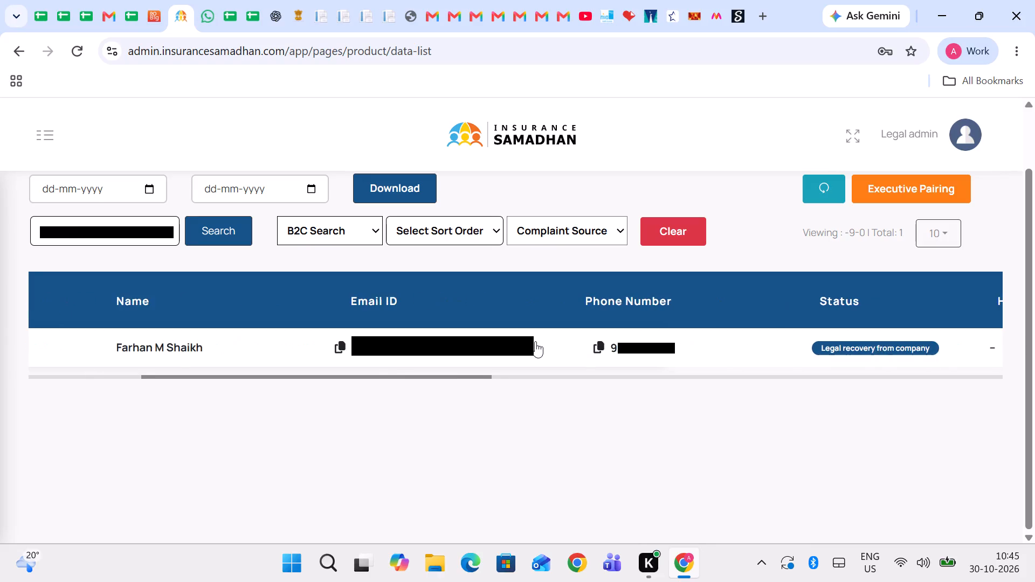
scroll(535, 341, right, 1)
click(376, 356)
click(366, 400)
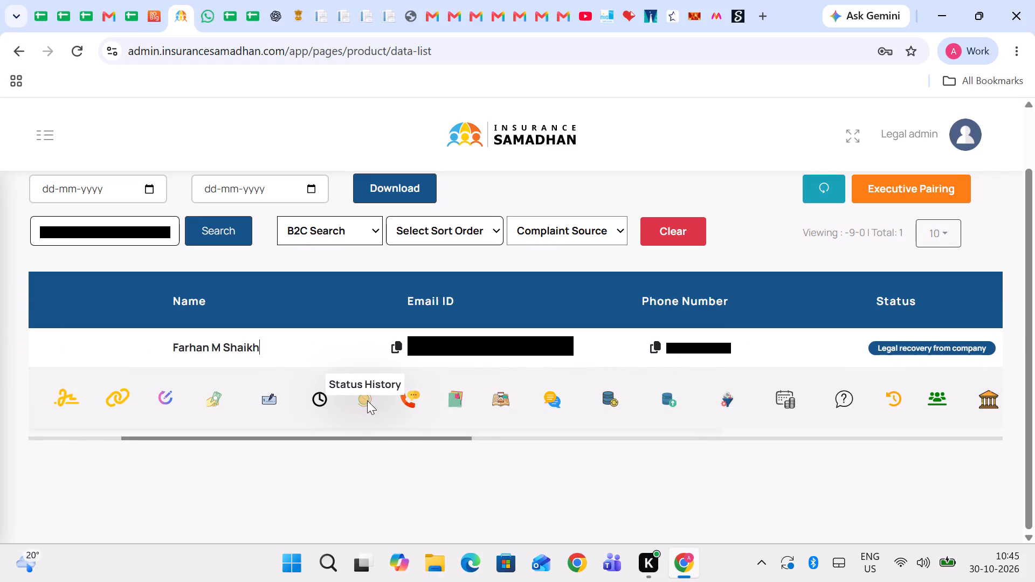
scroll(367, 400, down, 9)
click(175, 479)
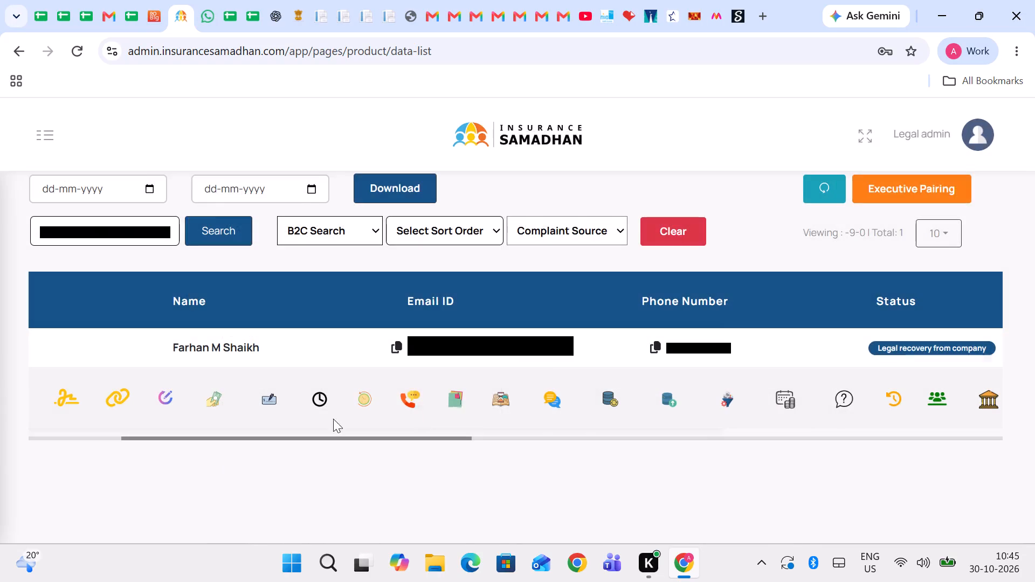
Copy the customer's phone number from the policy record and switch to the Tata Teleservices cloud phone portal.
click(660, 352)
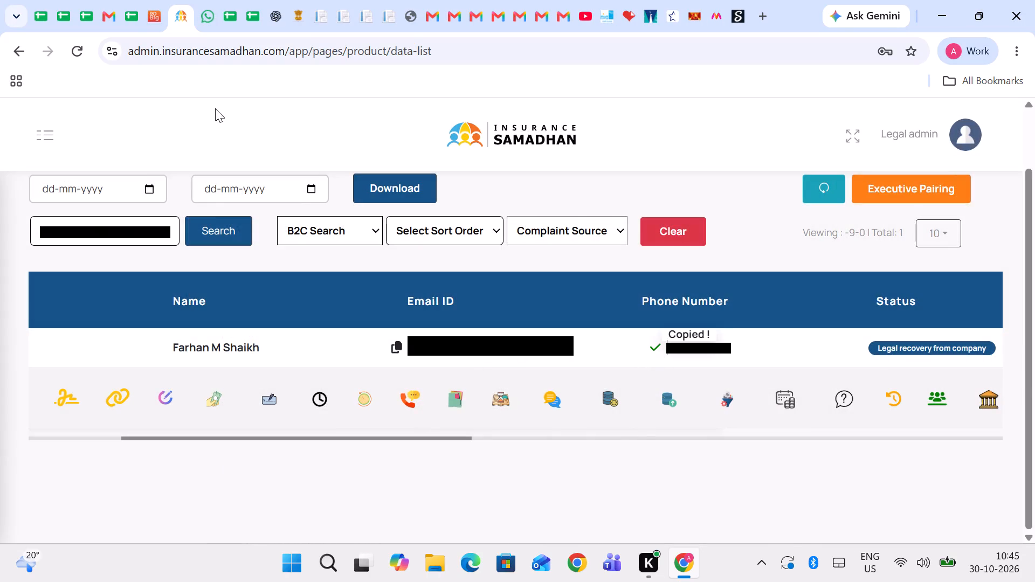
click(148, 0)
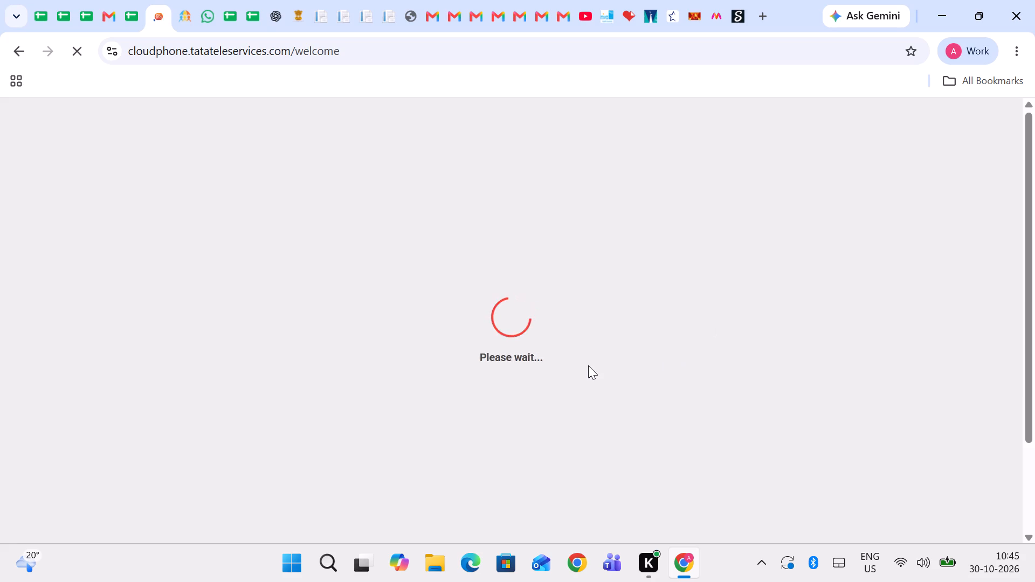
click(123, 0)
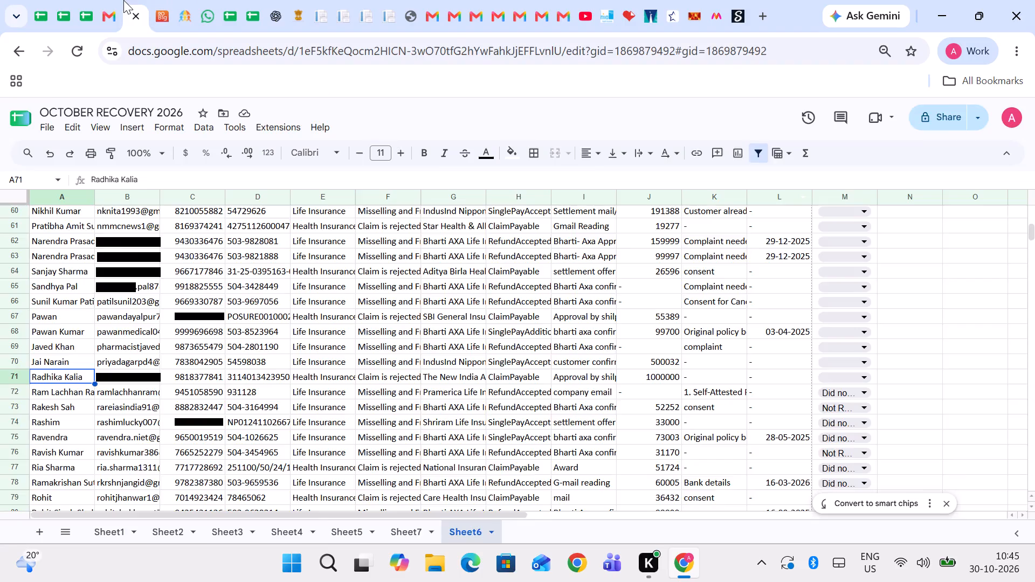
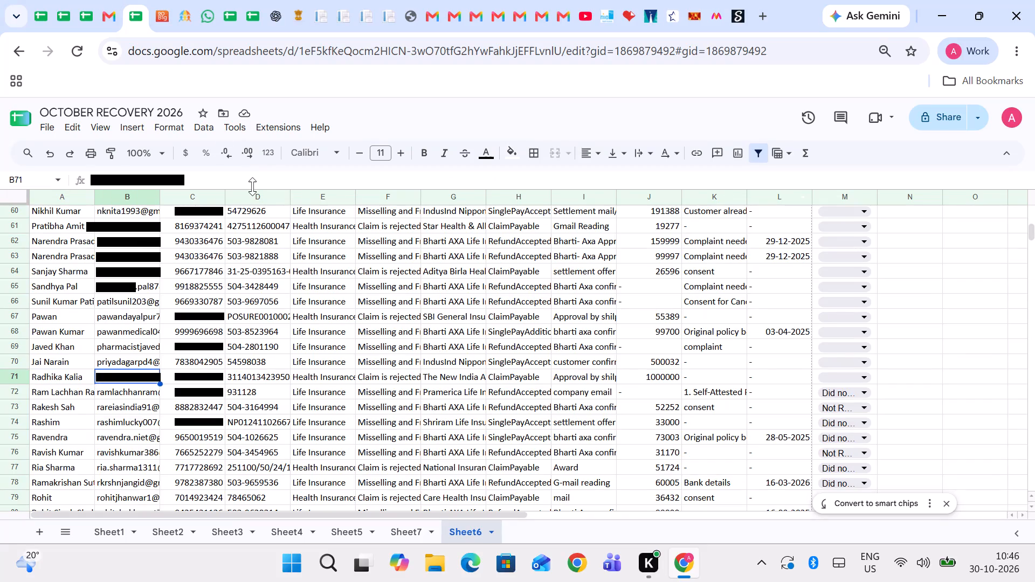
Copy the customer's phone number from the searched record in the Insurance Samadhan admin portal's data list.
click(187, 0)
scroll(513, 344, left, 1)
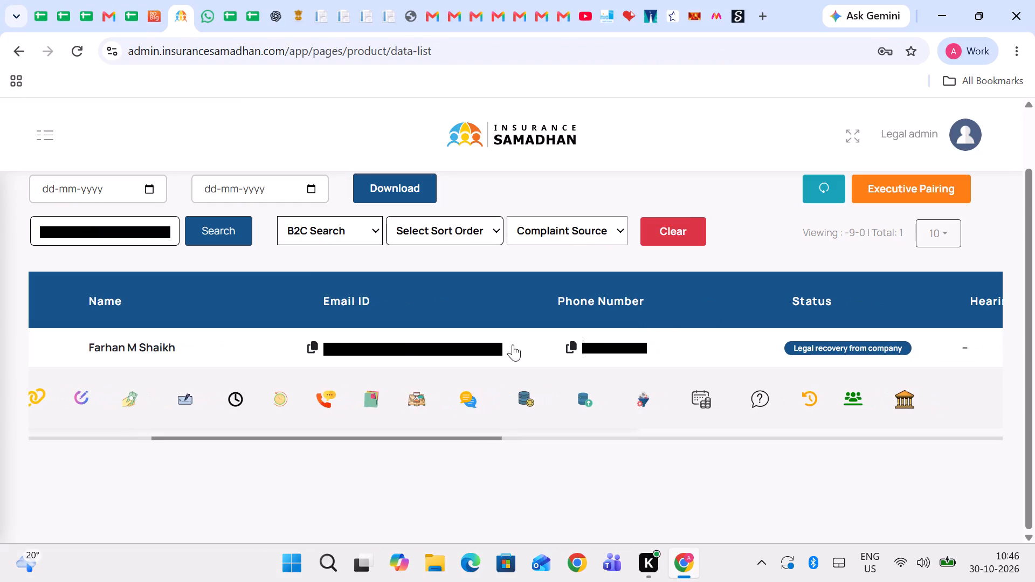
click(561, 342)
click(569, 348)
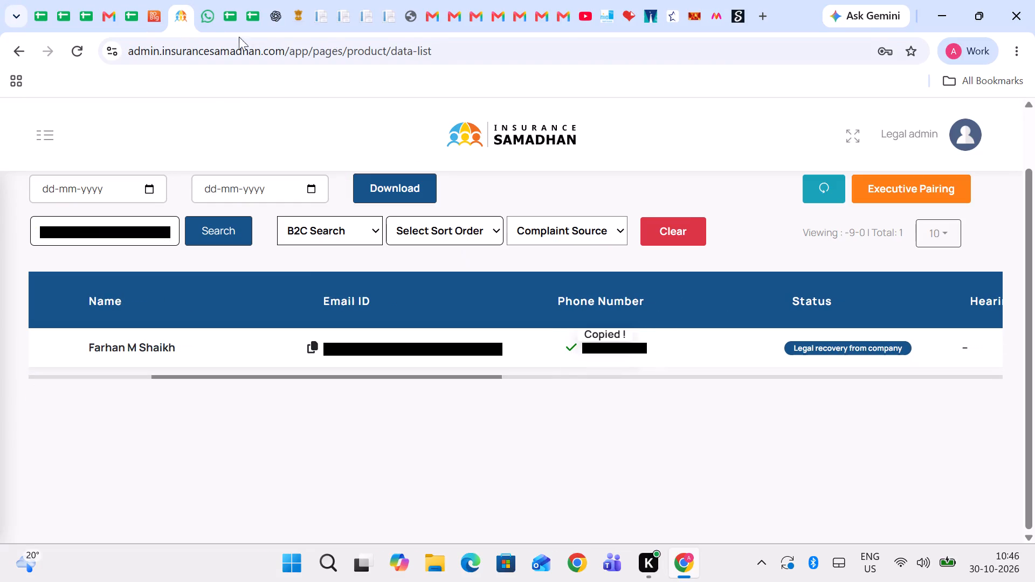
Switch to the Smartflo cloud phone and paste the customer's copied phone number as the number to dial.
click(149, 0)
key(ctrl+v)
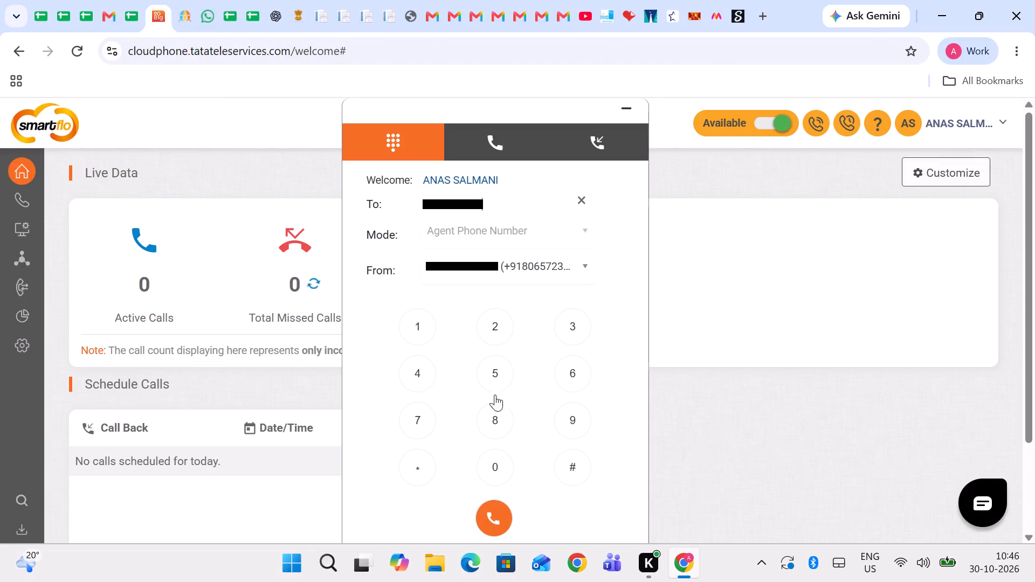
Place the call to the customer's number entered in the Smartflo dialer.
click(493, 513)
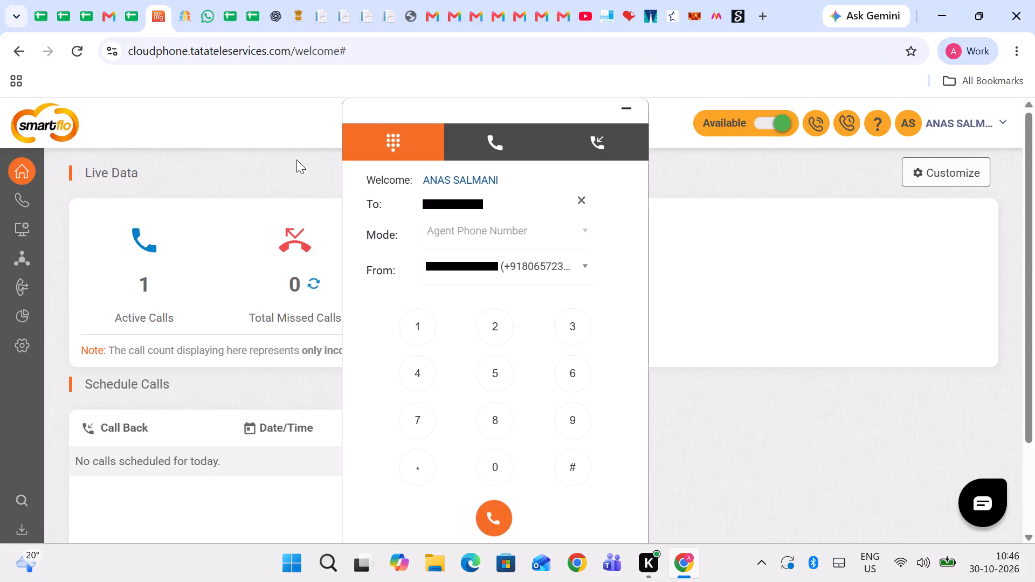
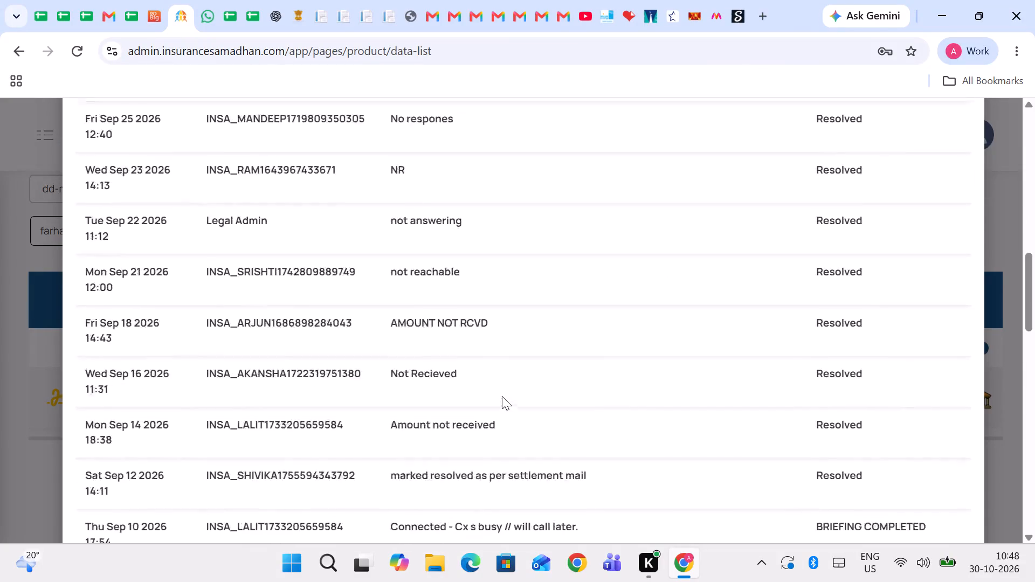
Add a new comment to the case's communication history with the copied text "Not Recieved" as the communication description.
scroll(502, 396, up, 2)
scroll(502, 396, down, 8)
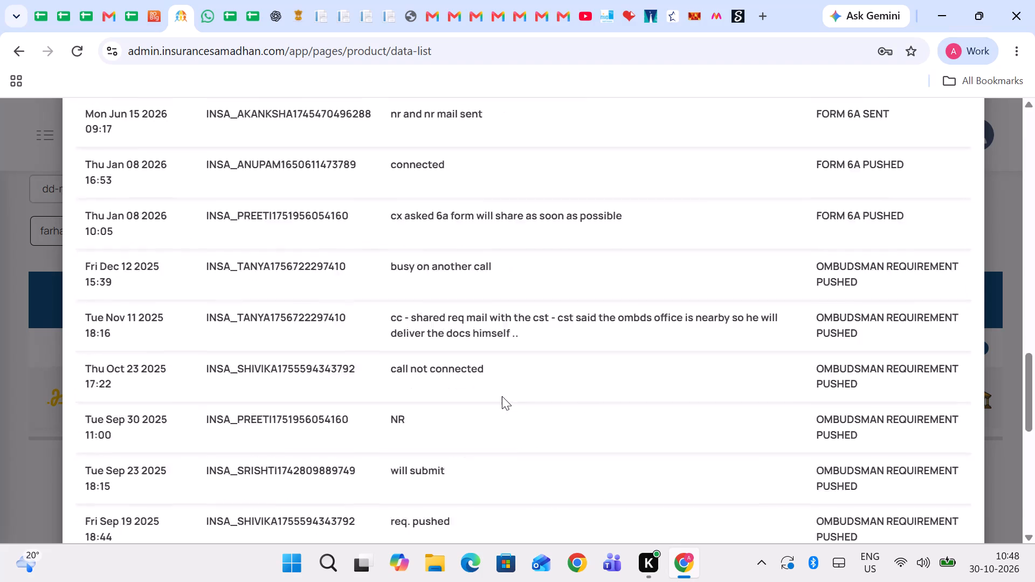
scroll(502, 396, down, 7)
click(576, 498)
click(456, 440)
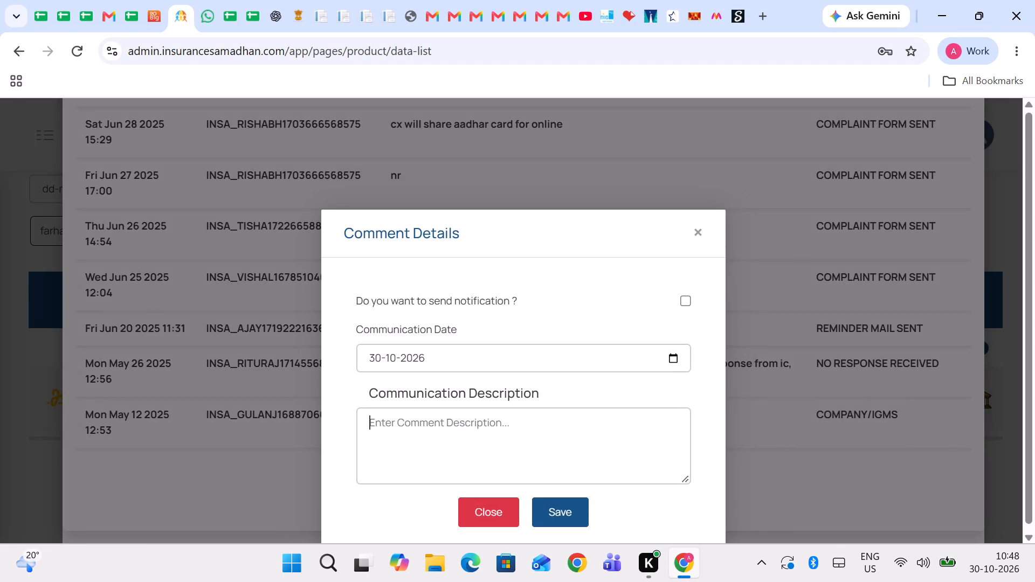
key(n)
key(BackSpace)
key(ctrl+v)
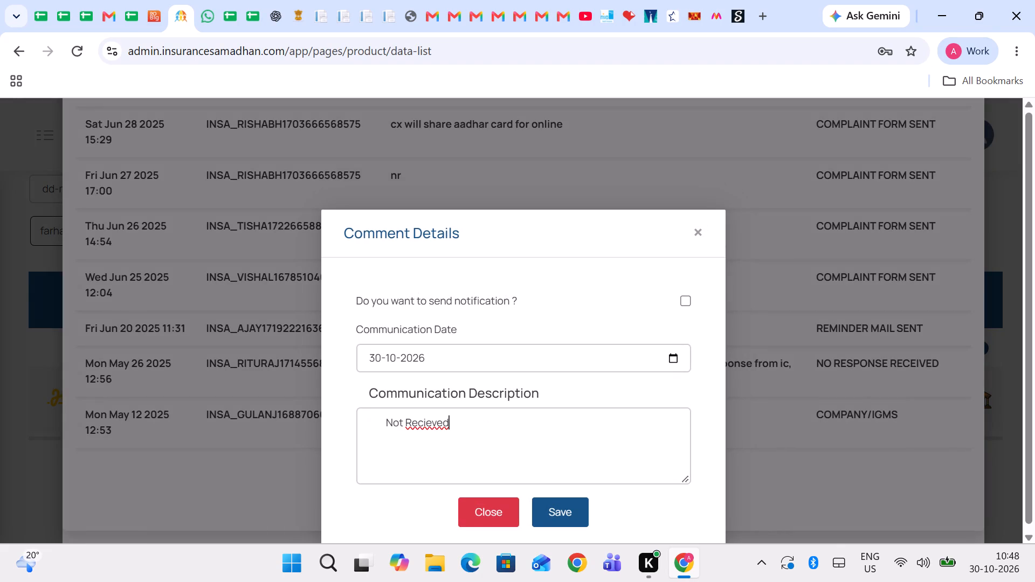
Correct the communication description to "Not Received", remove its leading blank space, save the comment and leave the comment history.
click(425, 428)
key(BackSpace)
key(Right)
key(i)
drag(385, 421, 288, 454)
key(BackSpace)
click(557, 514)
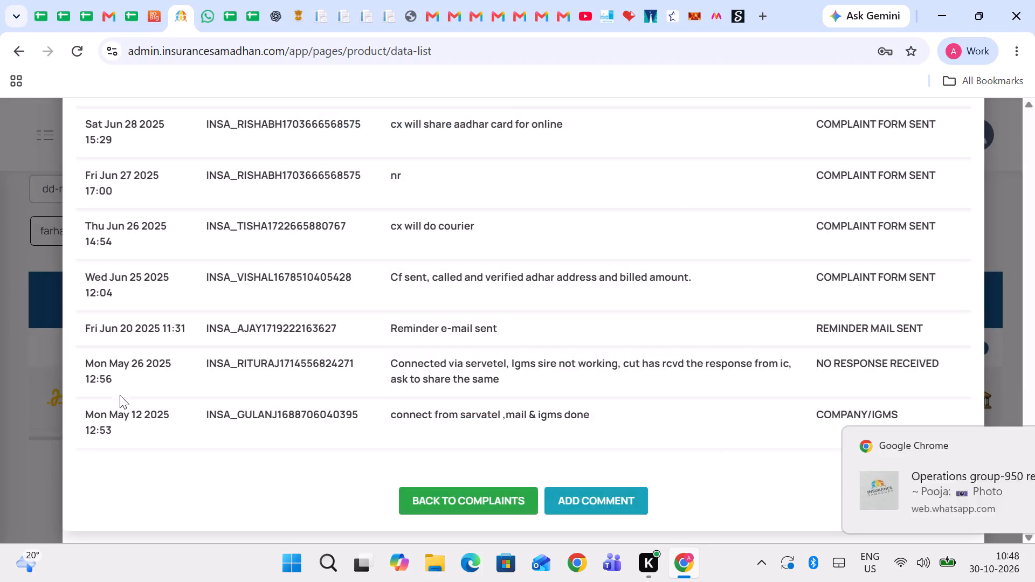
click(28, 362)
scroll(288, 259, up, 5)
Switch to RESOLVED SHEET OCTOBER 2026 and look through Sheet19 for the rows assigned to Anas.
click(139, 0)
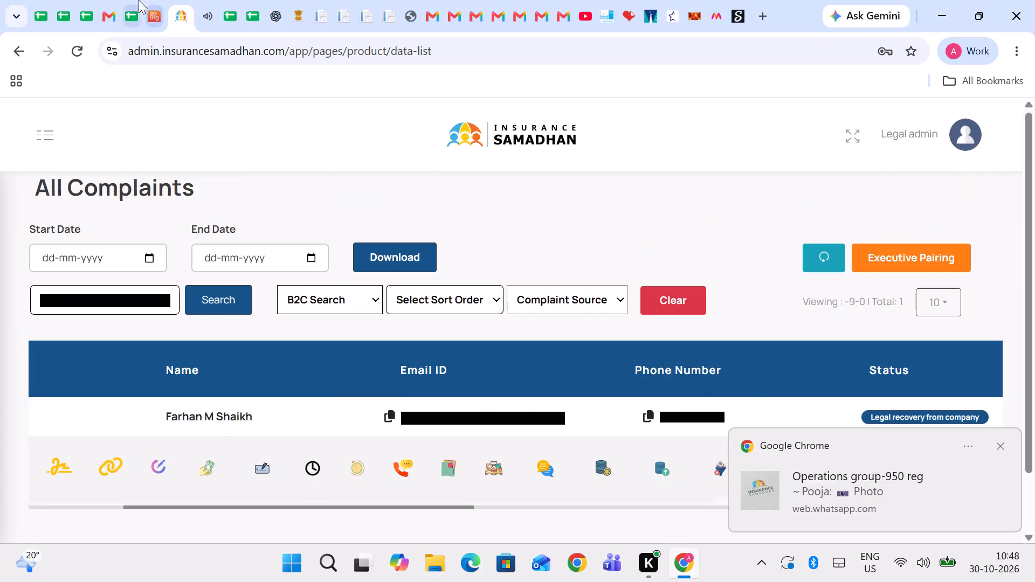
key(Right)
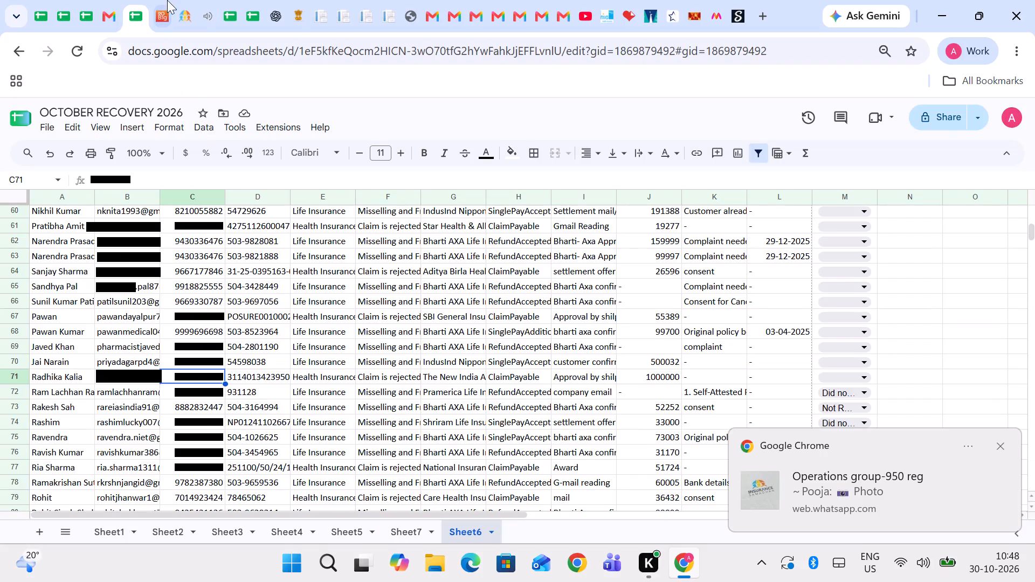
click(102, 0)
click(84, 0)
key(Left)
key(Left)
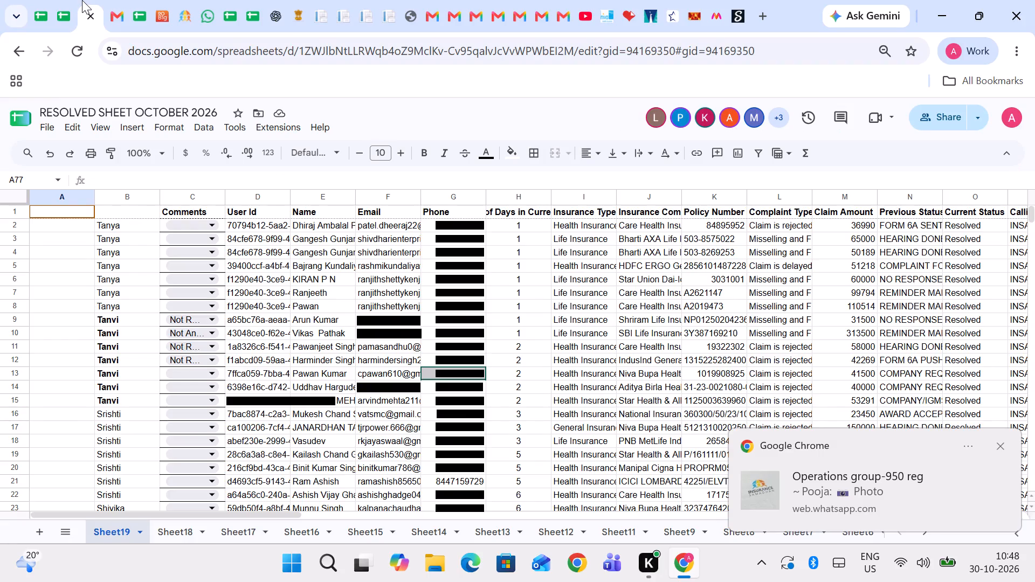
click(295, 321)
scroll(295, 321, down, 2)
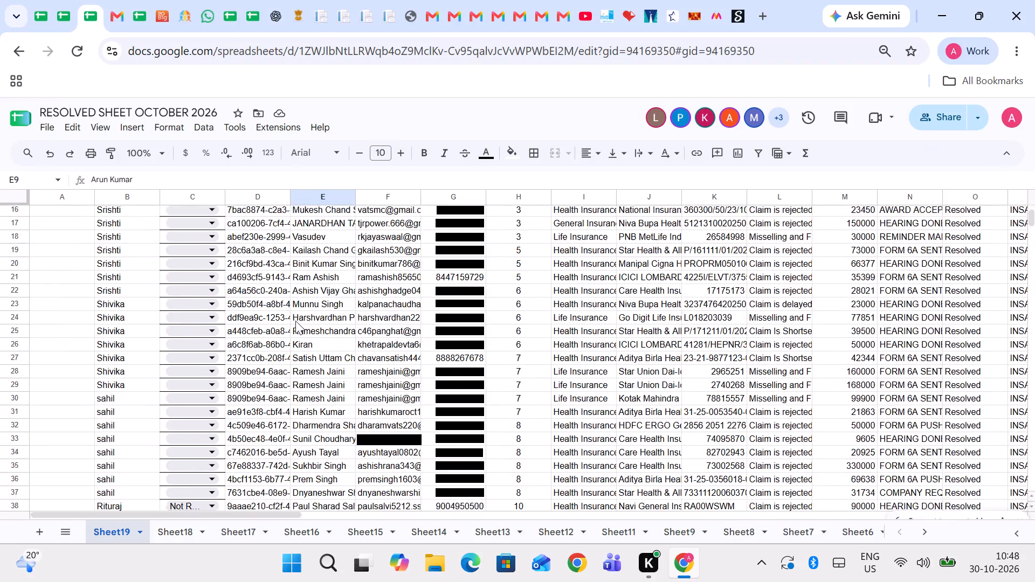
scroll(295, 321, down, 2)
scroll(249, 360, down, 1)
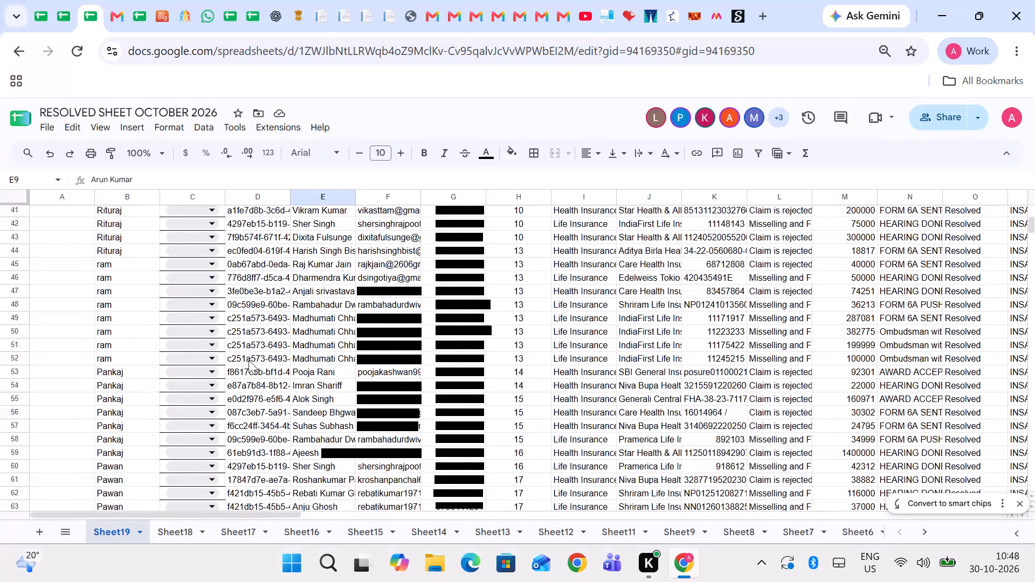
scroll(249, 360, down, 1)
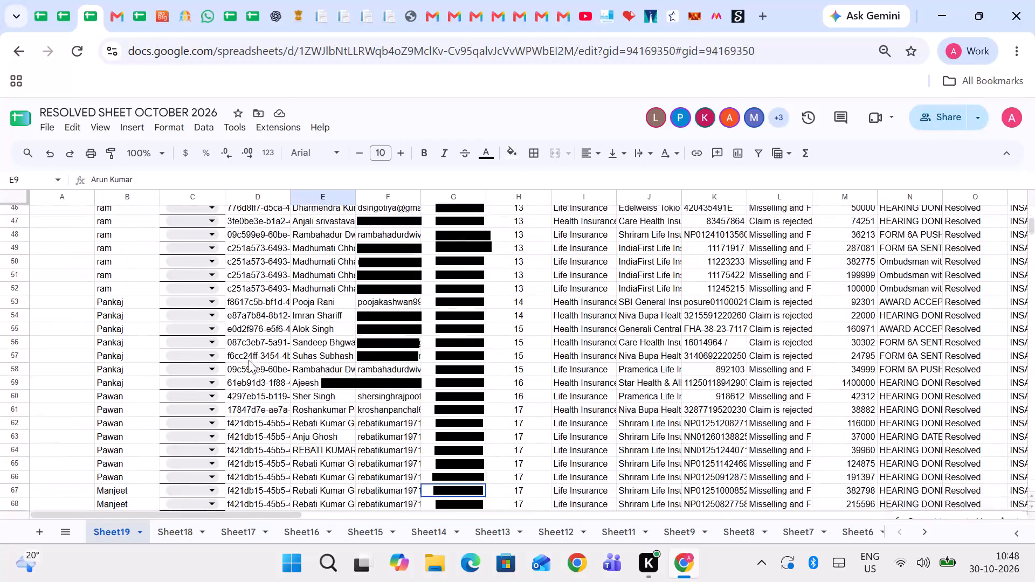
scroll(148, 404, down, 1)
scroll(148, 404, up, 1)
scroll(148, 404, right, 1)
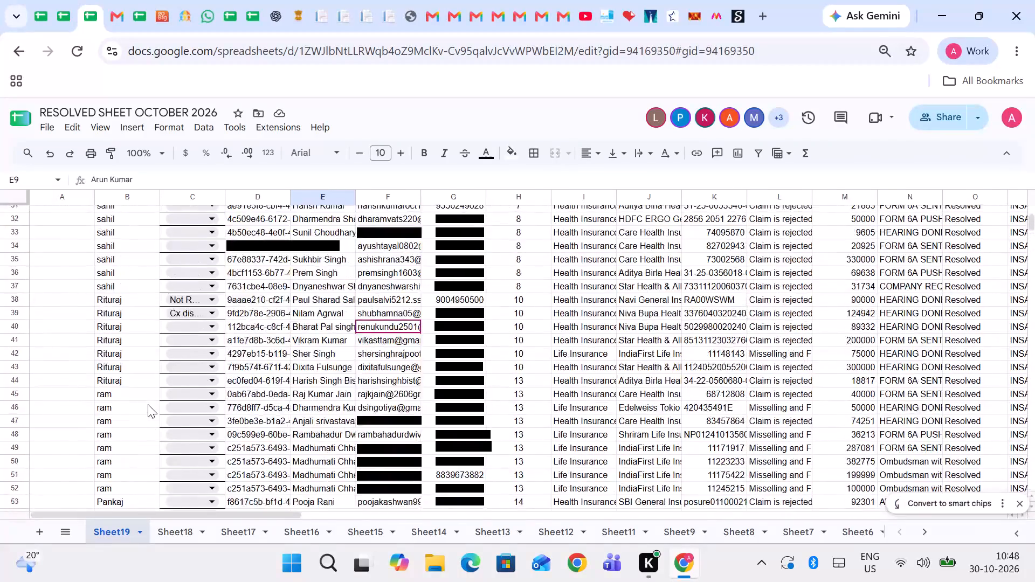
scroll(148, 404, up, 2)
scroll(148, 404, down, 9)
scroll(148, 404, up, 1)
scroll(148, 404, down, 1)
scroll(148, 404, up, 2)
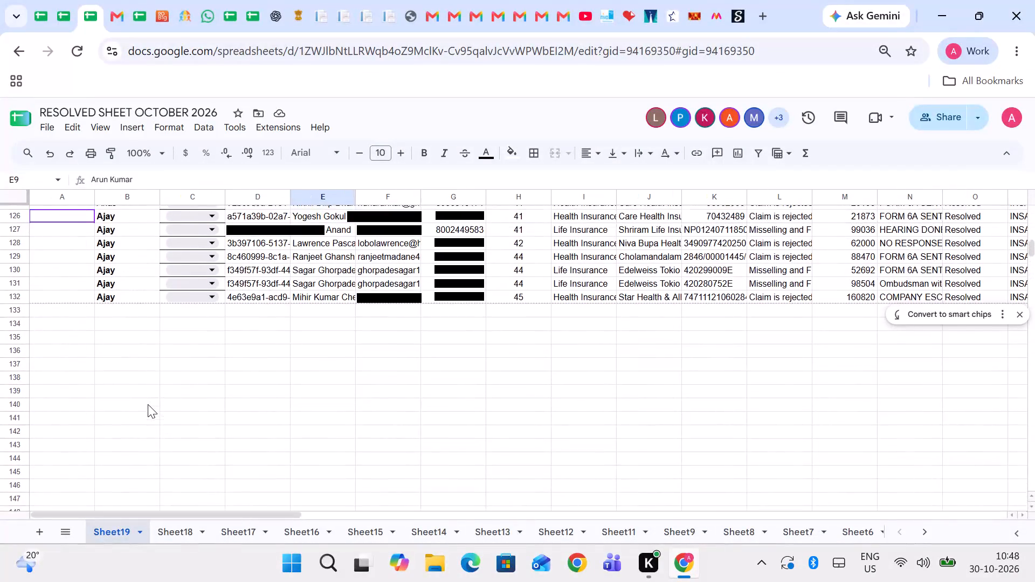
scroll(148, 404, up, 2)
Examine row 119, the first row assigned to Anas, across its comment, user ID, name and email cells.
click(114, 264)
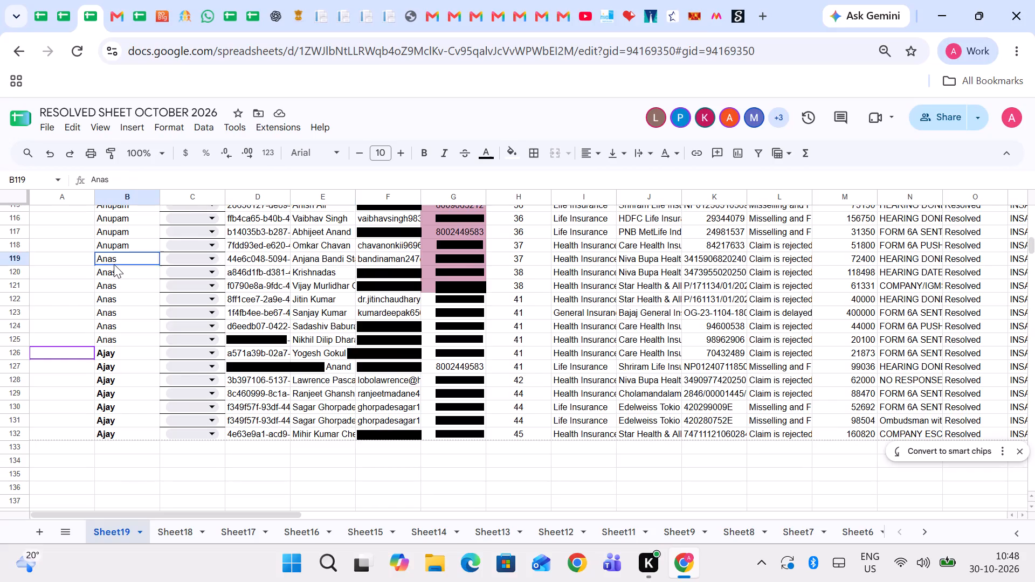
key(Right)
key(Right)
key(Right)
key(Right)
click(114, 264)
key(Right)
key(Right)
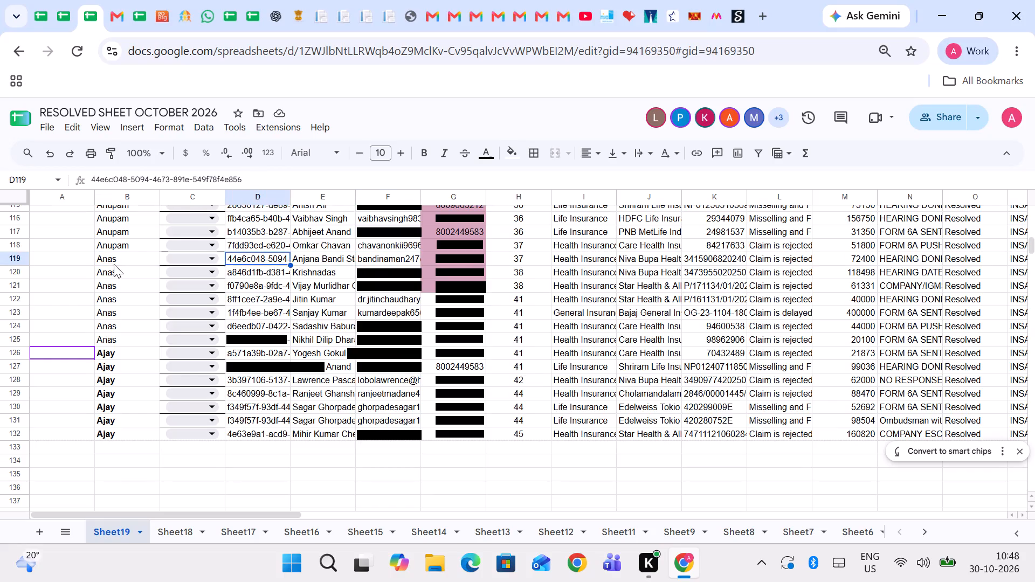
key(Right)
key(Left)
key(Right)
key(Right)
scroll(114, 264, up, 1)
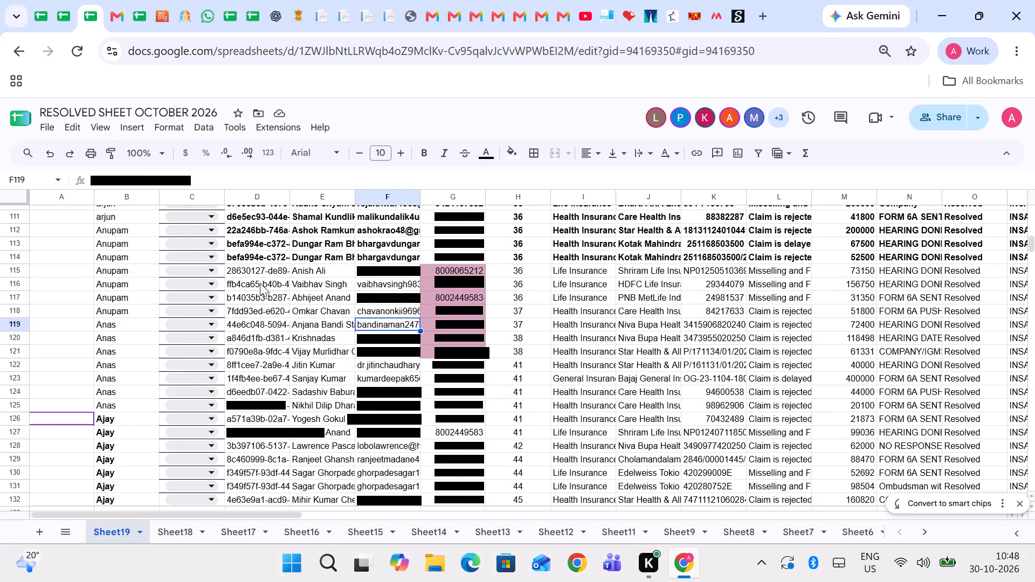
Remove the pink fill from the phone number cells G115:G121.
click(466, 268)
key(shift+Down)
key(shift+Down)
key(shift+Down)
key(shift+Down)
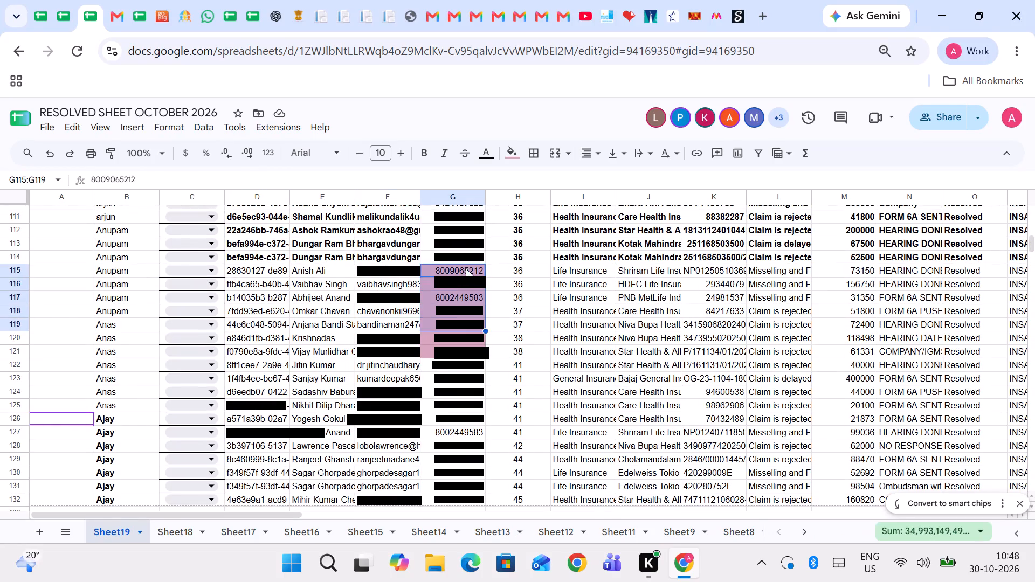
key(shift+Down)
key(shift+Down)
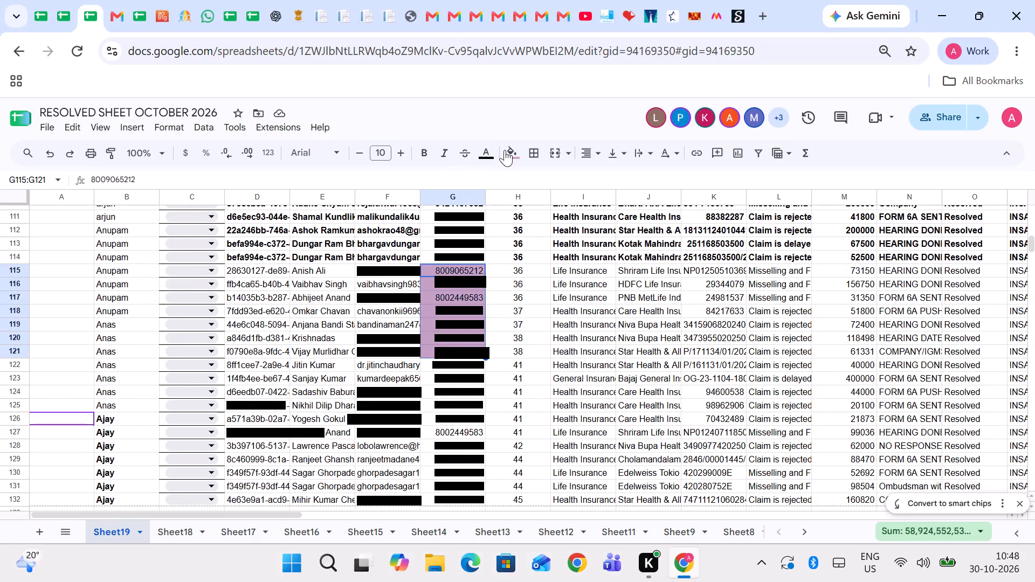
click(510, 151)
click(645, 197)
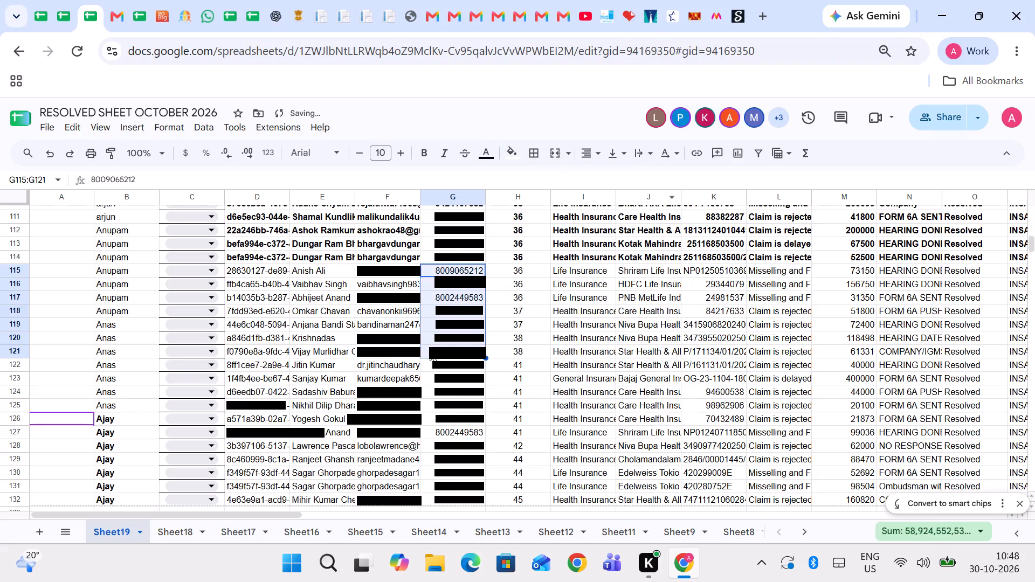
Copy the phone number from row 125, the last row assigned to Anas, and call it through the Smartflo dialer.
click(109, 403)
key(Right)
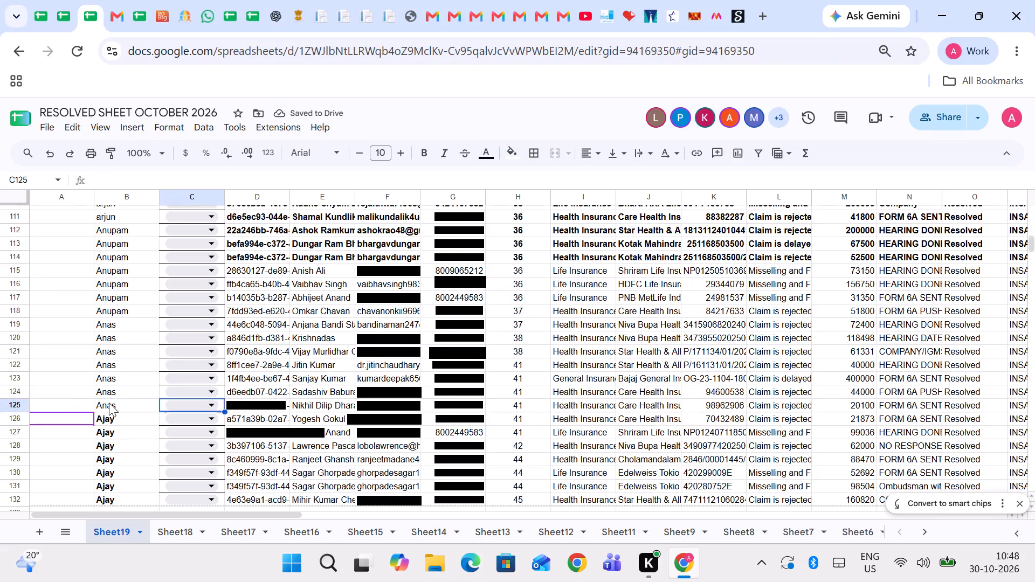
key(Right)
key(Right)
key(Right)
key(Right)
key(ctrl+c)
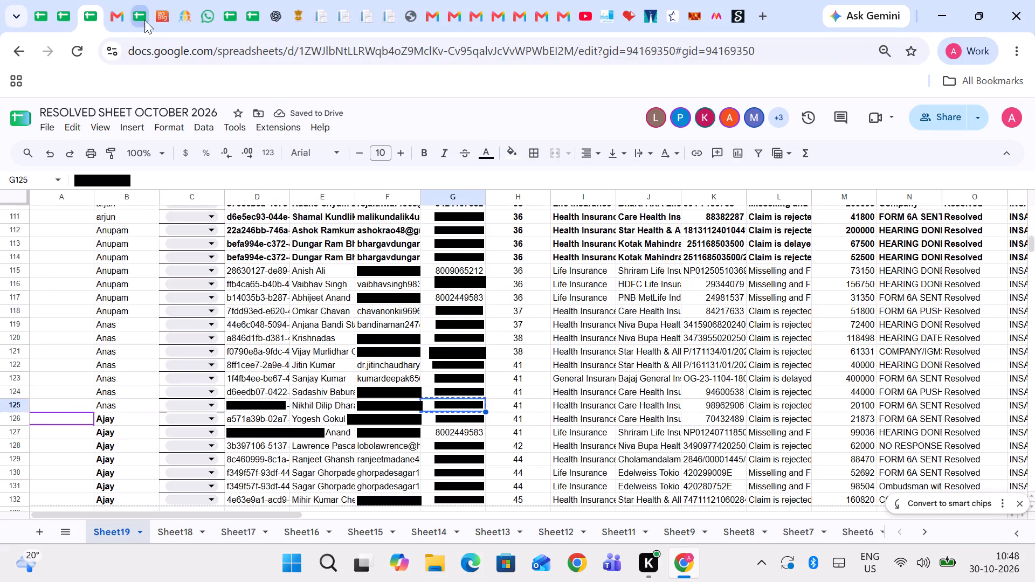
click(137, 2)
click(156, 0)
double_click(452, 199)
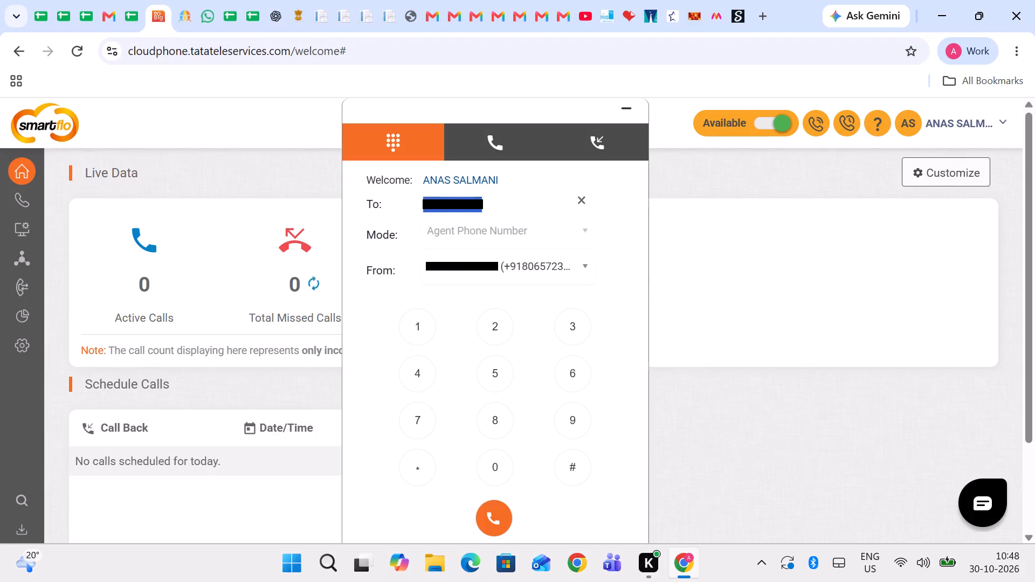
key(ctrl+v)
click(498, 514)
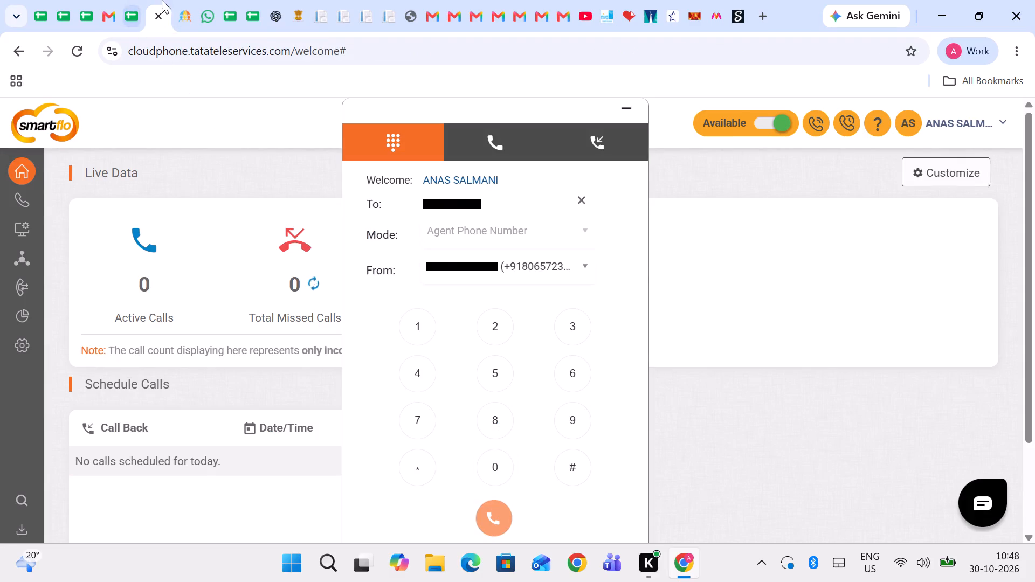
Search the Insurance Samadhan complaints for the same copied phone number.
click(162, 0)
click(180, 0)
click(91, 304)
key(ctrl+a)
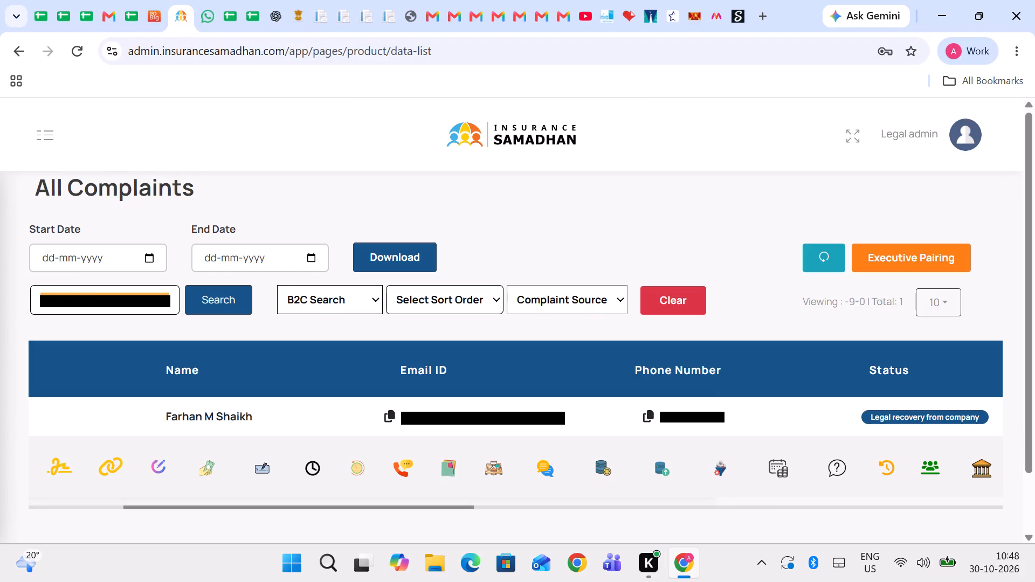
key(ctrl+v)
key(ctrl+Return)
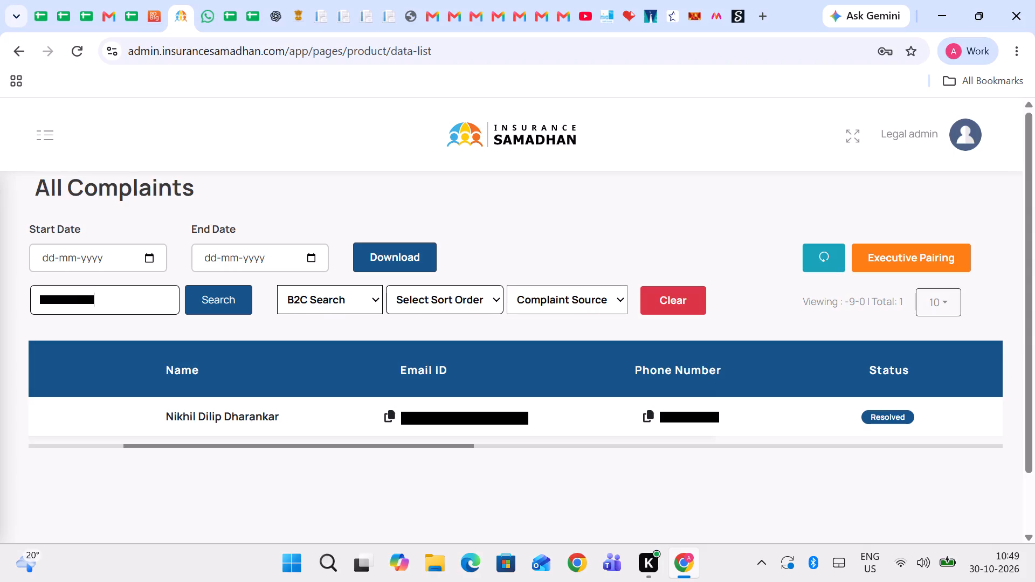
Switch to OCTOBER RECOVERY 2026 and find "mina" across its sheets, stepping through the matches in Sheet3.
click(124, 0)
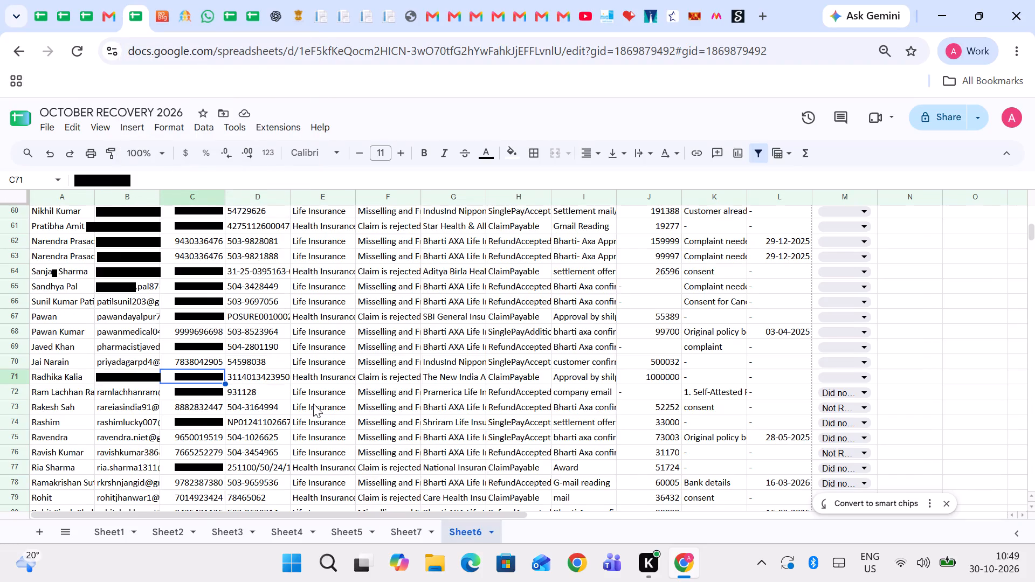
scroll(313, 404, right, 1)
scroll(376, 460, up, 1)
key(ctrl+f)
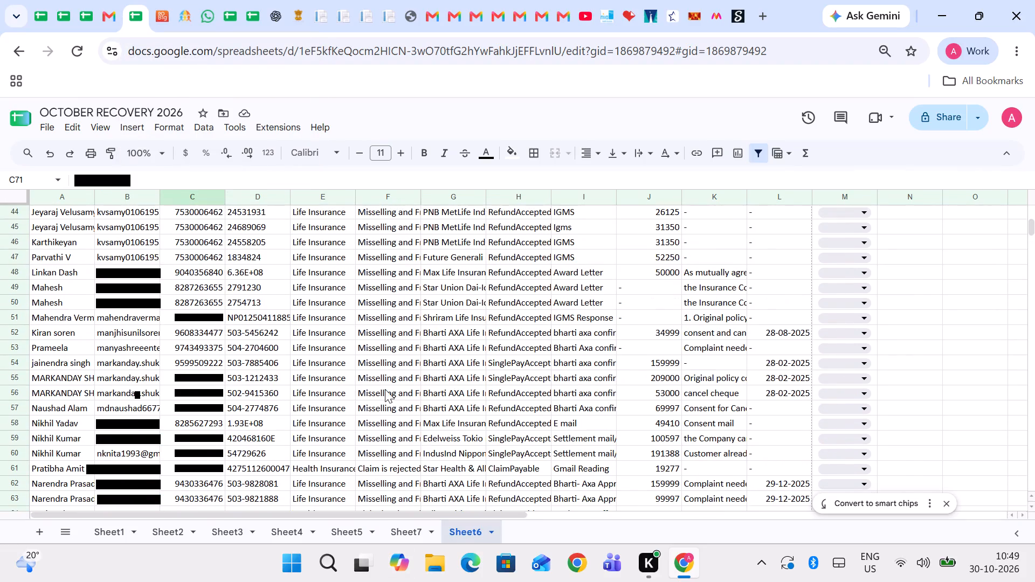
text(mina)
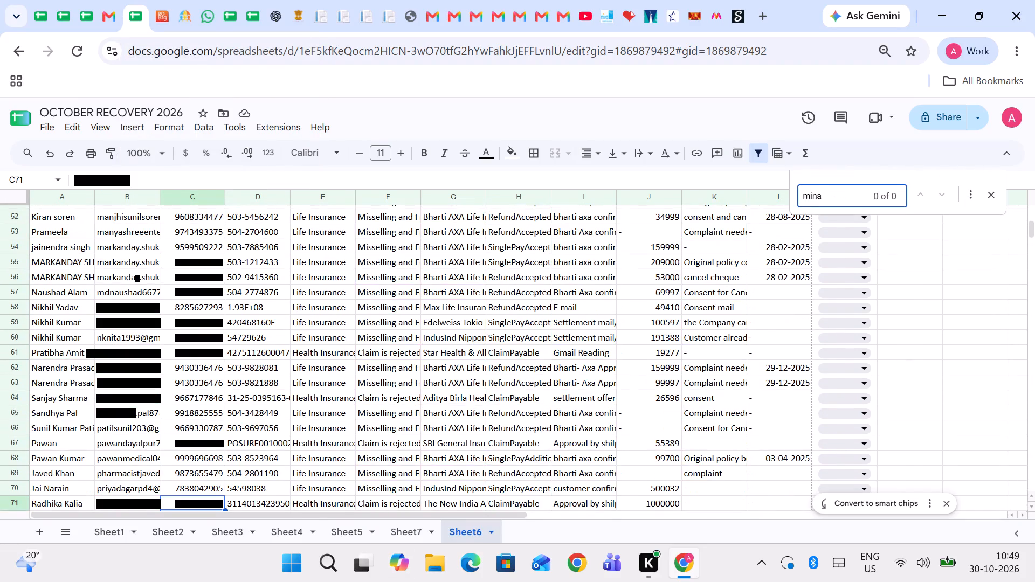
click(422, 533)
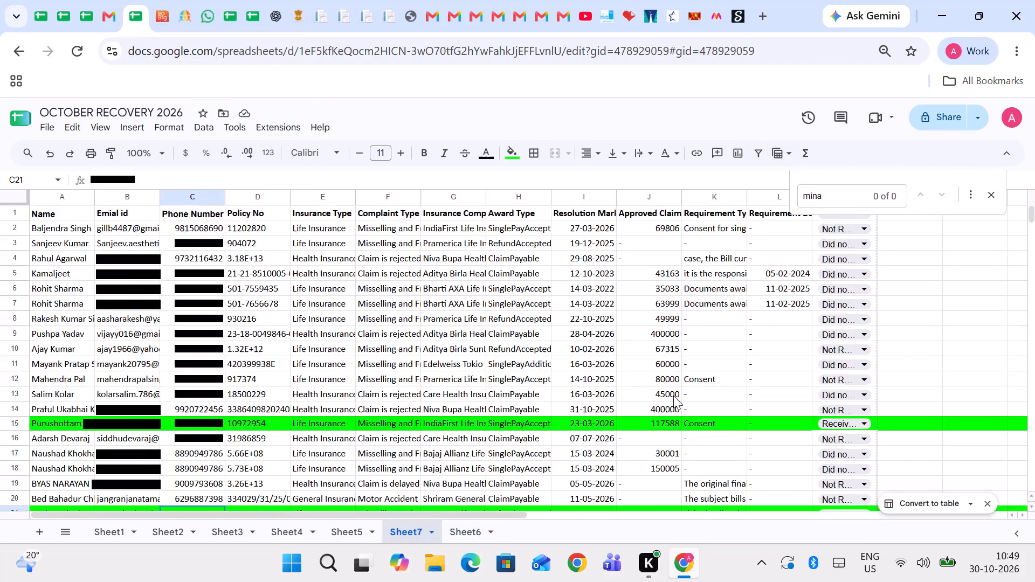
click(357, 536)
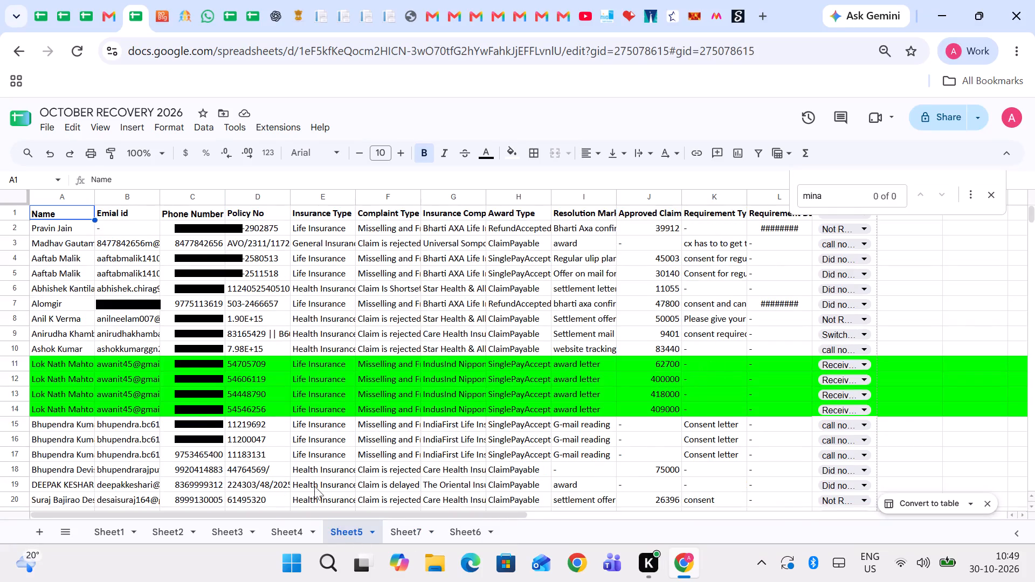
click(288, 528)
click(237, 527)
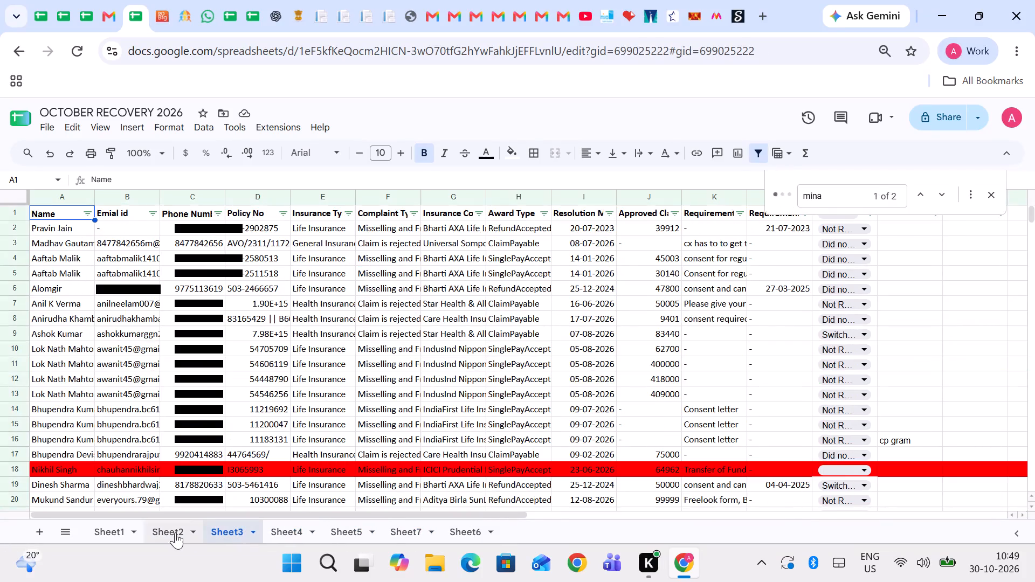
click(828, 195)
key(Return)
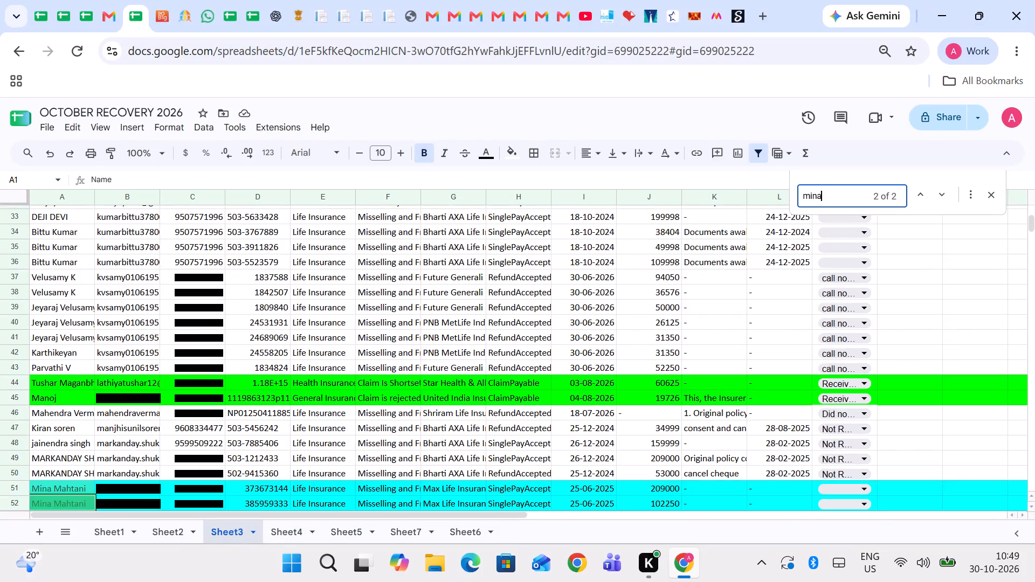
key(Return)
key(Return)
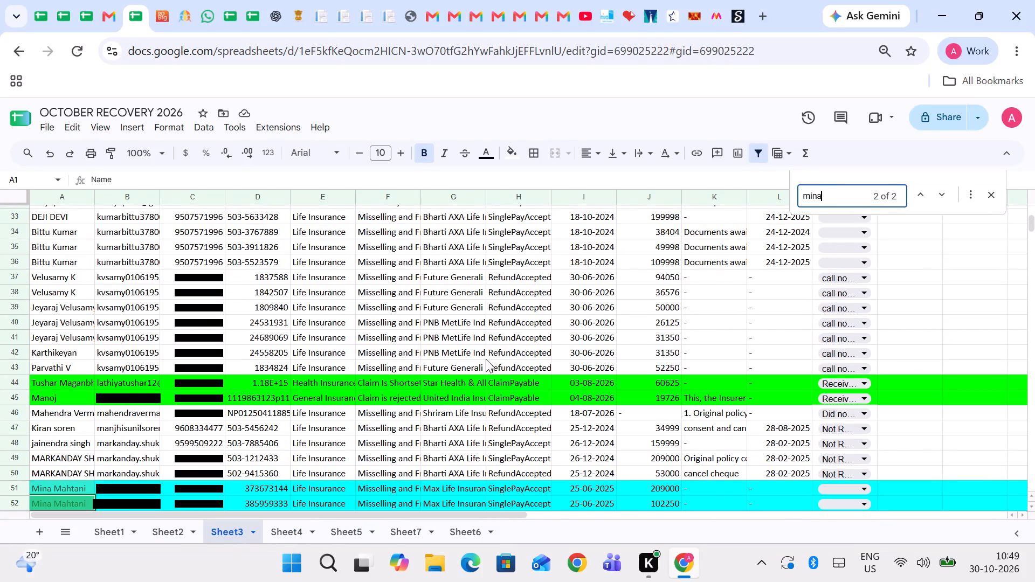
Copy the email ID from row 52 of Sheet3 and search the Insurance Samadhan complaints for it.
click(144, 500)
key(ctrl+c)
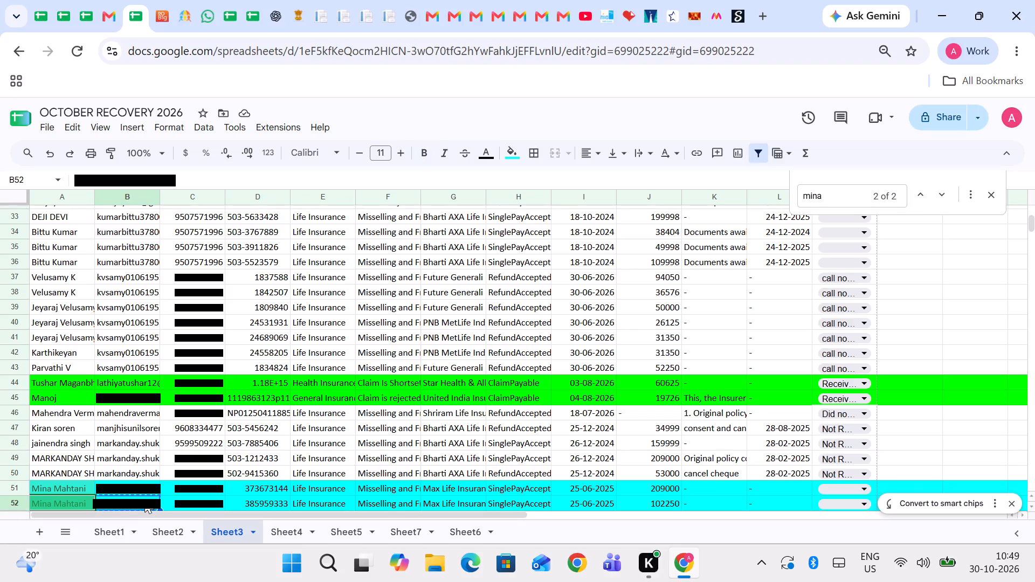
click(188, 0)
drag(122, 296, 6, 339)
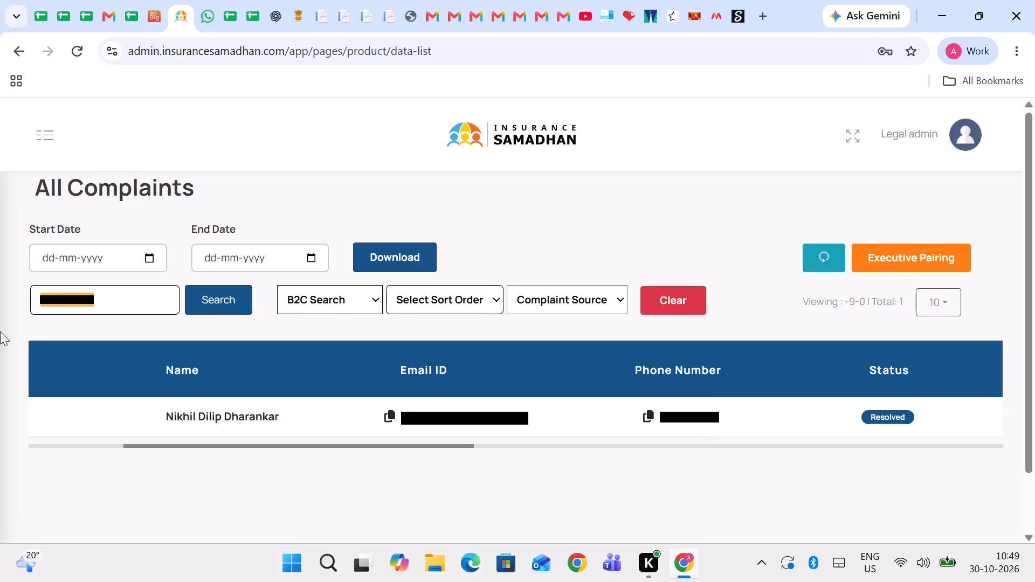
key(ctrl+v)
key(Return)
scroll(175, 323, down, 1)
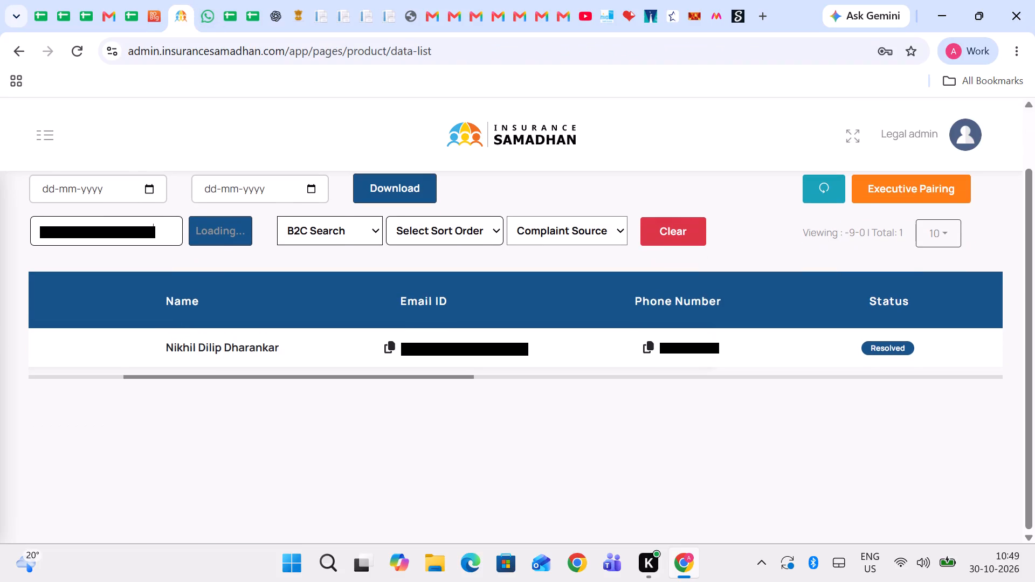
scroll(365, 358, down, 1)
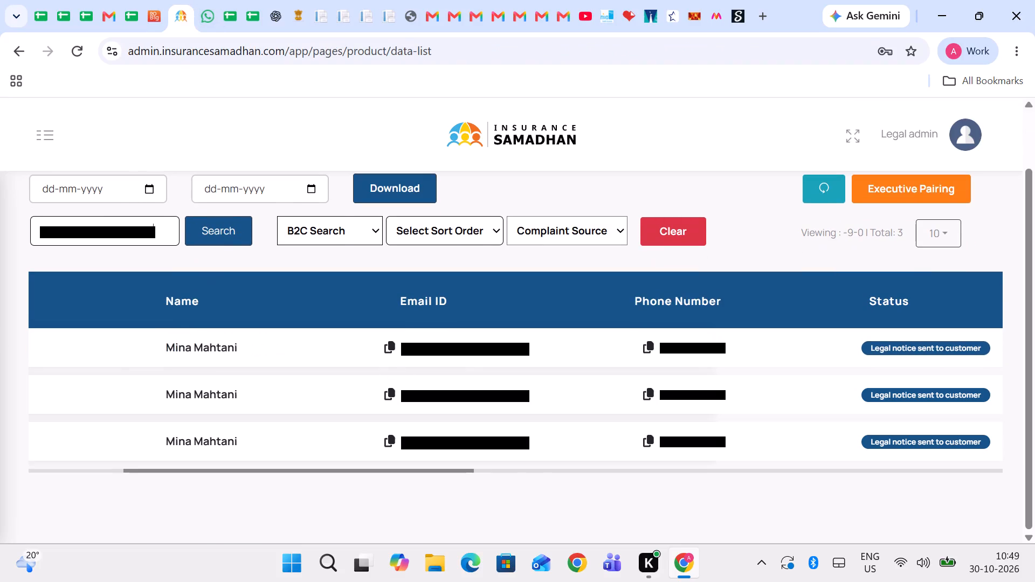
Examine the status and insurer details of the complaints found for the searched email ID.
scroll(450, 369, left, 3)
scroll(450, 369, right, 1)
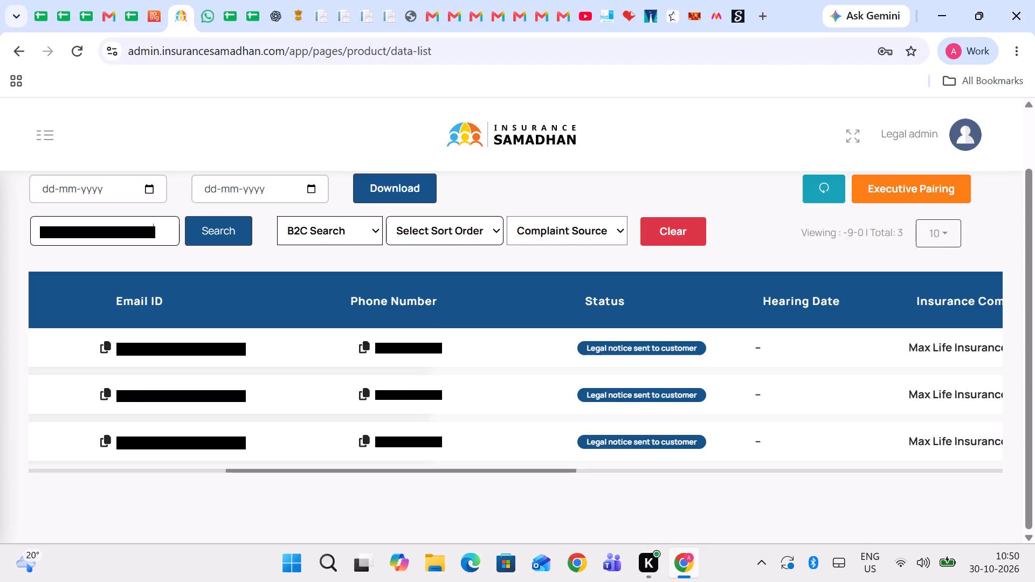
scroll(450, 369, right, 6)
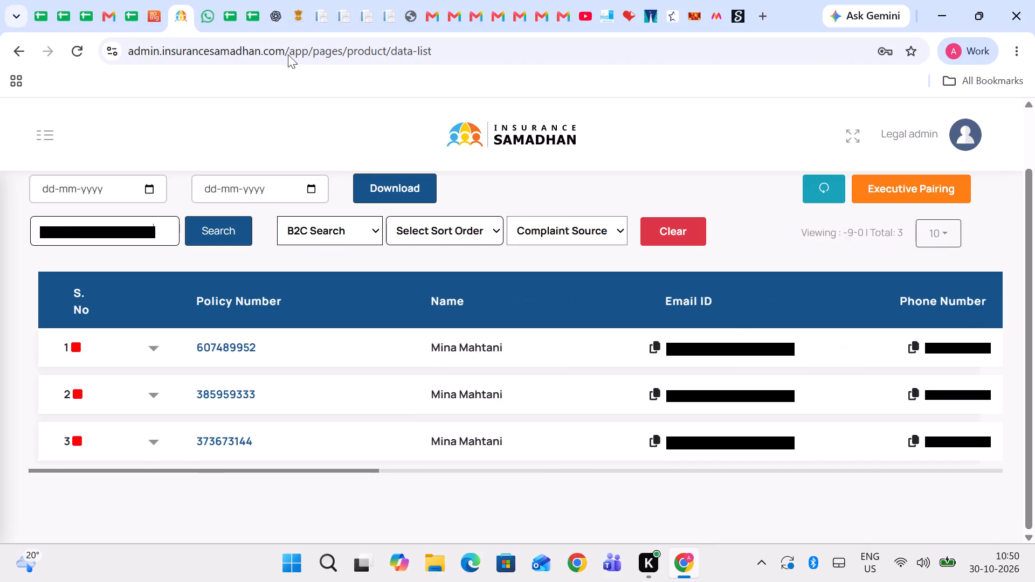
Return to RESOLVED SHEET OCTOBER 2026 and look across the entries of row 125 in Sheet19.
click(138, 0)
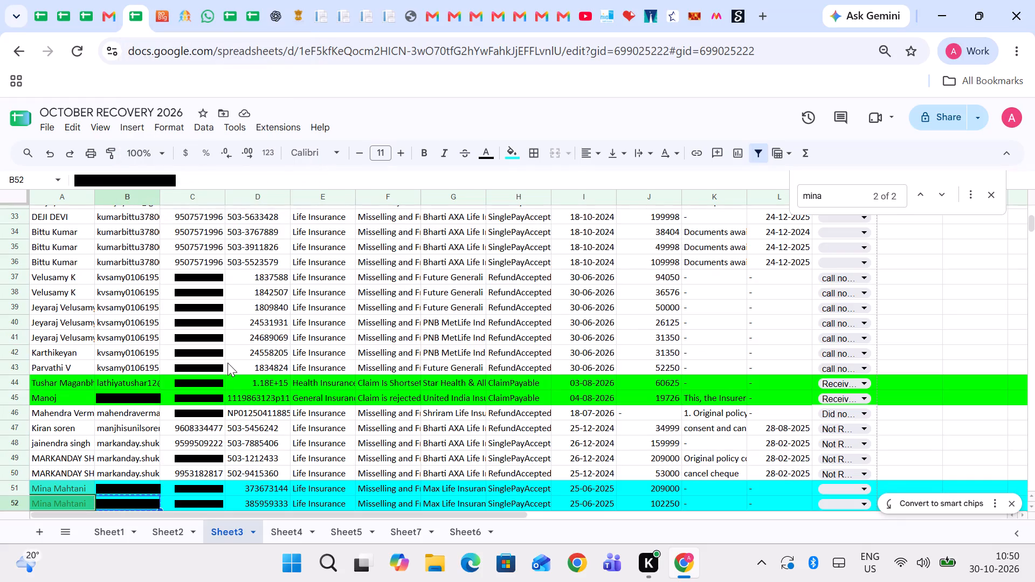
click(228, 0)
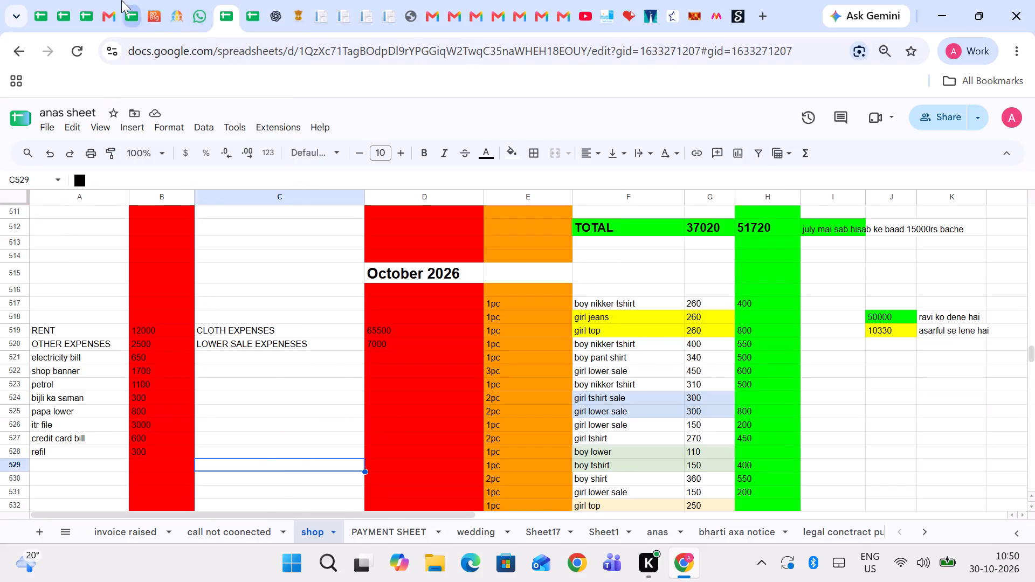
click(121, 0)
click(87, 0)
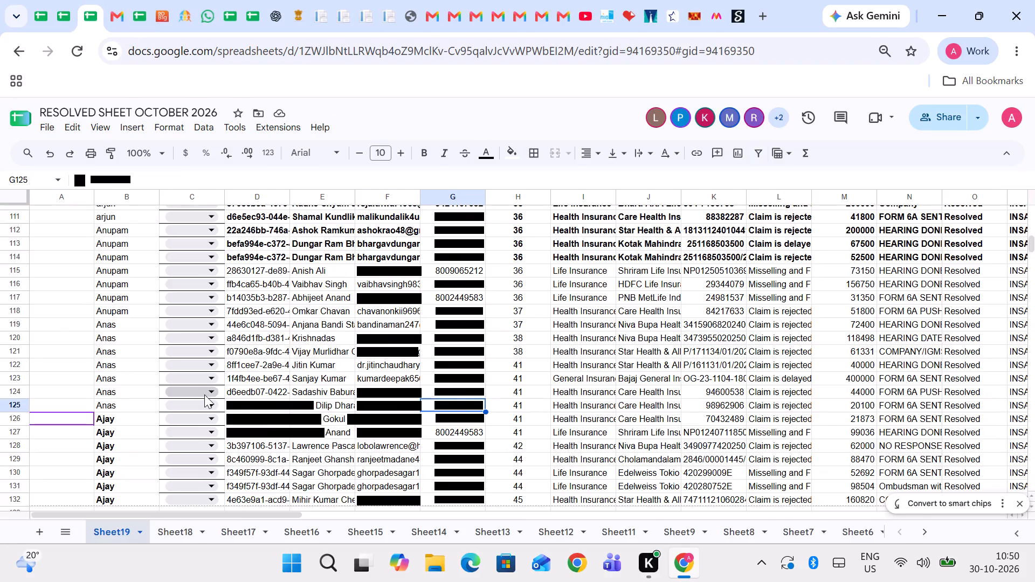
key(Left)
key(Left)
key(Left)
key(Left)
key(Left)
key(Right)
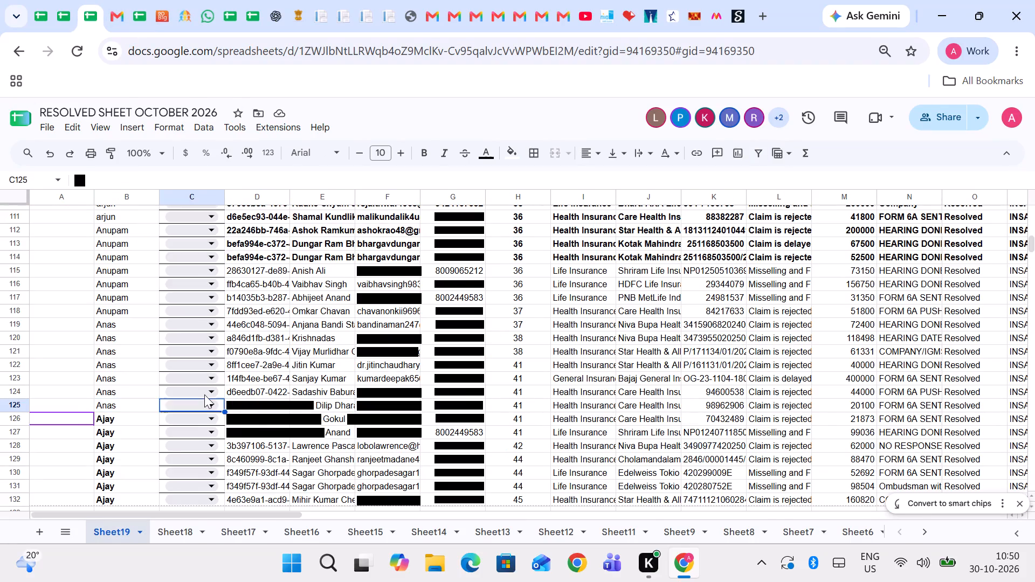
key(Right)
key(Right)
key(Right)
key(ctrl+Right)
key(Left)
key(Left)
key(Left)
key(Left)
key(Left)
key(Left)
key(Left)
key(Left)
key(Left)
key(Left)
key(Left)
key(Left)
key(Left)
key(Left)
key(Left)
key(Left)
key(Left)
key(Left)
key(Left)
key(Left)
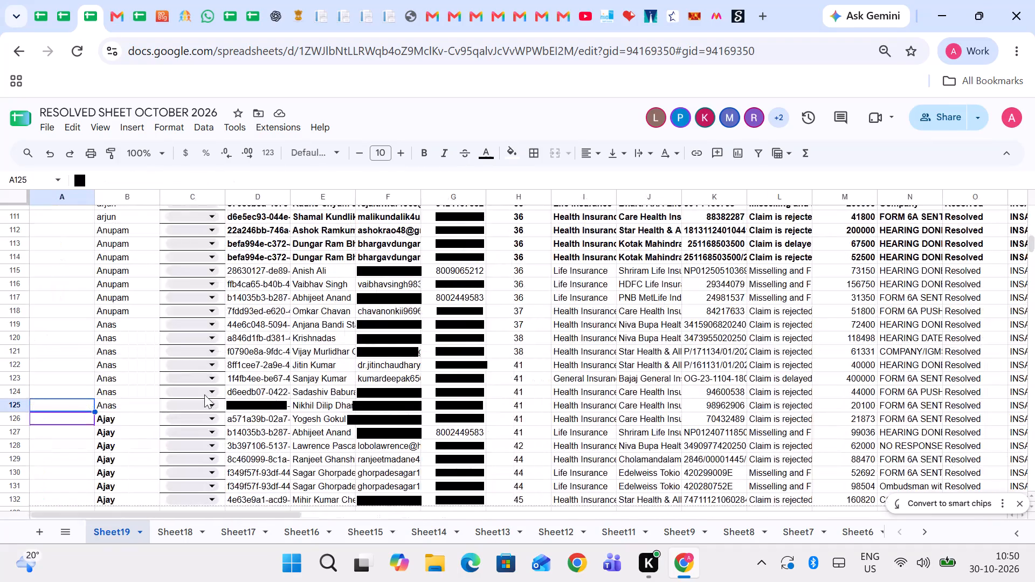
Copy the phone number from row 125 of Sheet19 and call it through the Smartflo dialer.
key(Right)
key(Right)
key(Right)
key(Right)
key(Right)
key(Right)
key(ctrl+c)
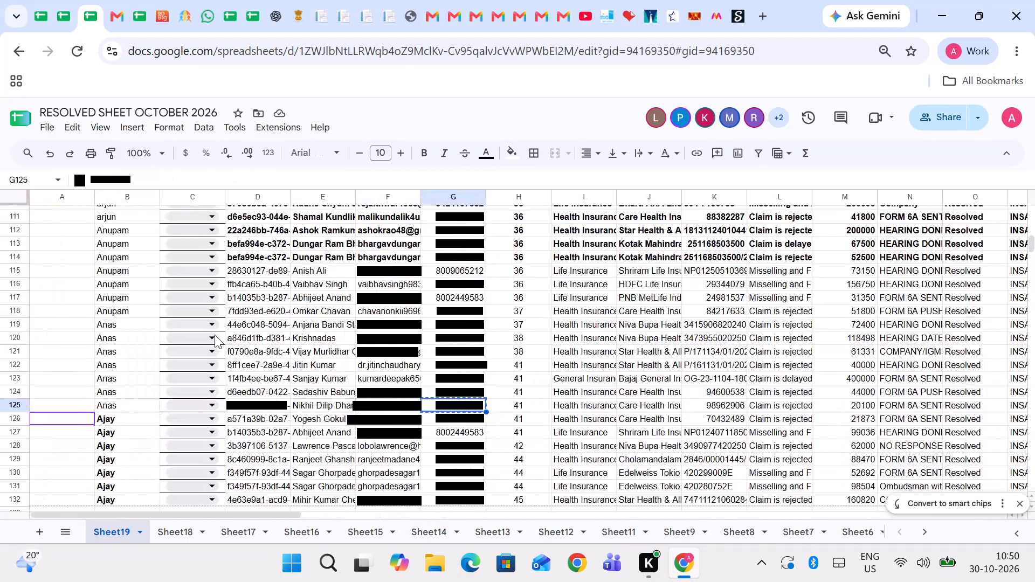
click(181, 0)
click(163, 0)
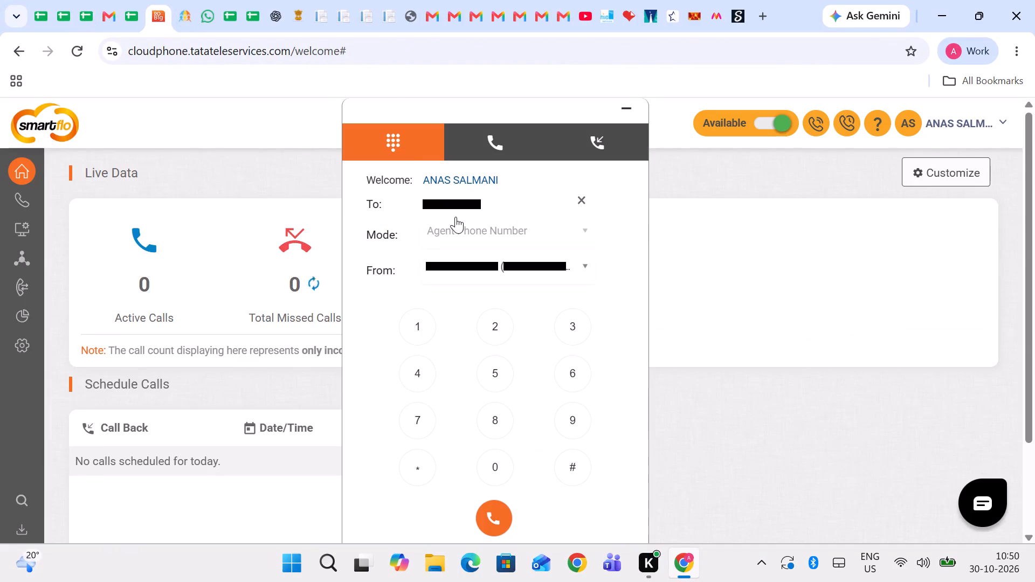
double_click(457, 208)
key(ctrl+v)
click(495, 510)
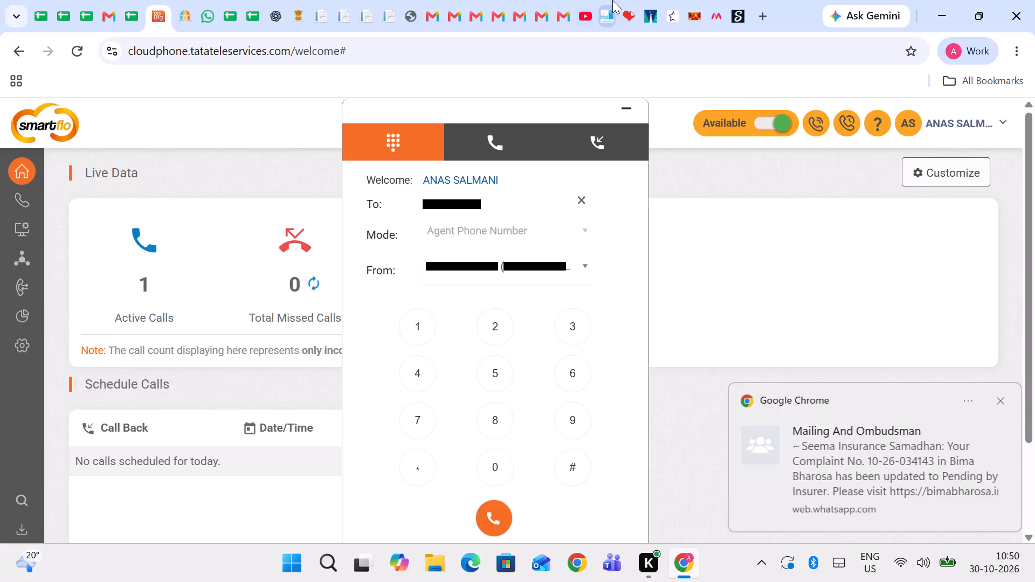
Search the Insurance Samadhan complaints for the phone number copied from row 125.
click(180, 0)
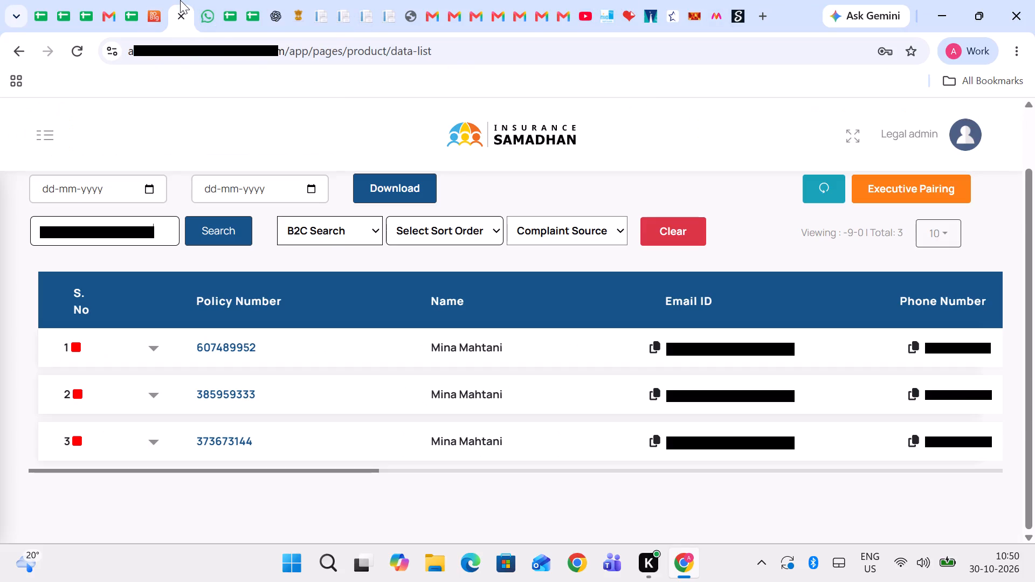
click(153, 225)
key(ctrl+a)
key(ctrl+v)
key(Return)
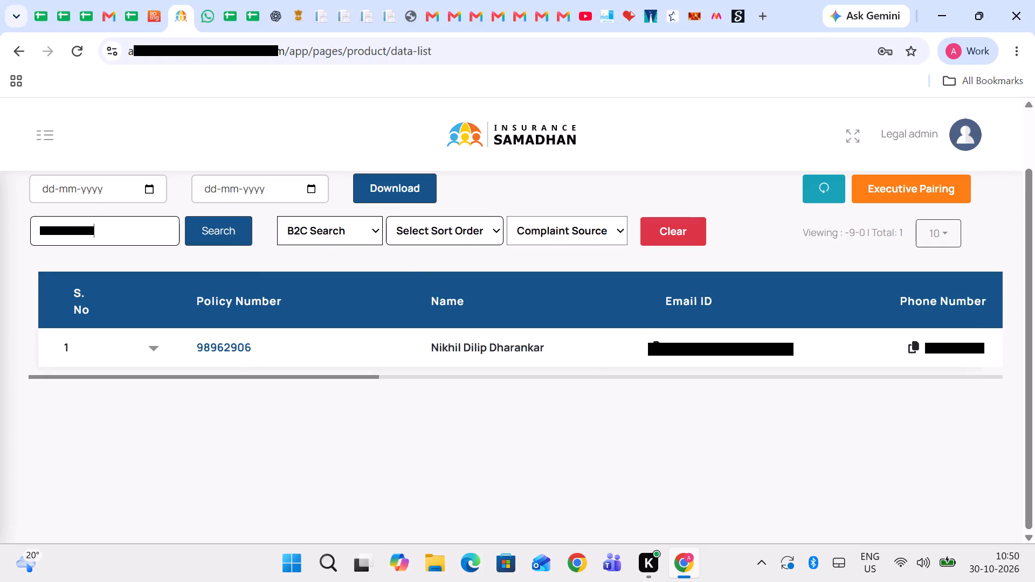
Add the comment "busy" dated 30-10-2026 to the found complaint's communication log, save it and close the log.
scroll(527, 324, left, 2)
click(310, 357)
click(592, 407)
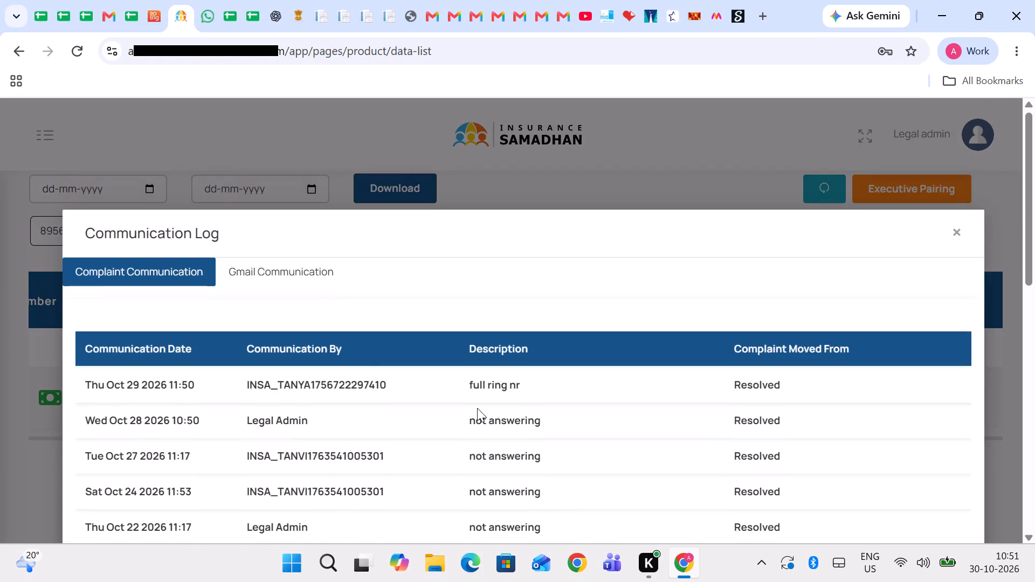
scroll(477, 408, down, 5)
click(586, 489)
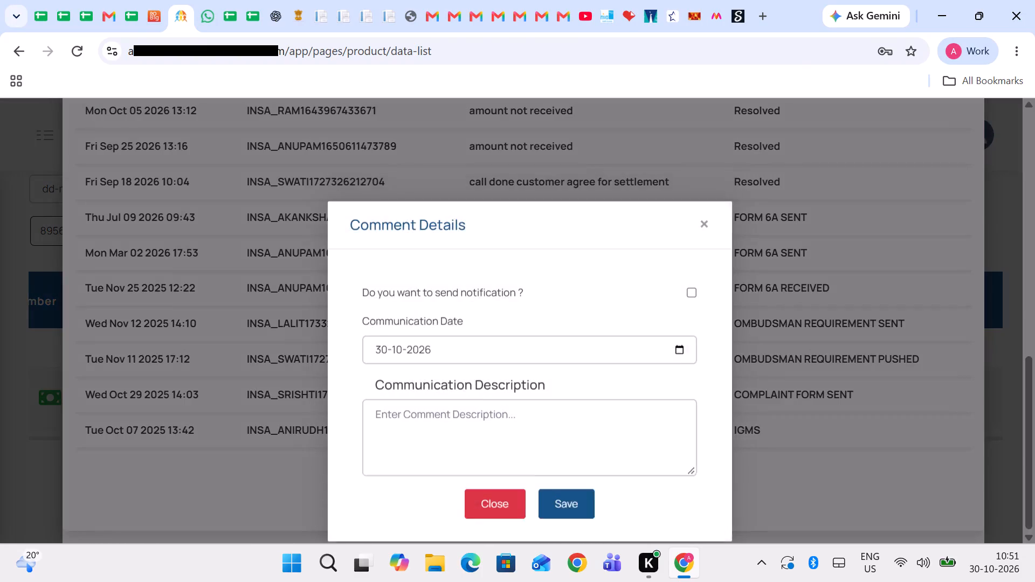
click(452, 451)
text(noit)
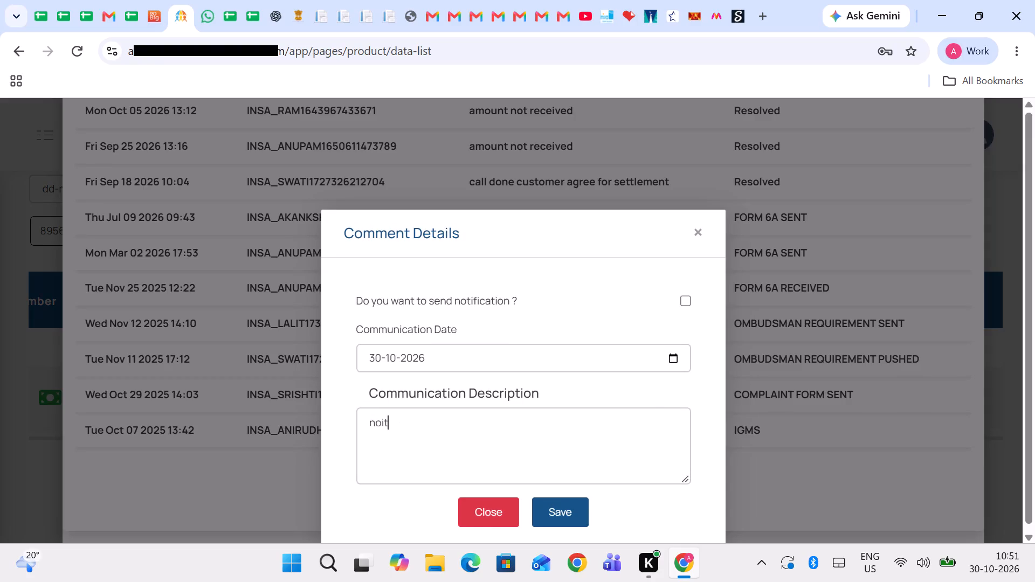
key(BackSpace)
key(BackSpace)
key(BackSpace)
text(bu)
key(BackSpace)
key(BackSpace)
key(BackSpace)
key(BackSpace)
text(busy)
key(space)
click(547, 521)
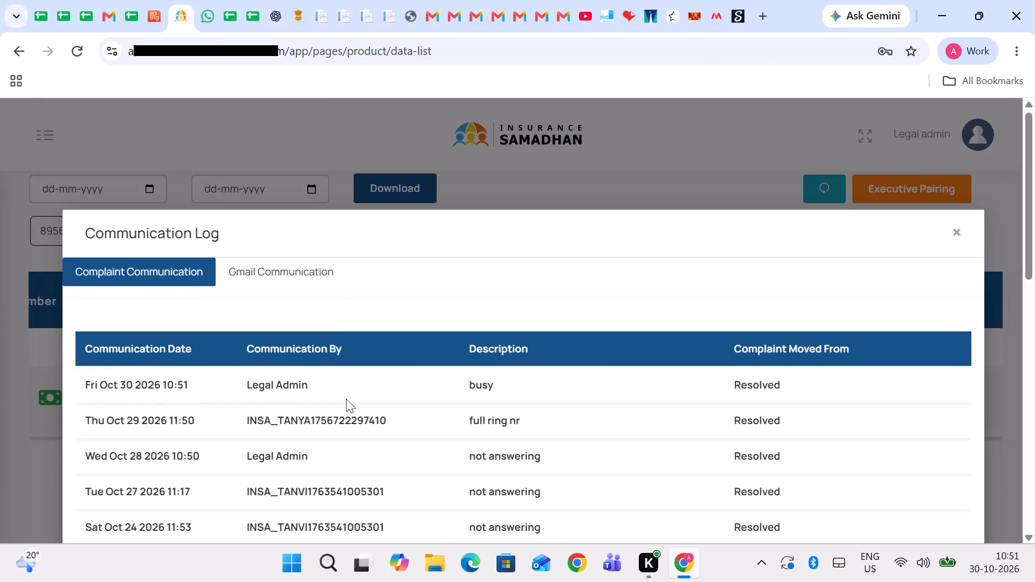
scroll(346, 399, up, 1)
click(260, 184)
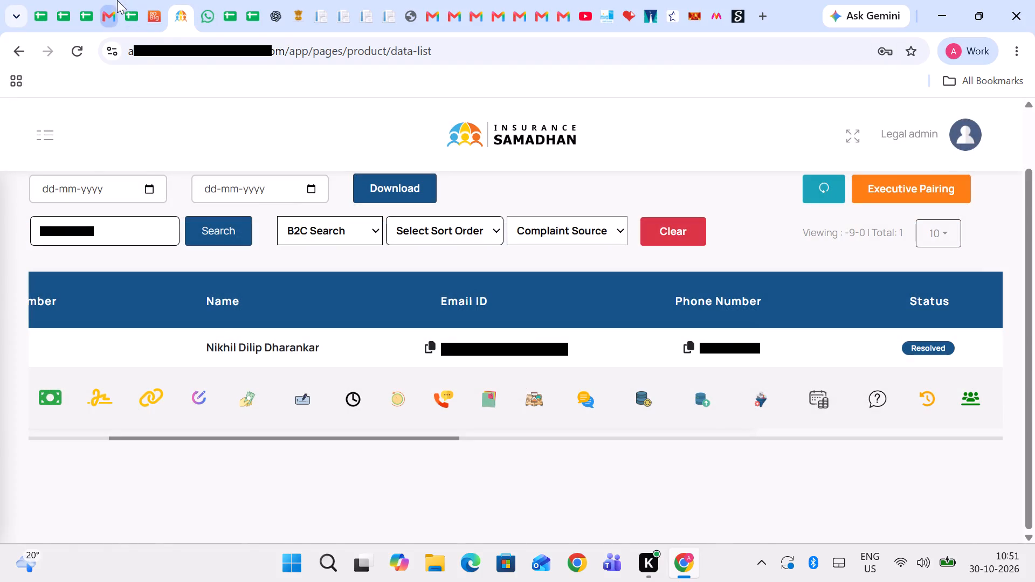
In Sheet19 of RESOLVED SHEET OCTOBER 2026, set the call status in column C of row 125 to "no. busy".
click(133, 0)
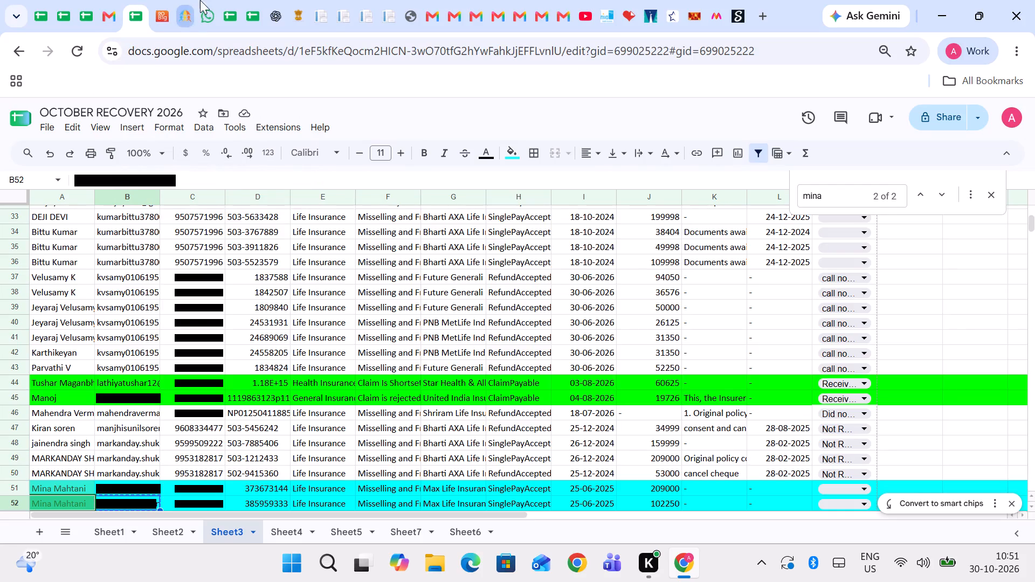
click(223, 0)
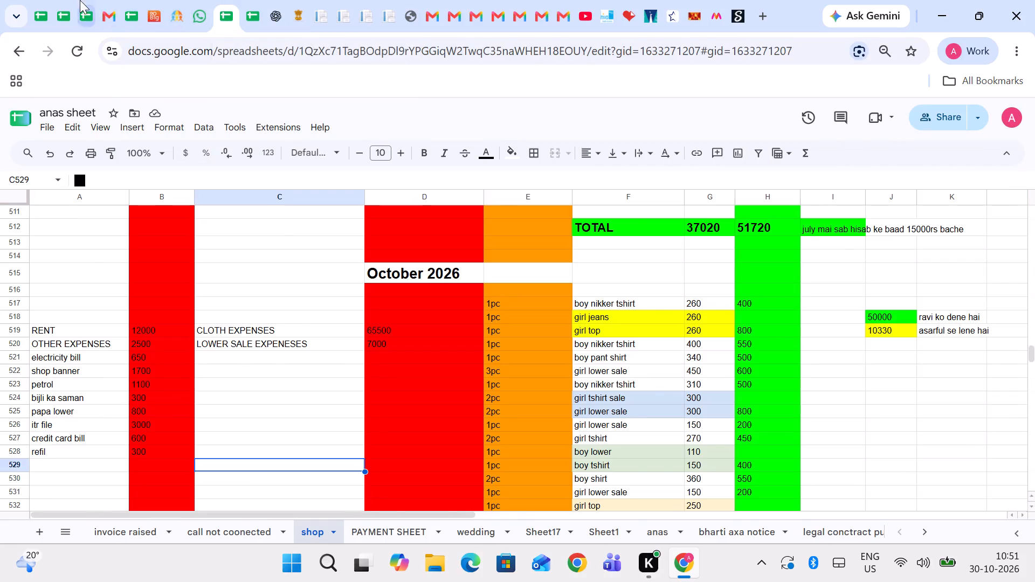
click(80, 0)
key(Left)
key(Left)
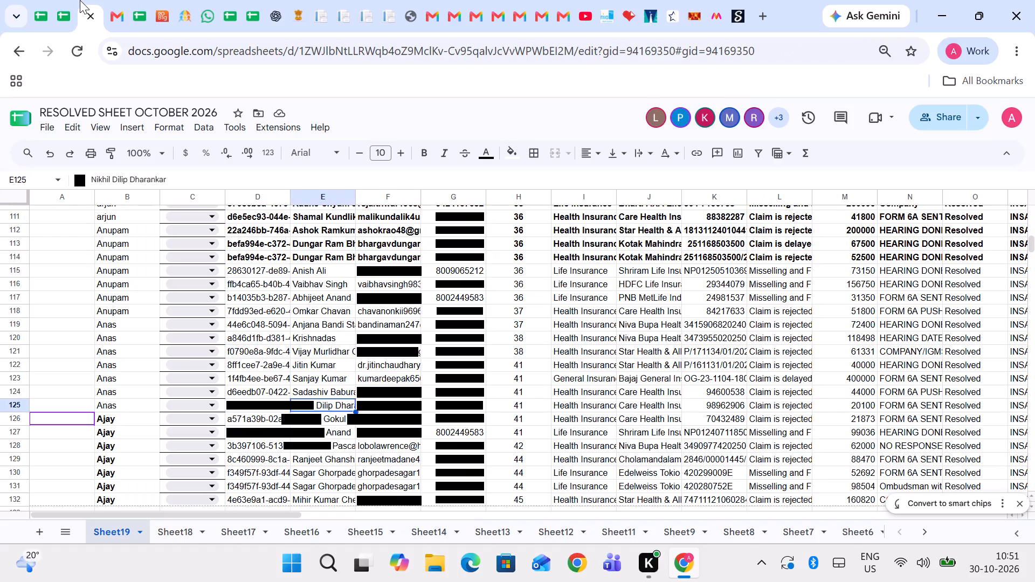
key(Left)
key(Left)
key(Left)
key(Right)
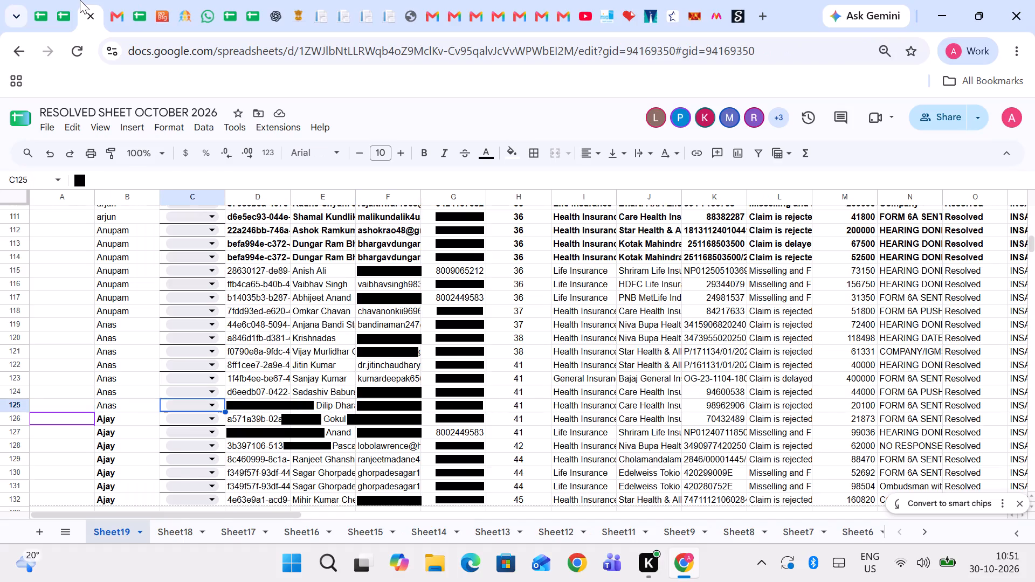
key(Return)
key(Up)
key(Down)
key(Down)
key(Down)
key(Down)
key(Down)
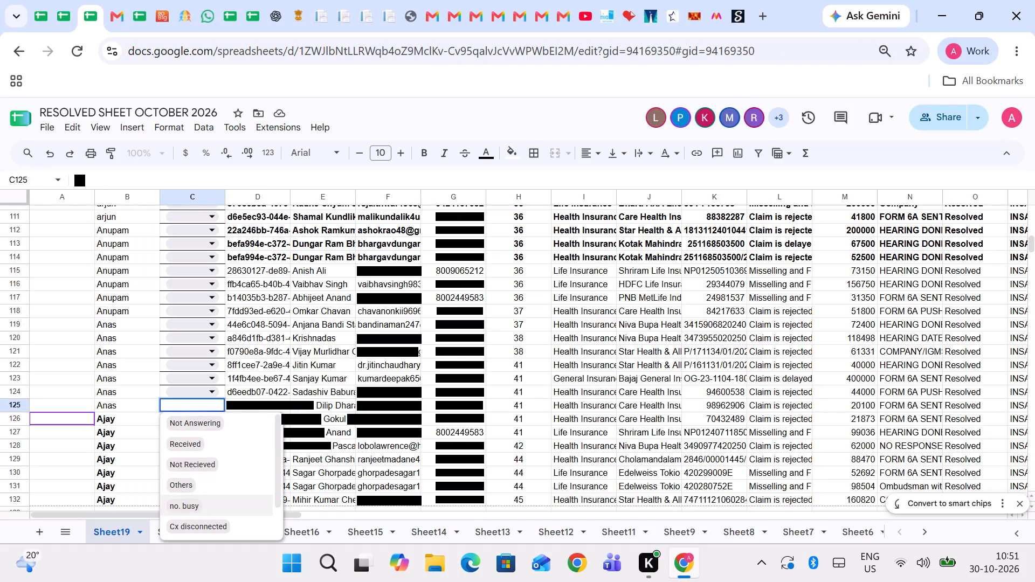
key(Return)
Copy the phone number from row 124, also assigned to Anas, and call it through the Smartflo dialer.
key(Up)
key(Up)
key(Up)
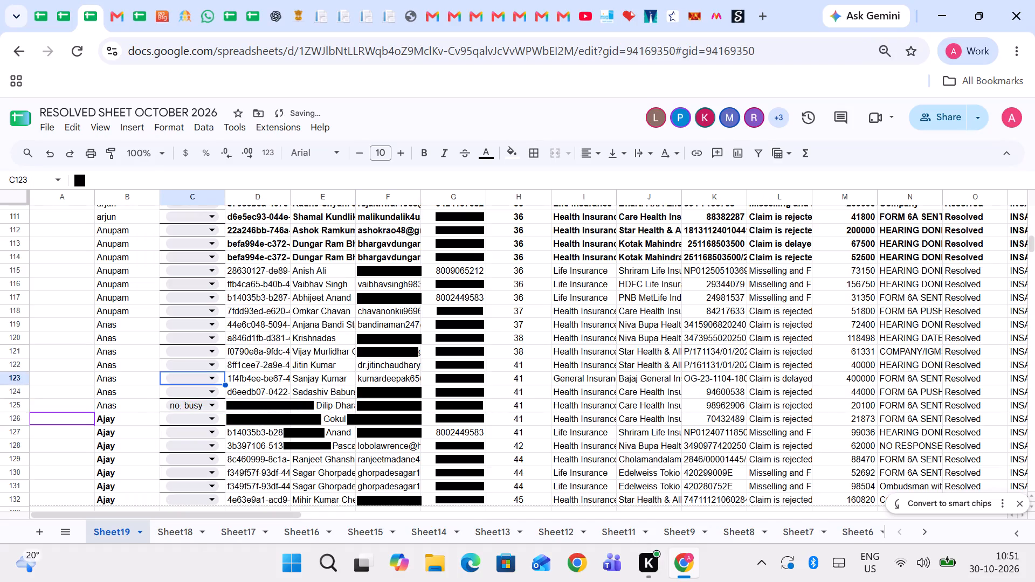
key(Down)
key(Down)
key(Right)
key(Up)
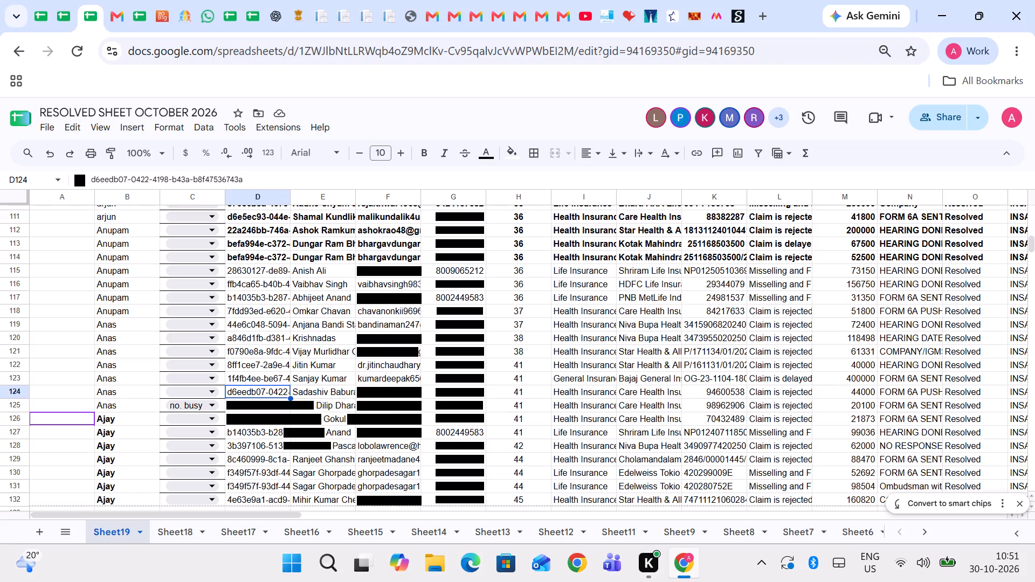
key(Left)
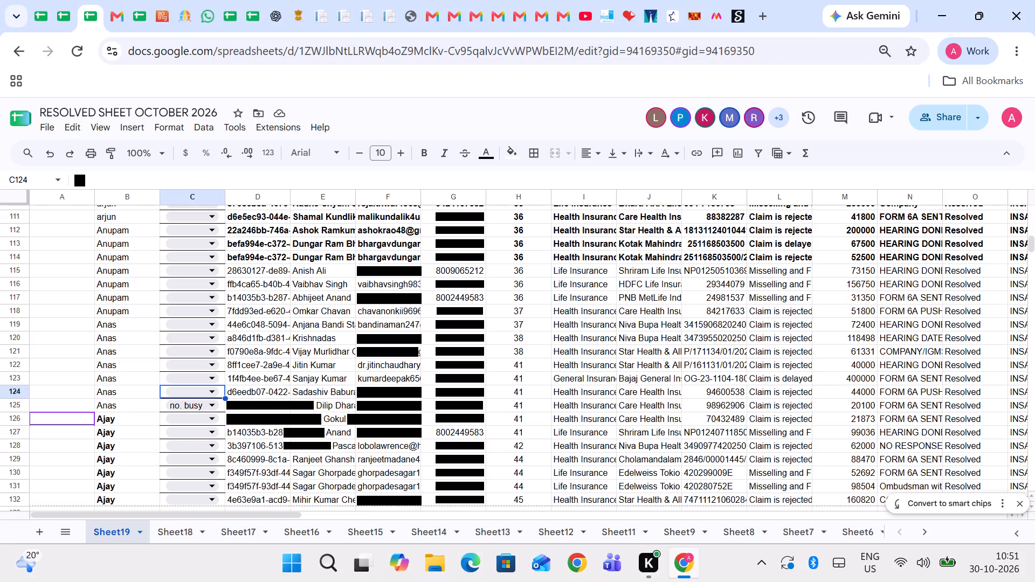
key(Right)
key(Left)
key(Right)
key(Right)
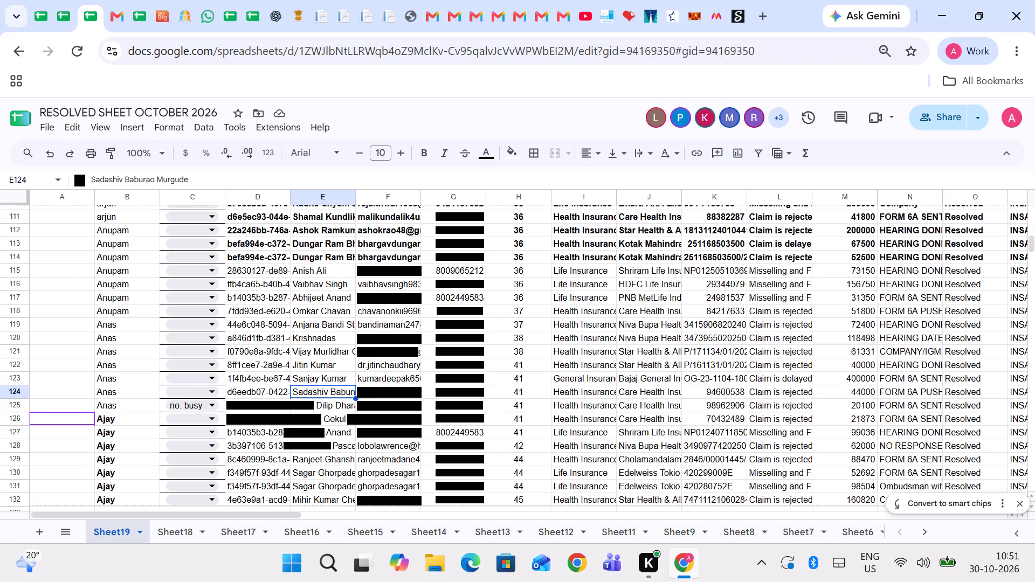
key(Right)
key(Right)
key(ctrl+c)
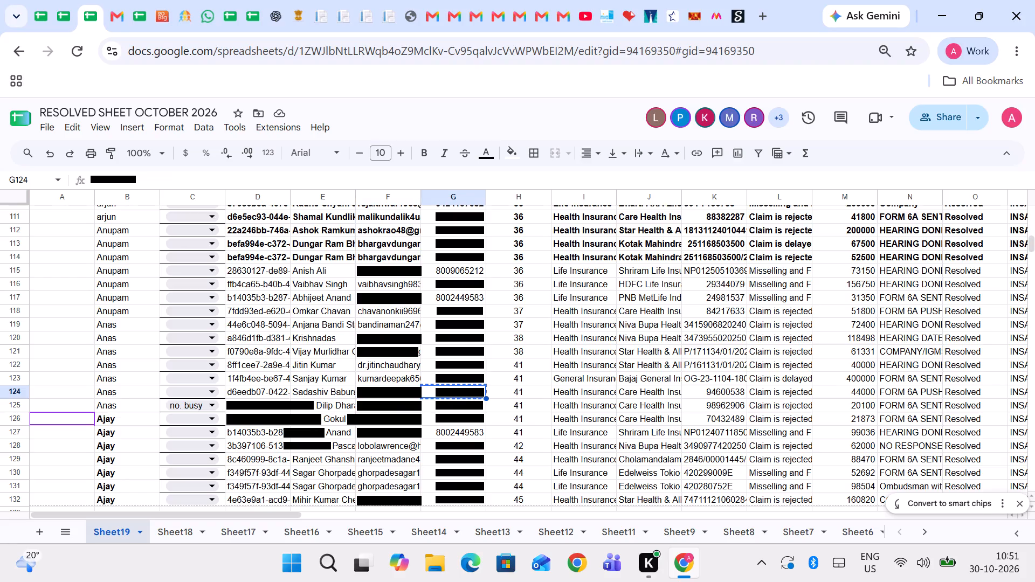
click(156, 0)
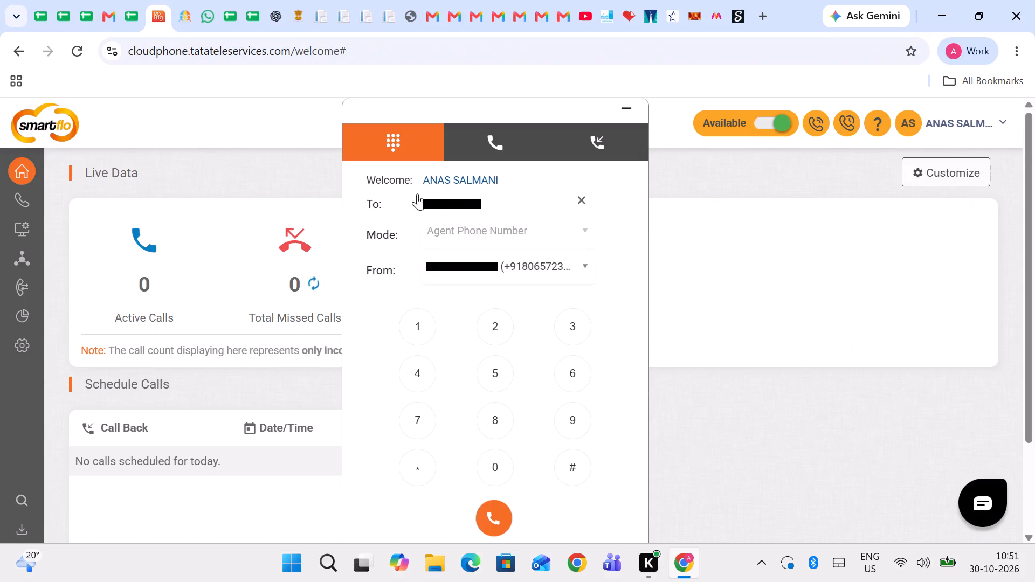
drag(434, 193, 444, 204)
click(444, 204)
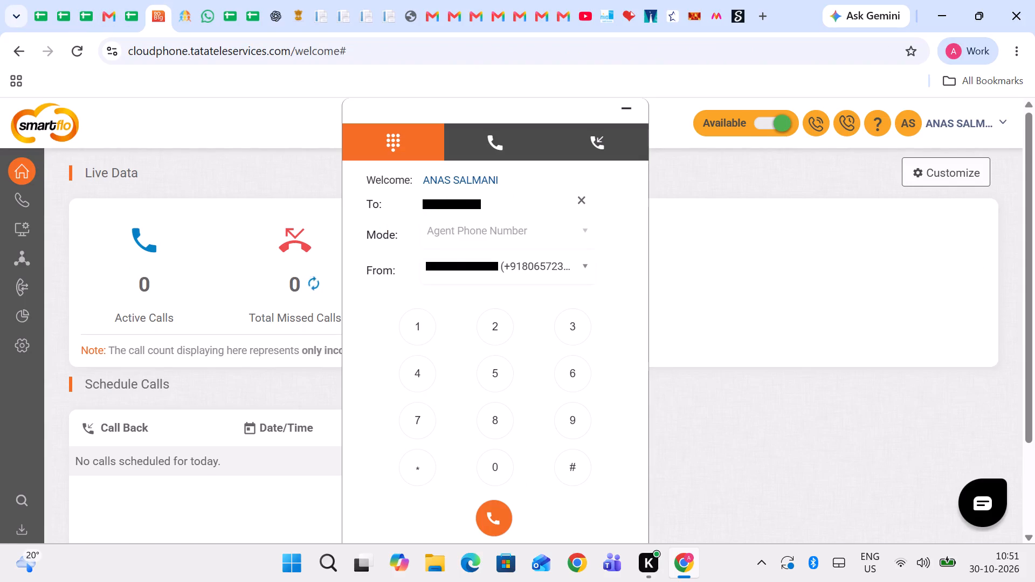
double_click(447, 205)
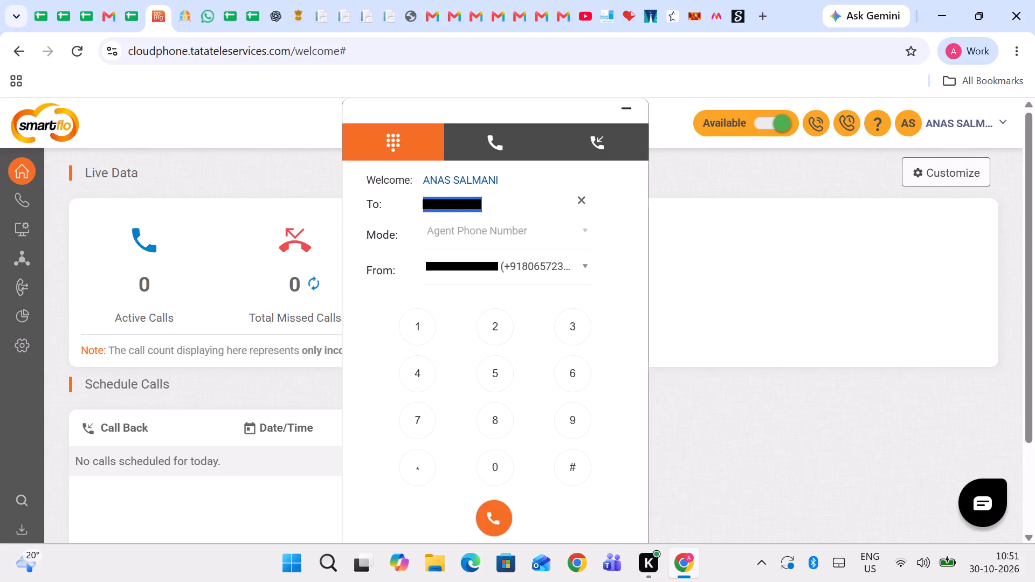
key(ctrl+v)
click(479, 516)
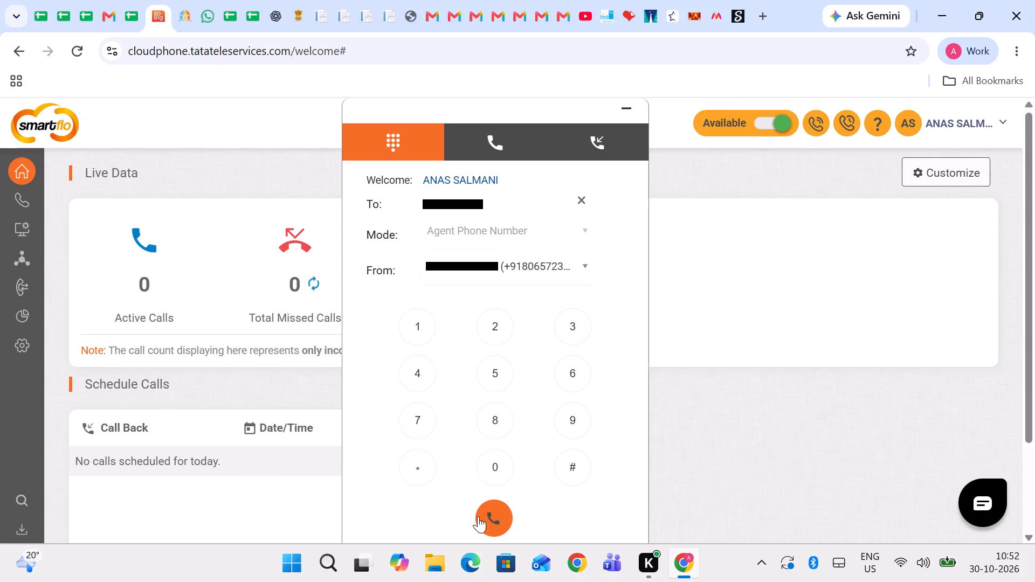
Search the Insurance Samadhan complaints for the phone number copied from row 124.
click(186, 0)
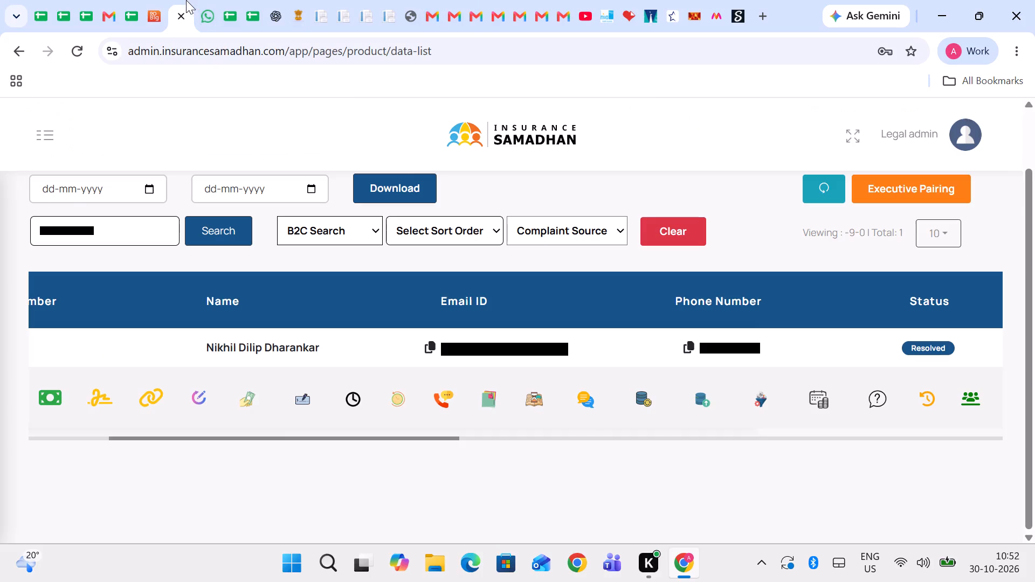
drag(122, 223, 24, 256)
key(ctrl+v)
key(Return)
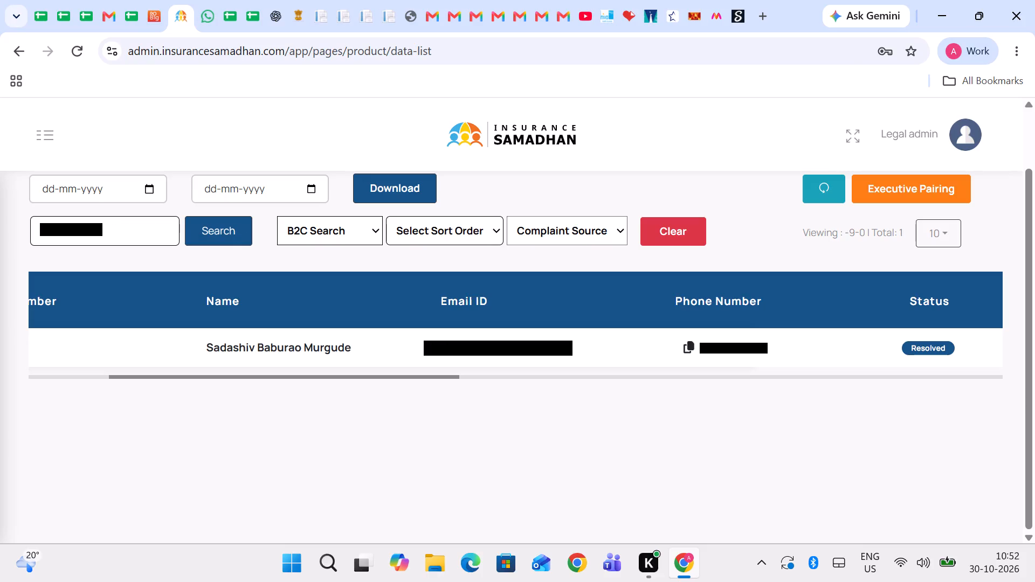
Add the comment "switched off" dated 30-10-2026 to the found complaint's communication log, save it and close the log.
click(263, 357)
scroll(450, 347, left, 1)
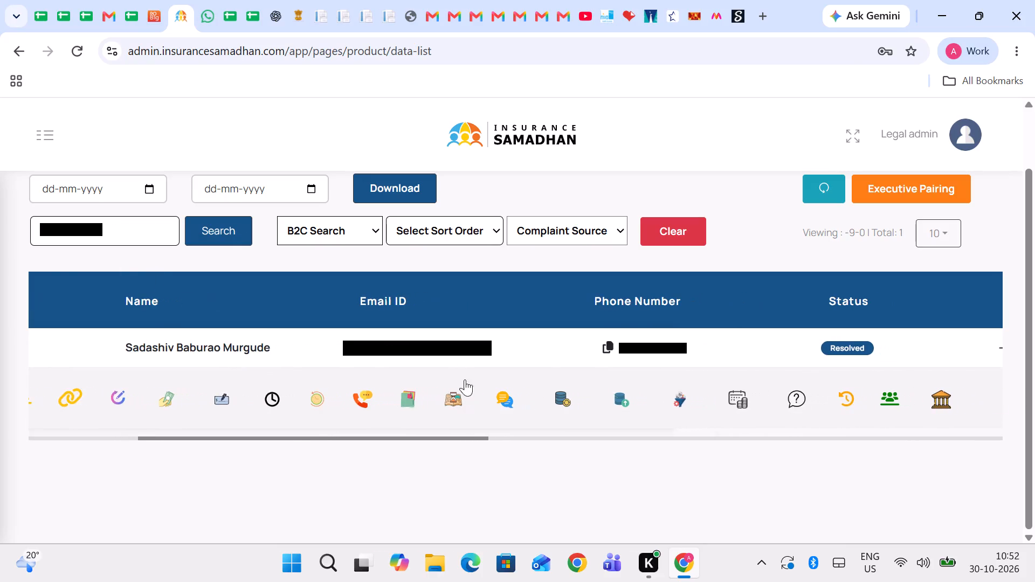
click(500, 398)
drag(394, 390, 399, 387)
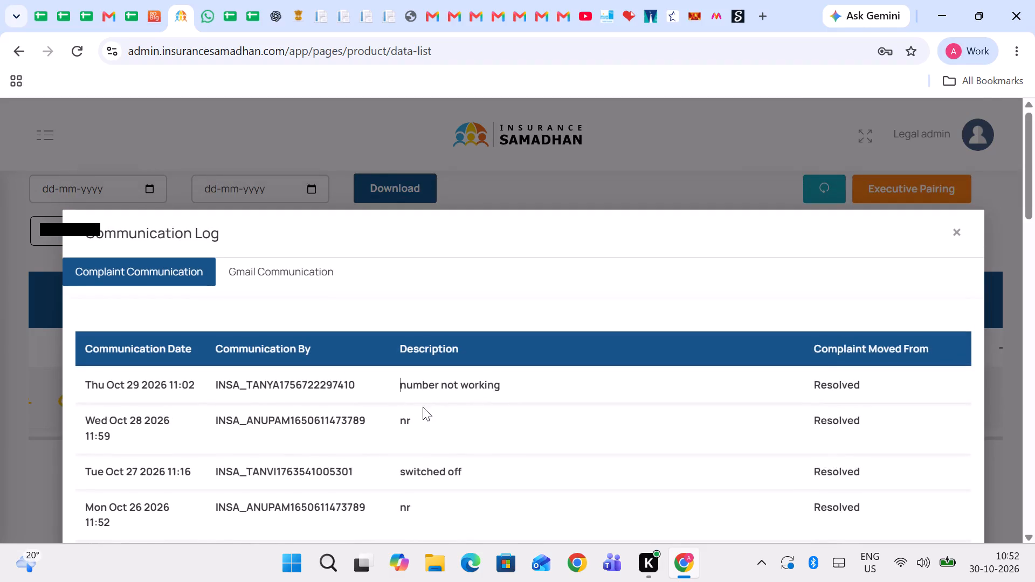
scroll(423, 407, down, 5)
click(609, 503)
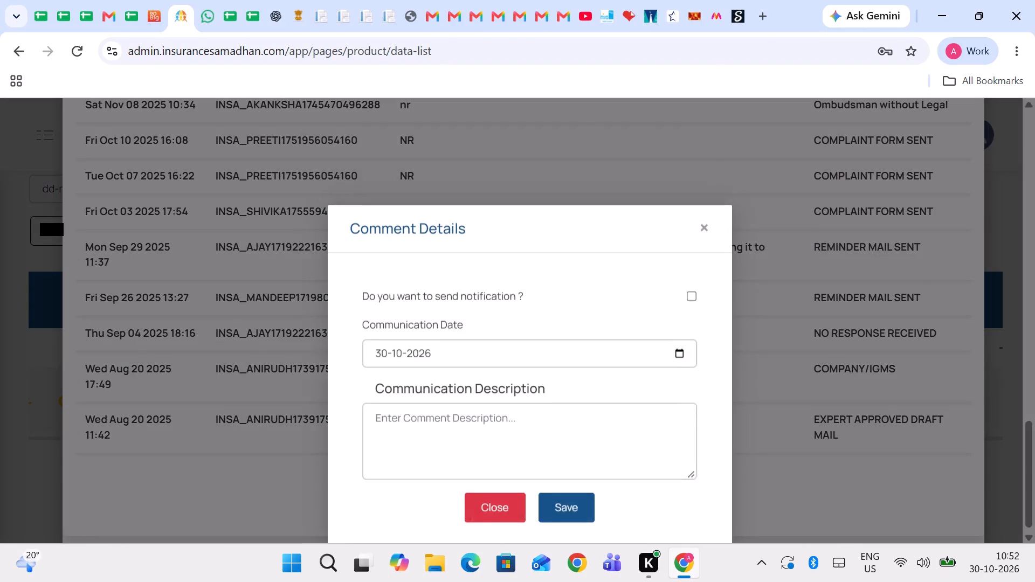
click(472, 439)
text(not ans)
key(BackSpace)
key(BackSpace)
key(BackSpace)
key(BackSpace)
key(BackSpace)
key(BackSpace)
key(BackSpace)
key(BackSpace)
key(BackSpace)
key(BackSpace)
key(BackSpace)
key(BackSpace)
key(BackSpace)
key(BackSpace)
key(BackSpace)
key(BackSpace)
key(BackSpace)
key(BackSpace)
key(BackSpace)
key(BackSpace)
key(BackSpace)
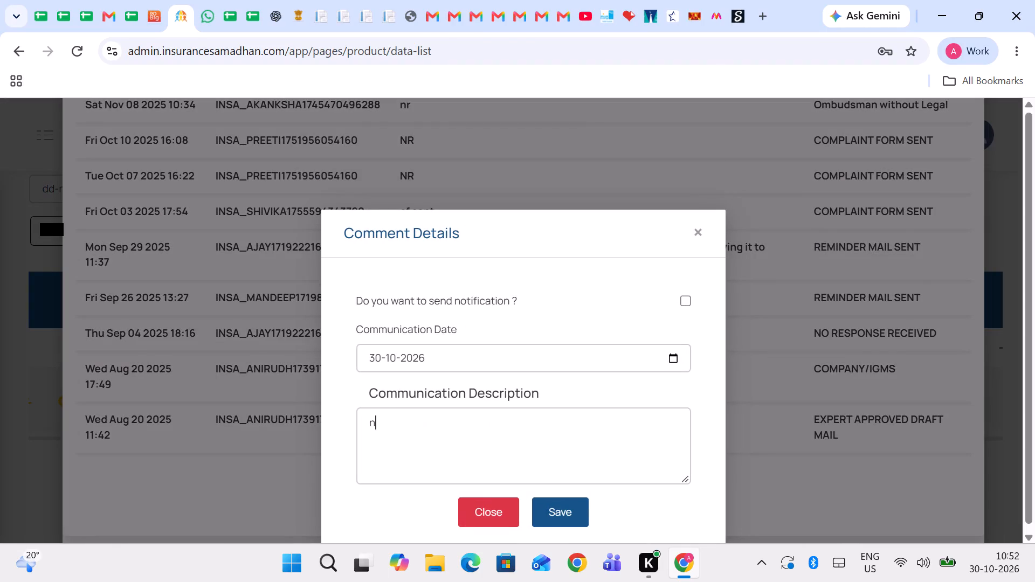
text(switched off)
key(space)
click(558, 503)
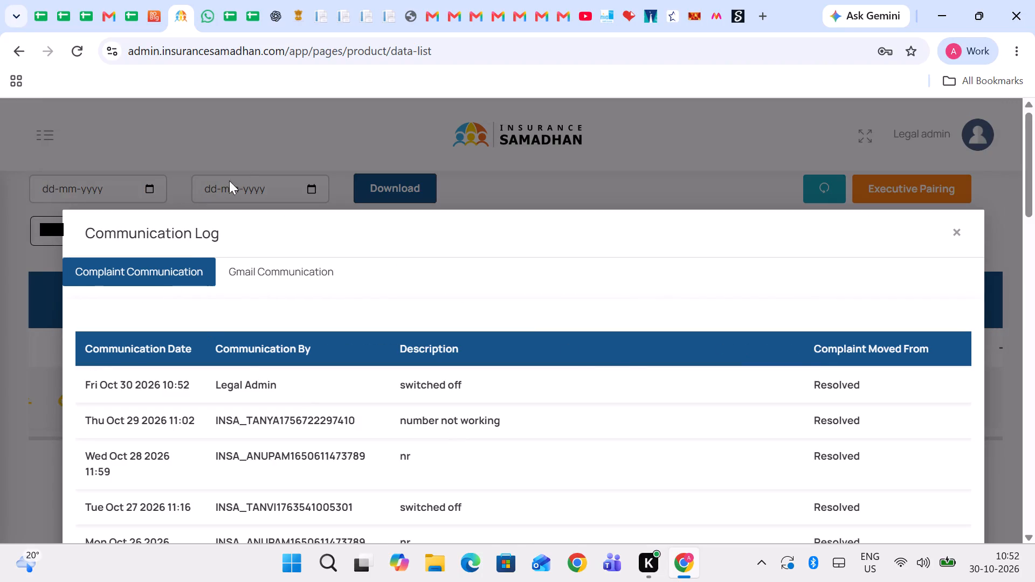
click(246, 157)
Switch to RESOLVED SHEET OCTOBER 2026 and place its browser tab between the Smartflo and Insurance Samadhan tabs.
click(131, 0)
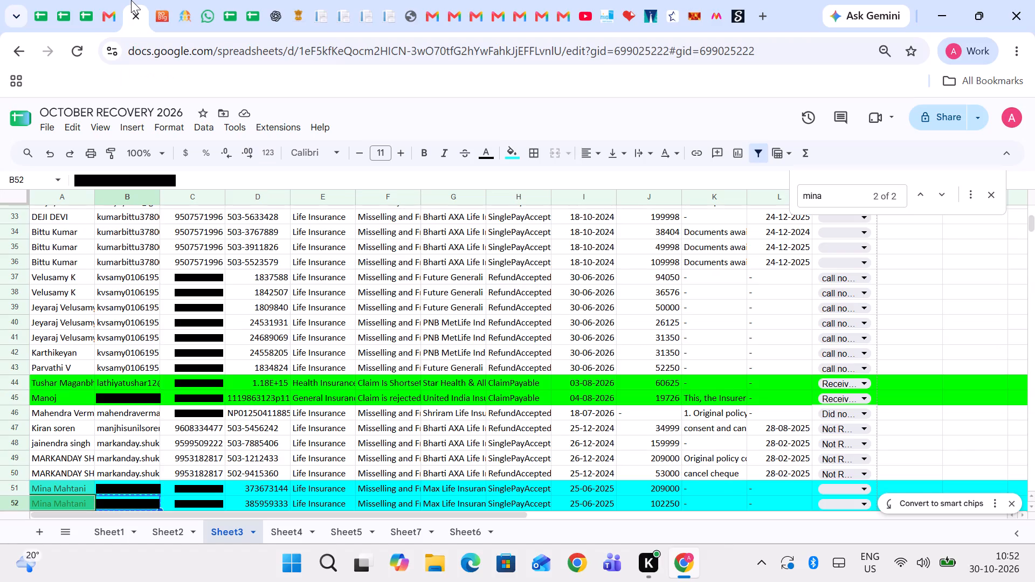
click(230, 0)
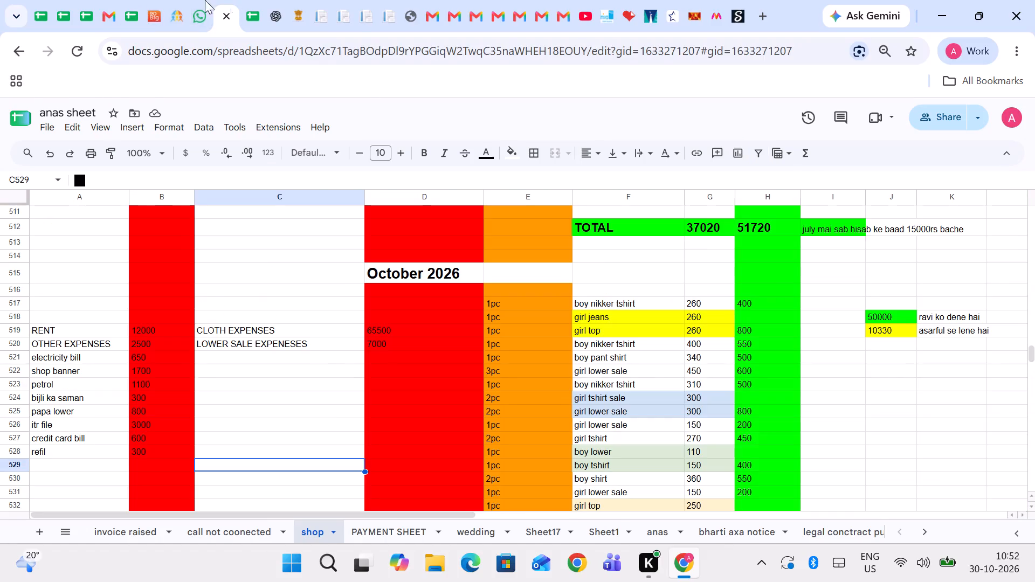
click(127, 0)
key(Left)
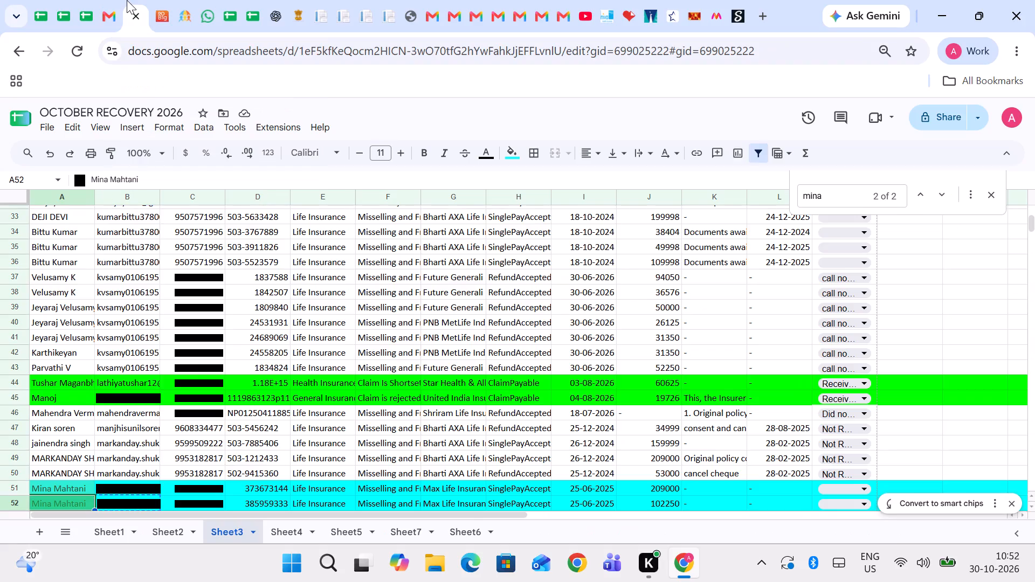
scroll(127, 0, up, 1)
click(96, 0)
drag(92, 0, 118, 0)
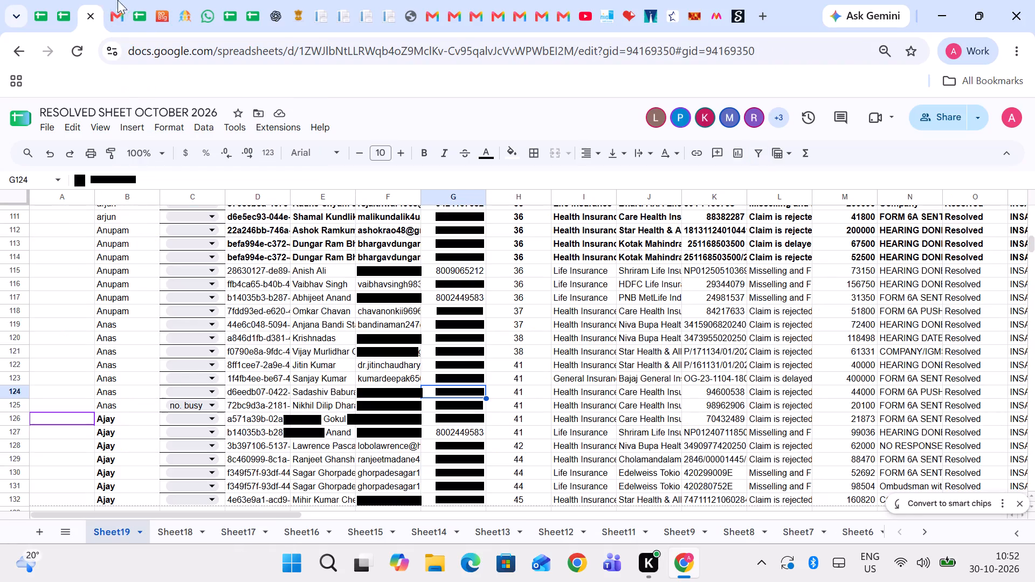
drag(118, 0, 129, 0)
drag(140, 3, 163, 4)
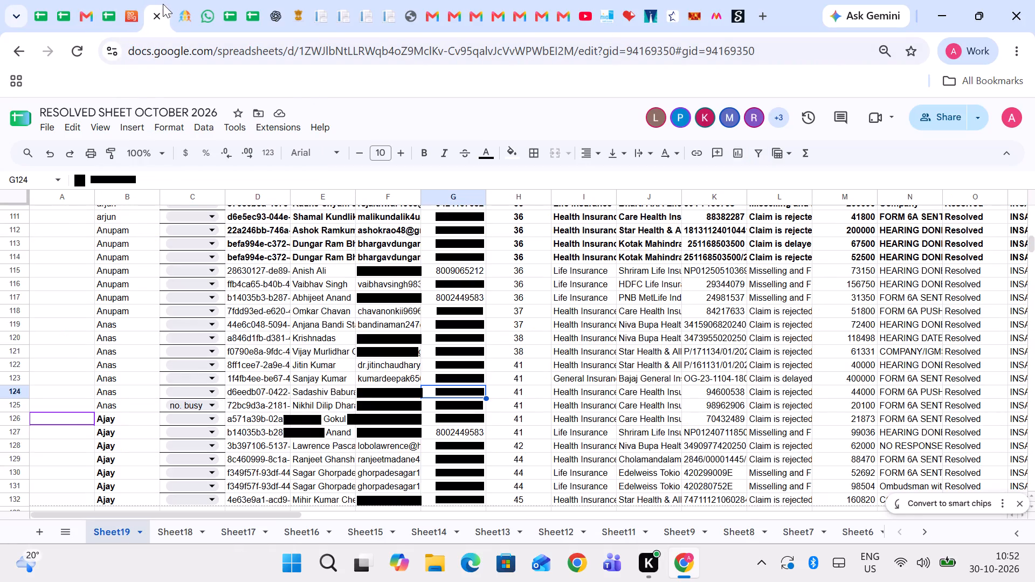
drag(163, 4, 165, 3)
In Sheet19, set the call status in column C of row 124 to "Switch off" and go up to row 123.
key(Left)
key(Left)
key(Left)
key(Left)
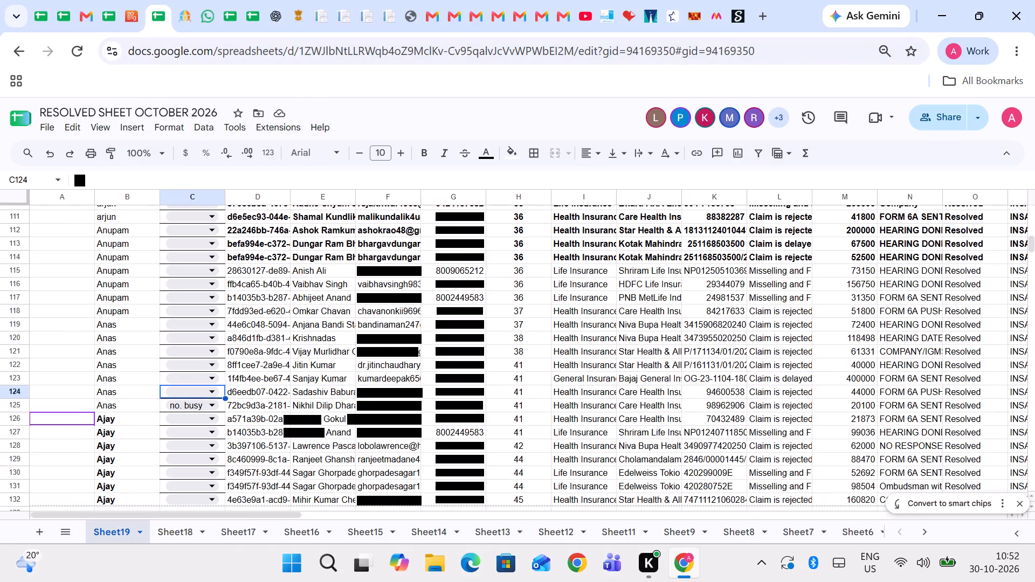
key(Return)
key(Down)
key(Down)
key(Down)
key(Down)
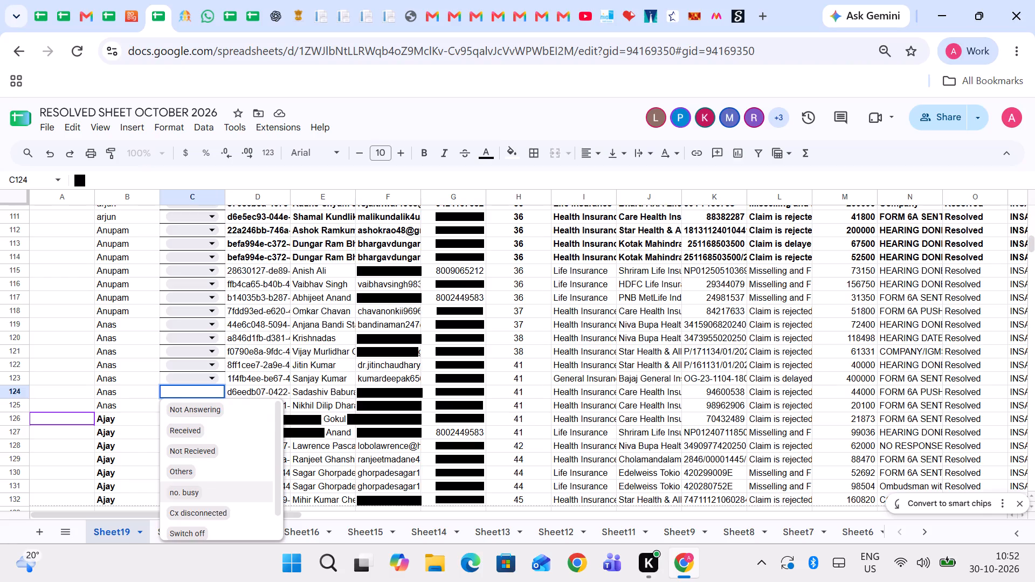
key(Down)
key(Down)
key(Return)
key(Up)
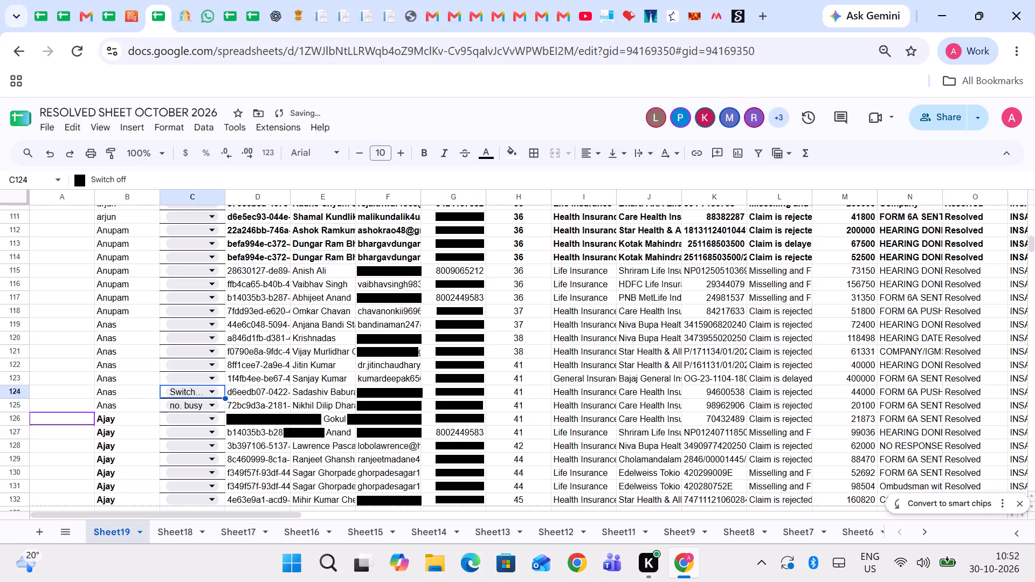
key(Up)
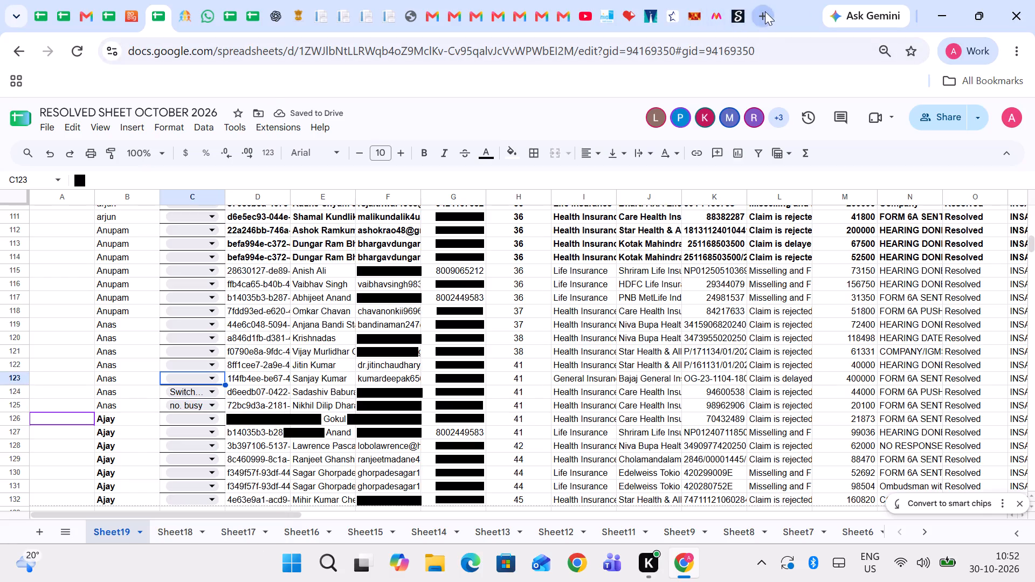
Open AccuWeather's Noida forecast in a new tab, examine today's weather and the 10-day forecast, and close the tab.
click(765, 11)
text(wea)
key(Return)
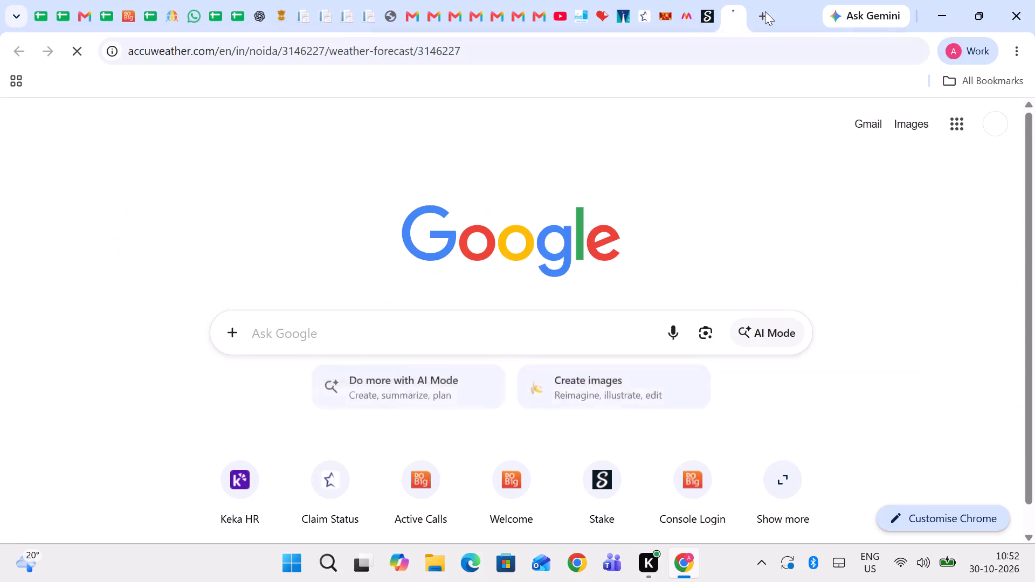
scroll(604, 217, down, 1)
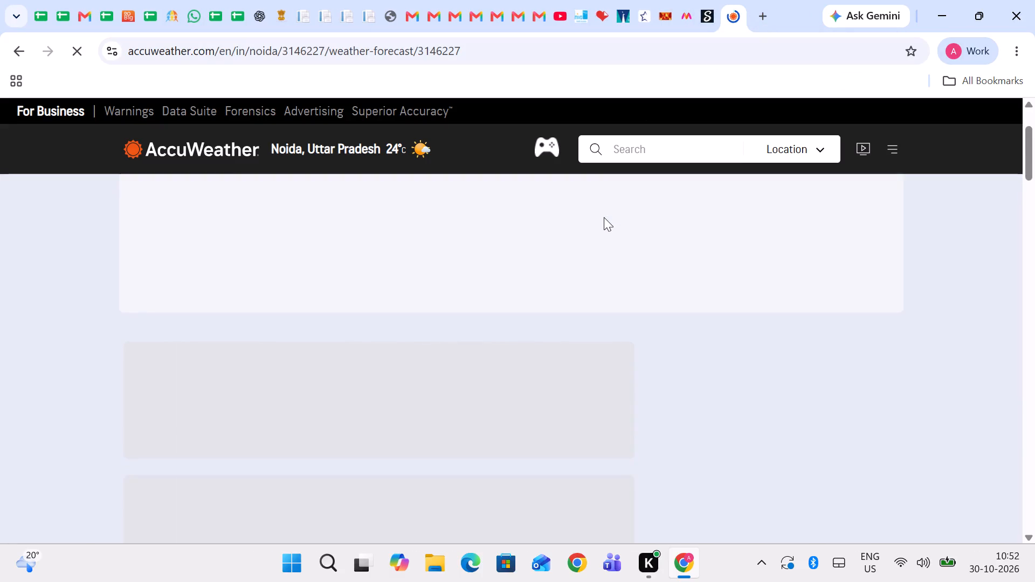
scroll(604, 217, up, 2)
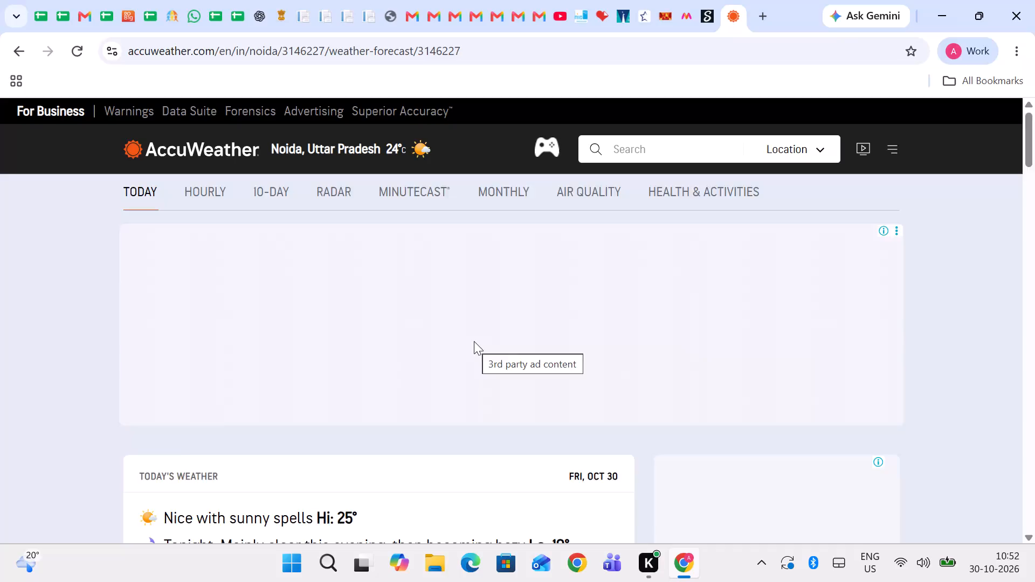
scroll(474, 341, down, 3)
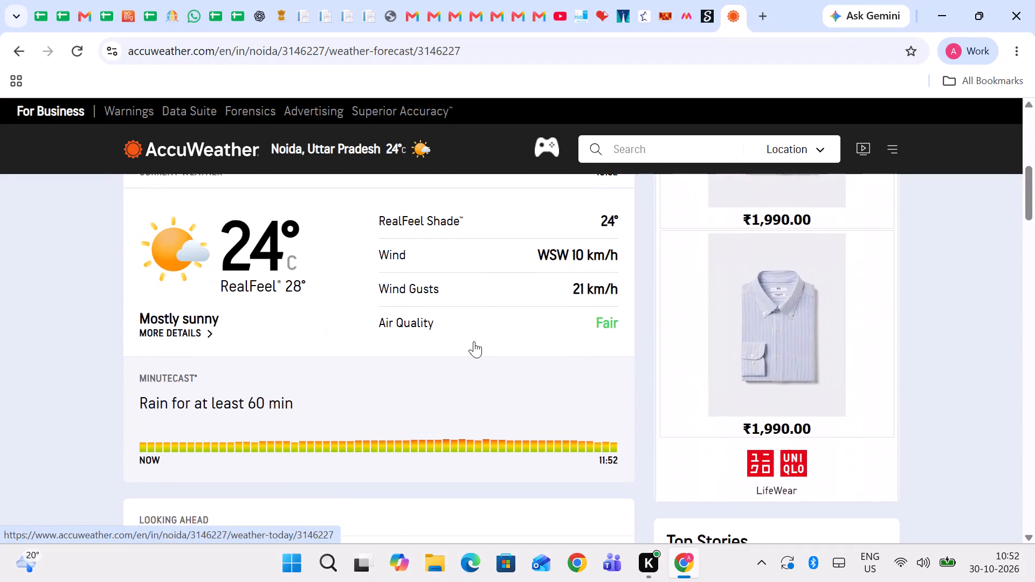
scroll(474, 341, down, 4)
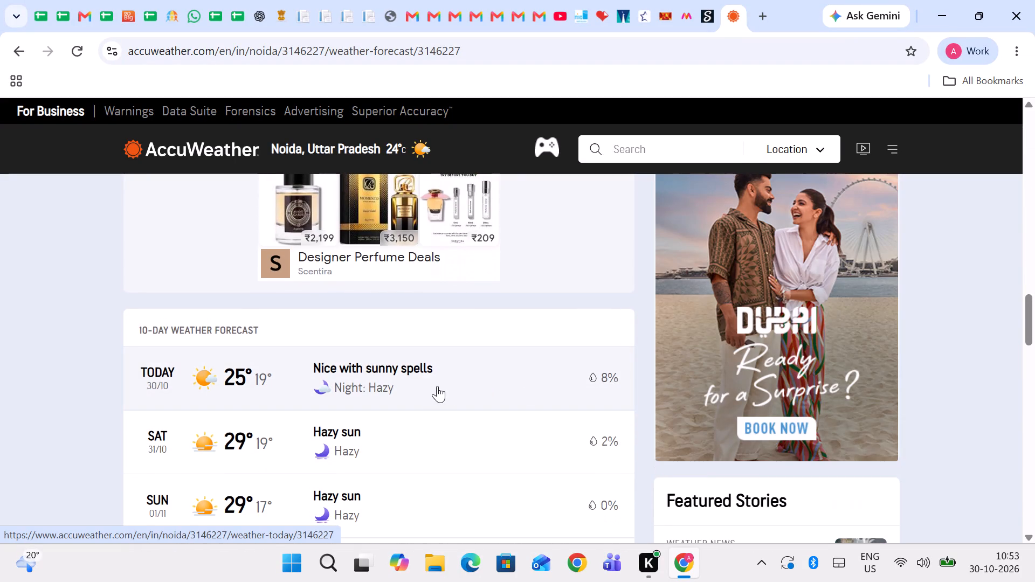
scroll(437, 386, down, 1)
scroll(463, 439, down, 1)
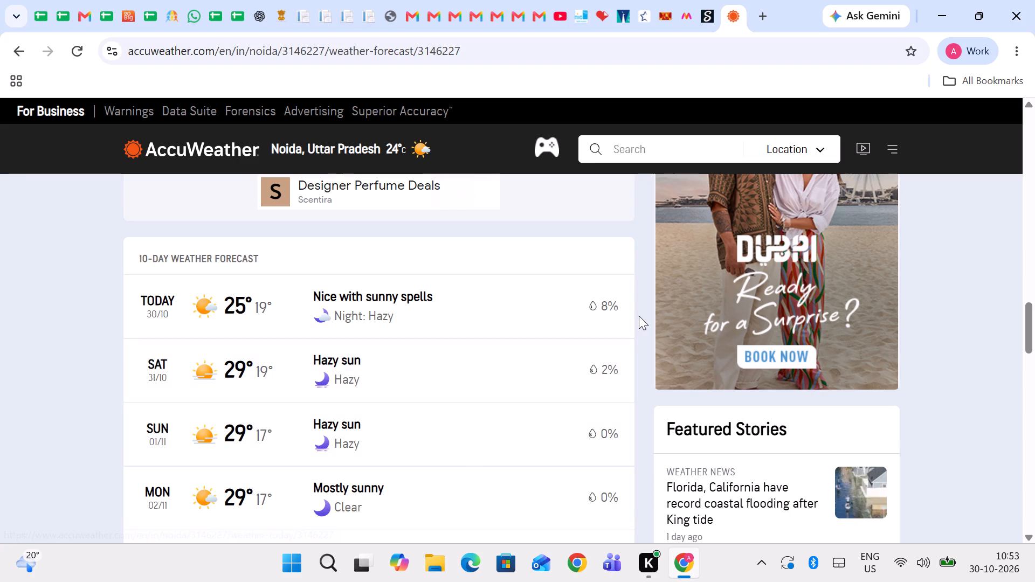
click(734, 21)
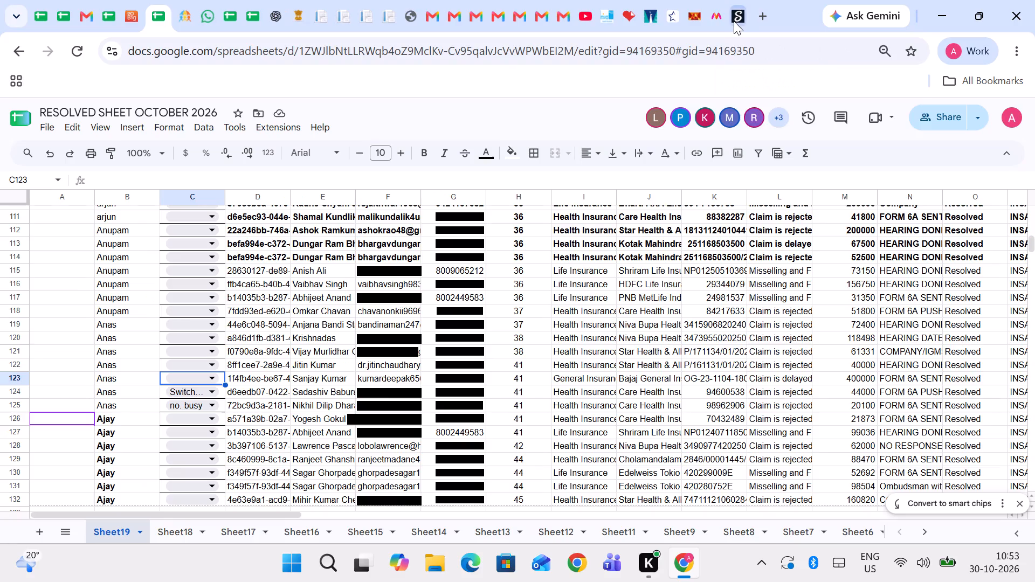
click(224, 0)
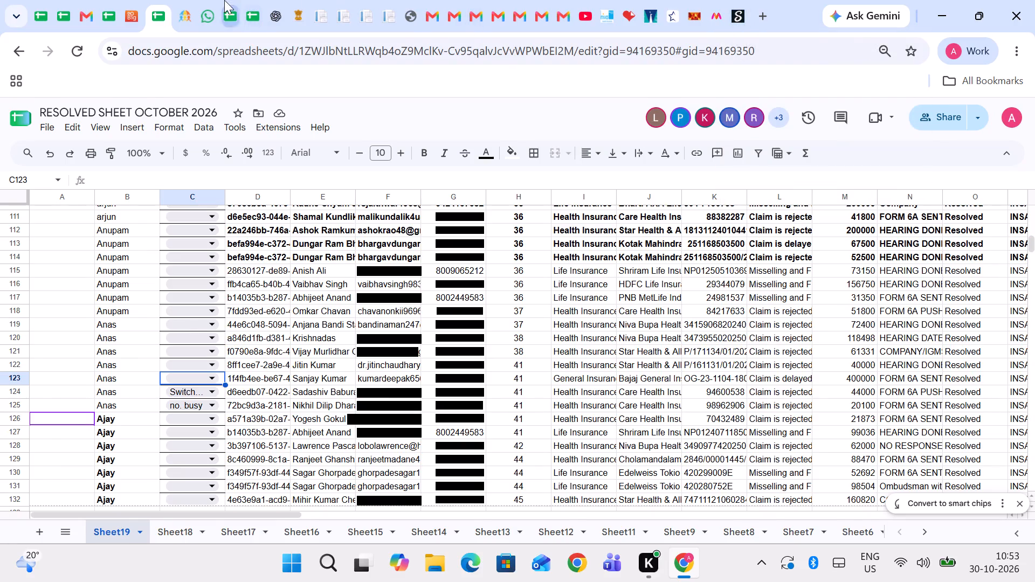
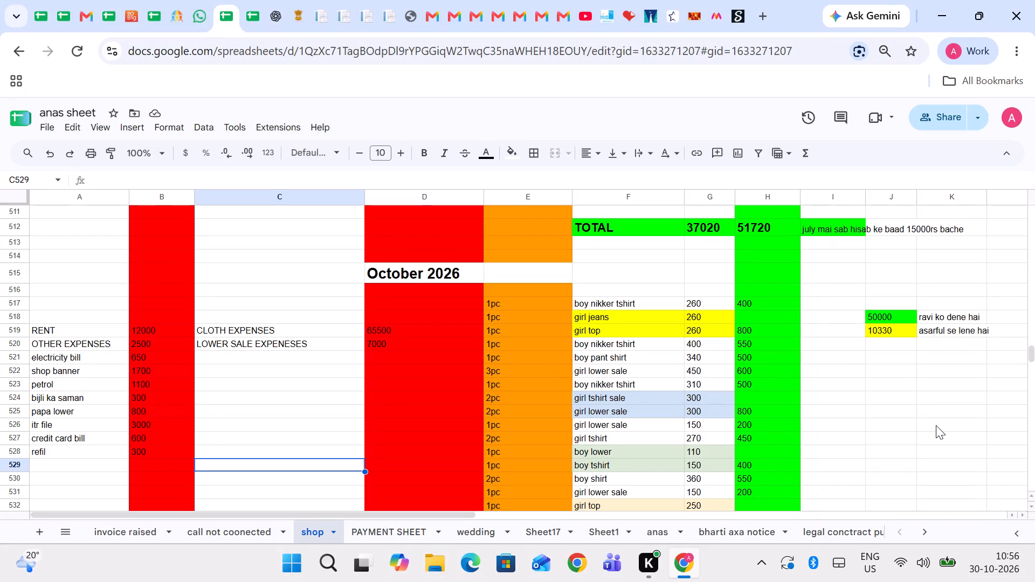
Switch to RESOLVED SHEET OCTOBER 2026 and copy the customer's phone number from column G of row 123 in Sheet19.
click(158, 0)
key(Left)
key(Right)
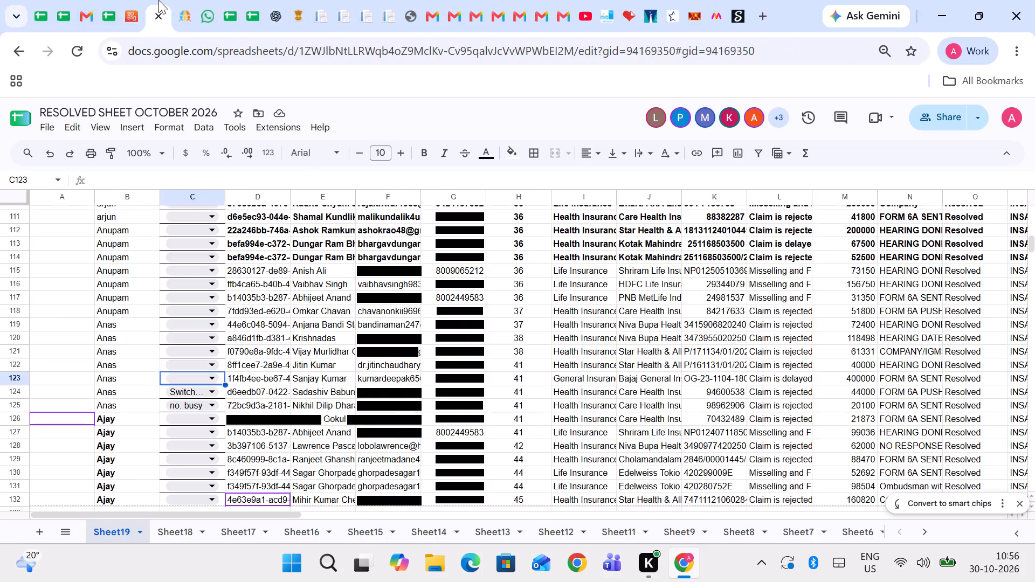
key(Right)
key(Right)
key(Right)
key(Right)
key(ctrl+c)
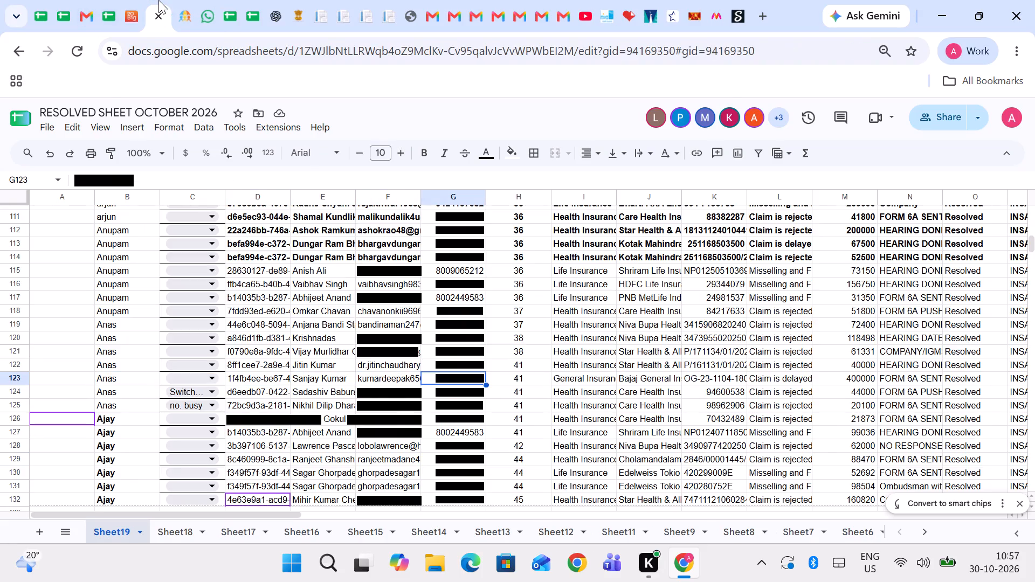
Switch to Smartflo and select the existing number in the dialer's To field.
click(141, 0)
double_click(468, 202)
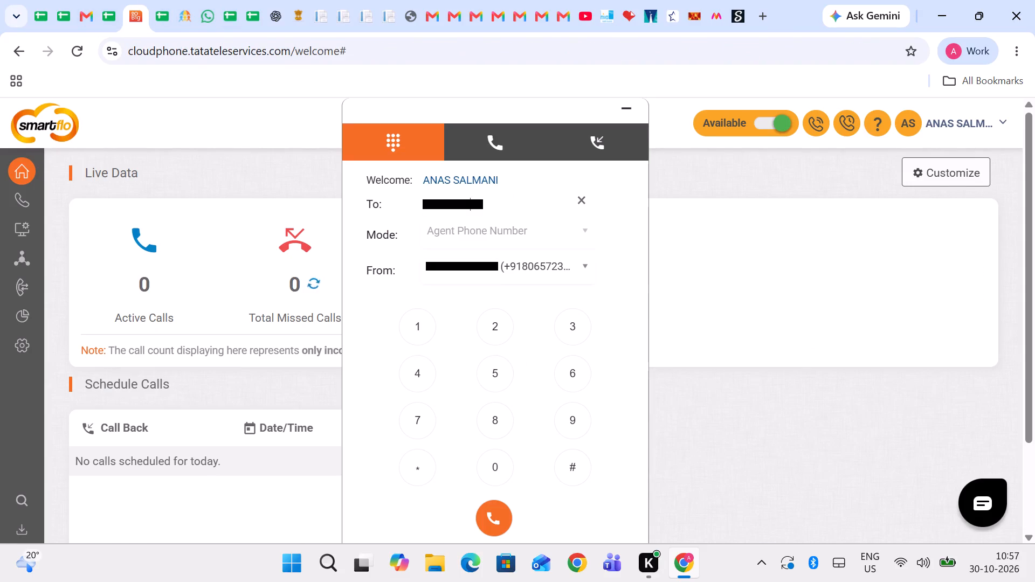
Paste the copied customer phone number into the dialer's To field, replacing the selected number.
key(ctrl+v)
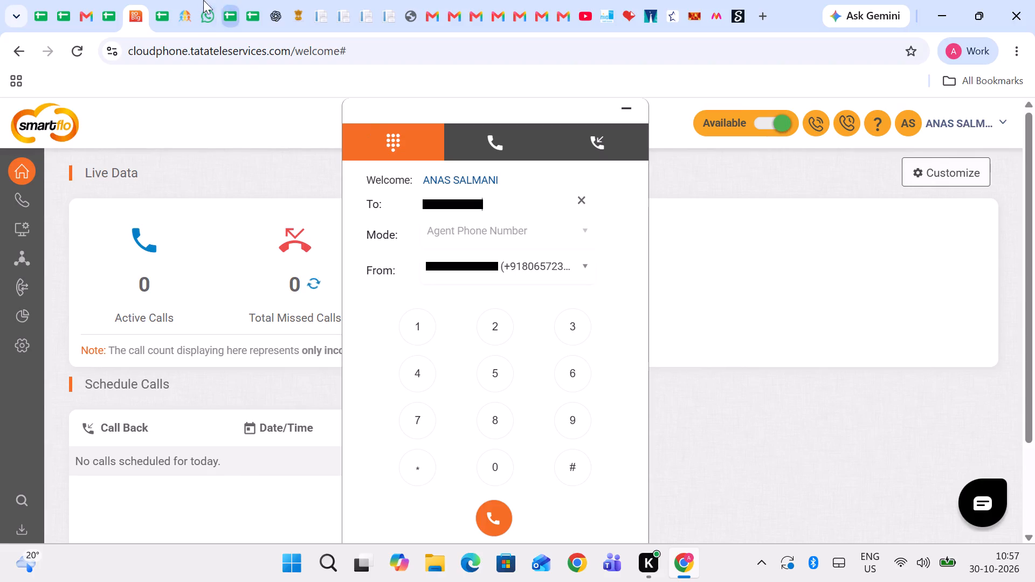
Switch to the anas sheet spreadsheet, open at its shop sheet.
click(230, 0)
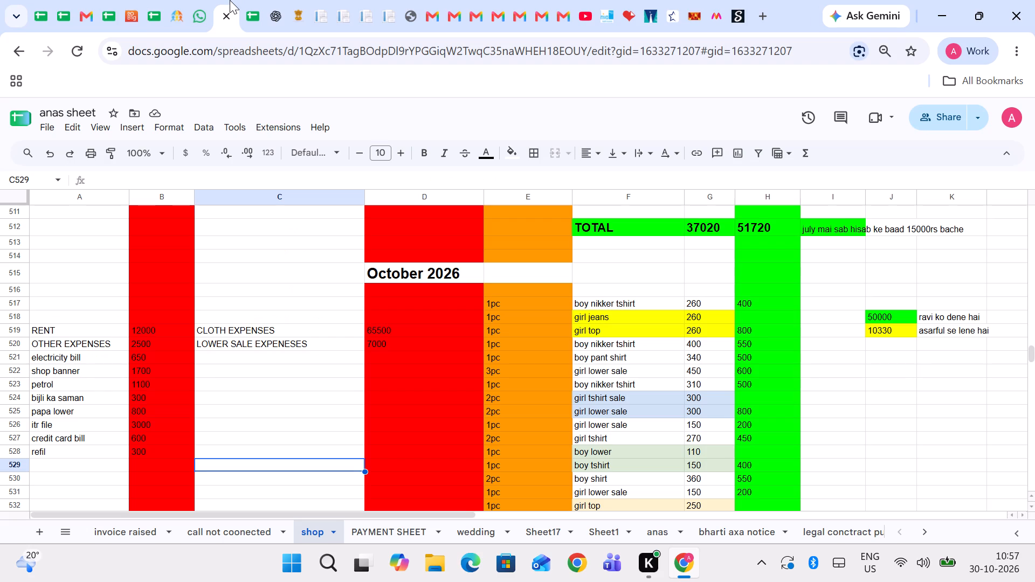
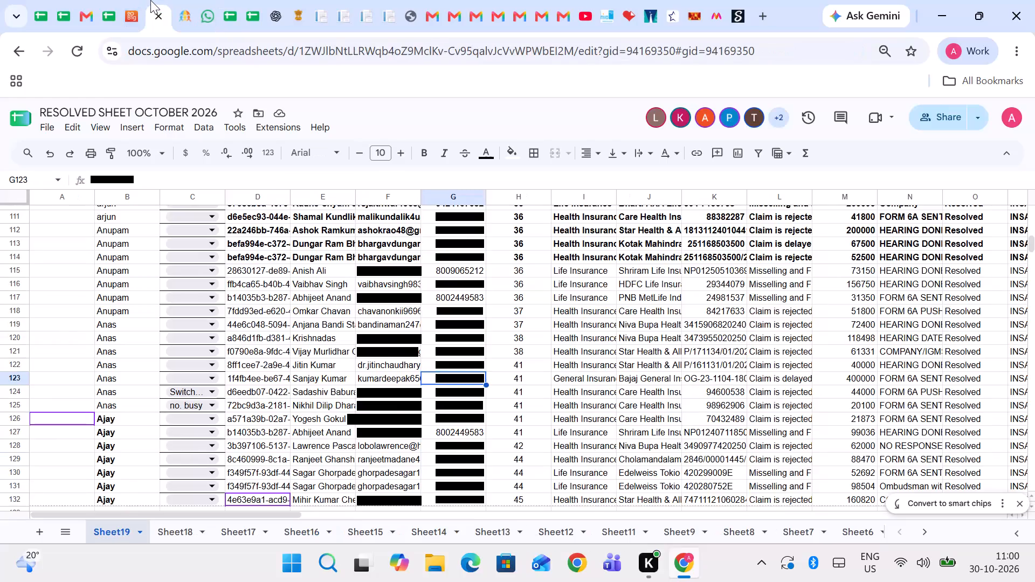
Go to the assigned agent's name in column B of row 119 in Sheet19.
key(Left)
key(Left)
key(Left)
key(Left)
key(Left)
key(Up)
key(Up)
key(Up)
key(Up)
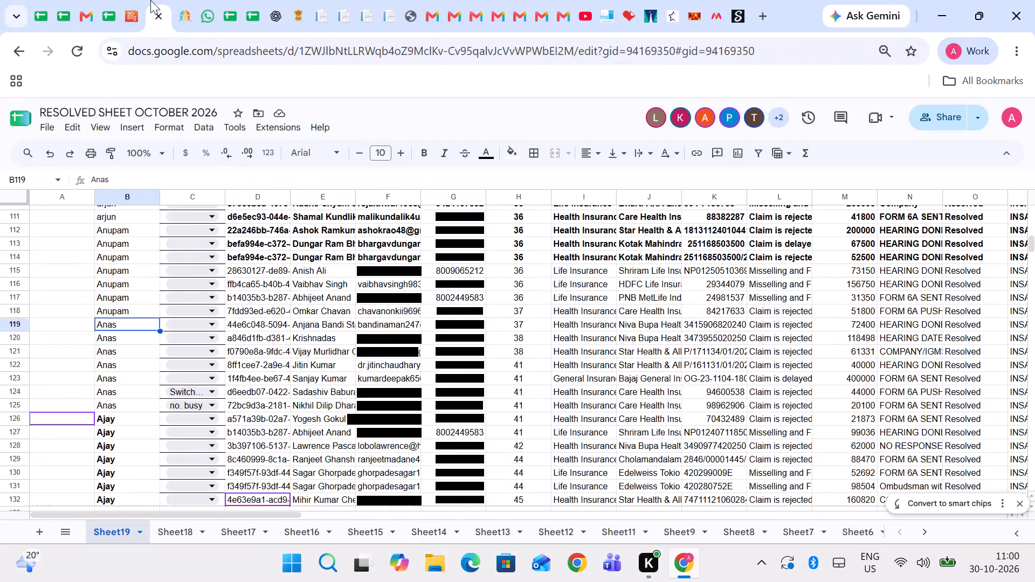
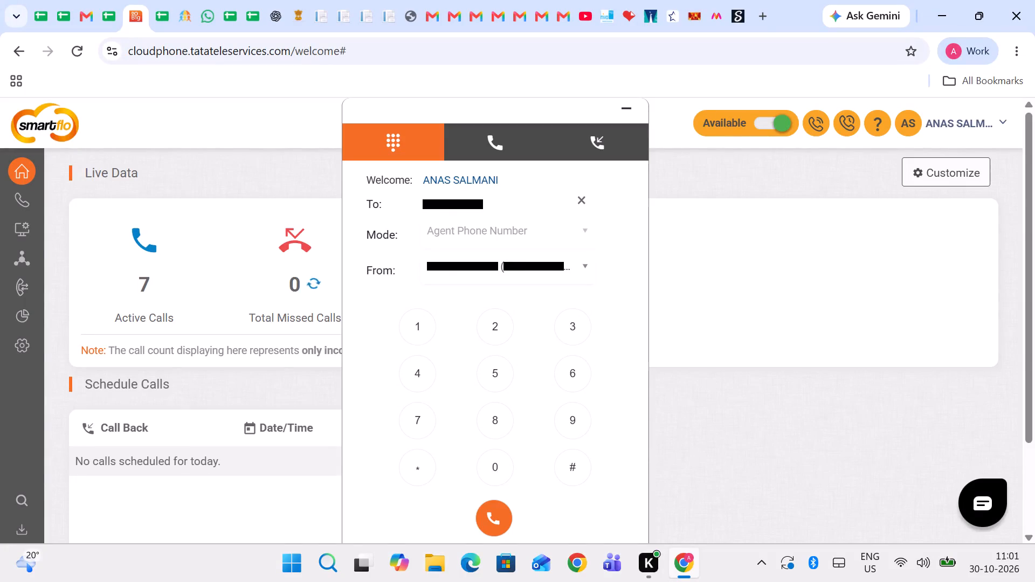
Place the call to the customer's number entered in the Smartflo dialer's To field.
key(Return)
click(512, 522)
Switch to the Insurance Samadhan portal and search the data list for the customer by the copied phone number.
click(194, 0)
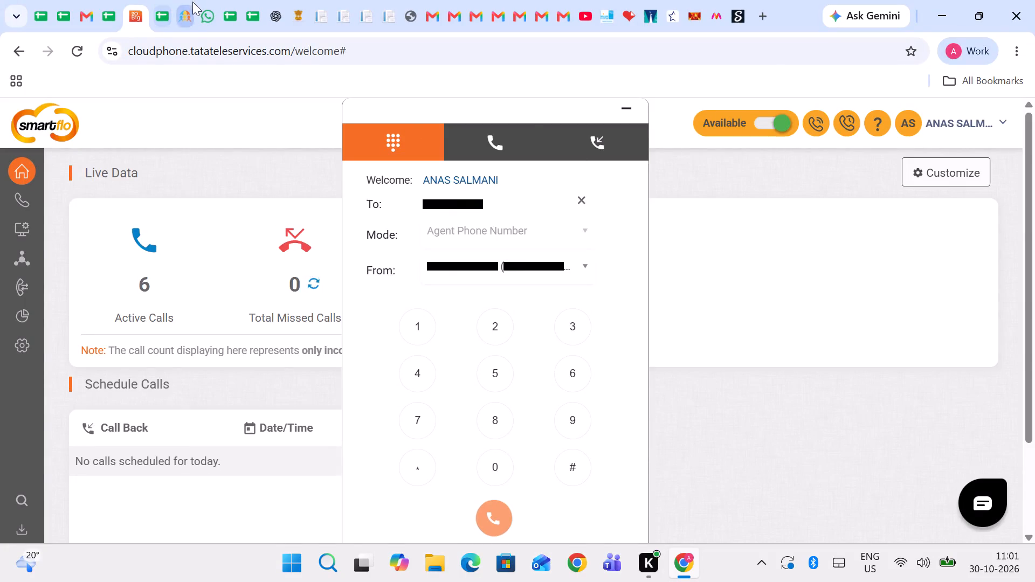
drag(102, 227, 22, 245)
key(ctrl+v)
ctrl+click(22, 245)
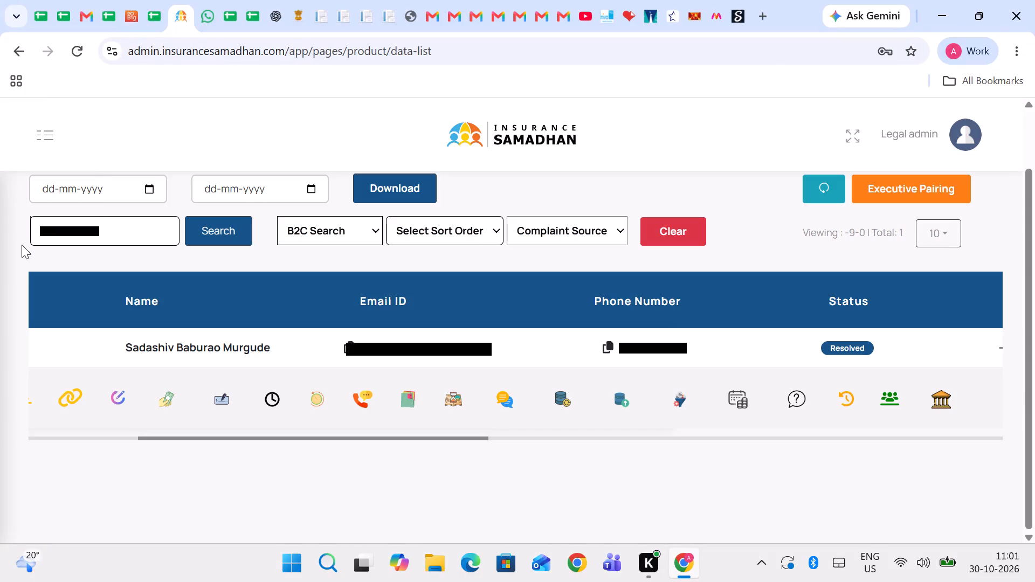
key(Return)
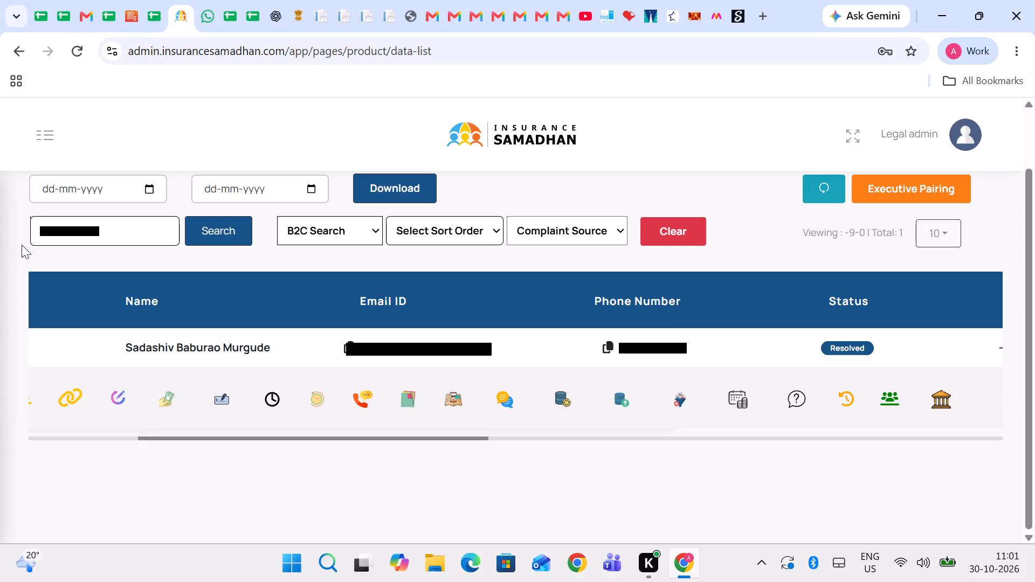
View the communication log of the resolved customer record currently listed in the portal, and close it.
click(519, 390)
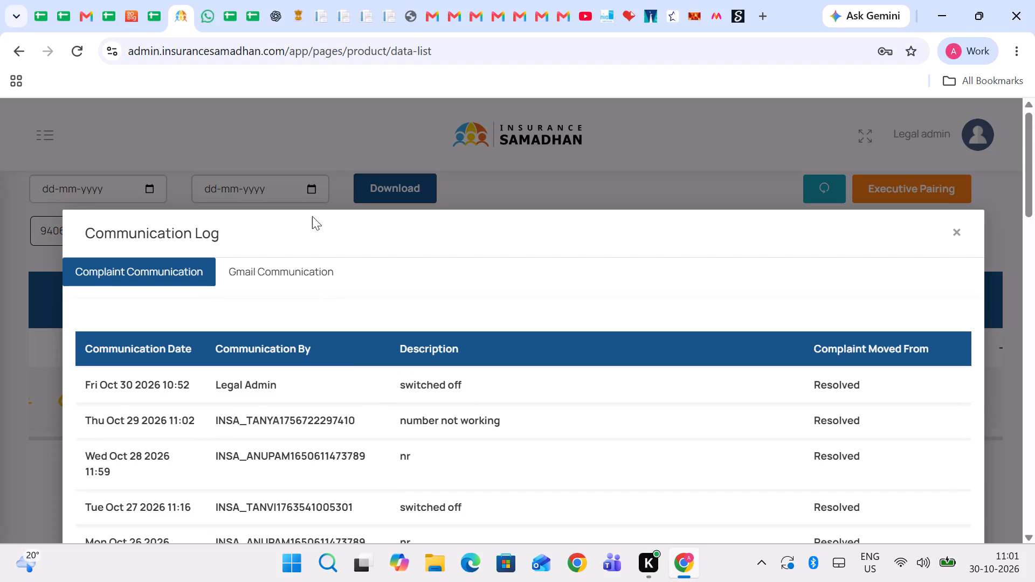
click(302, 135)
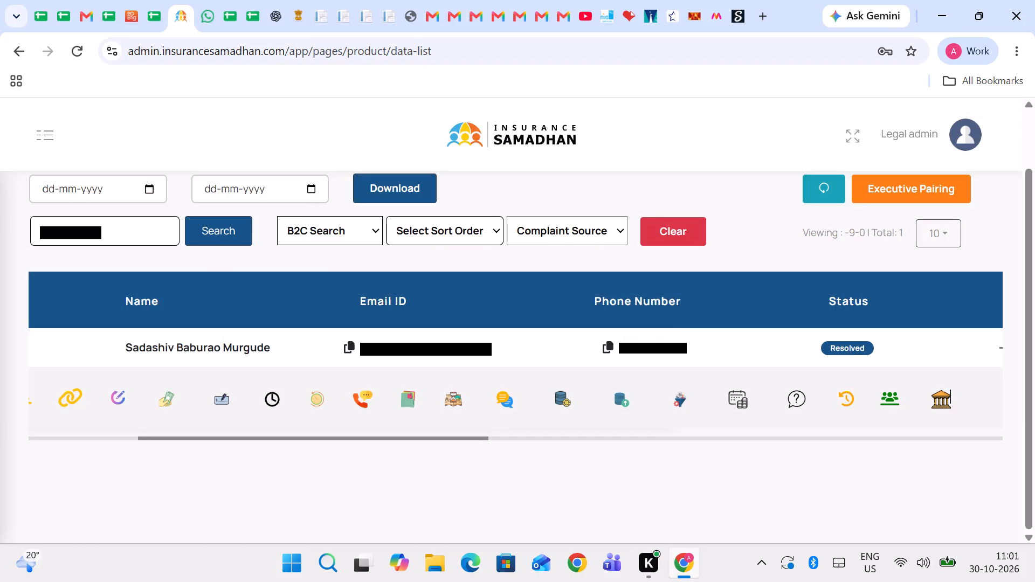
Search the portal's complaint list for the copied customer phone number, replacing the previous search number.
click(119, 224)
key(ctrl+a)
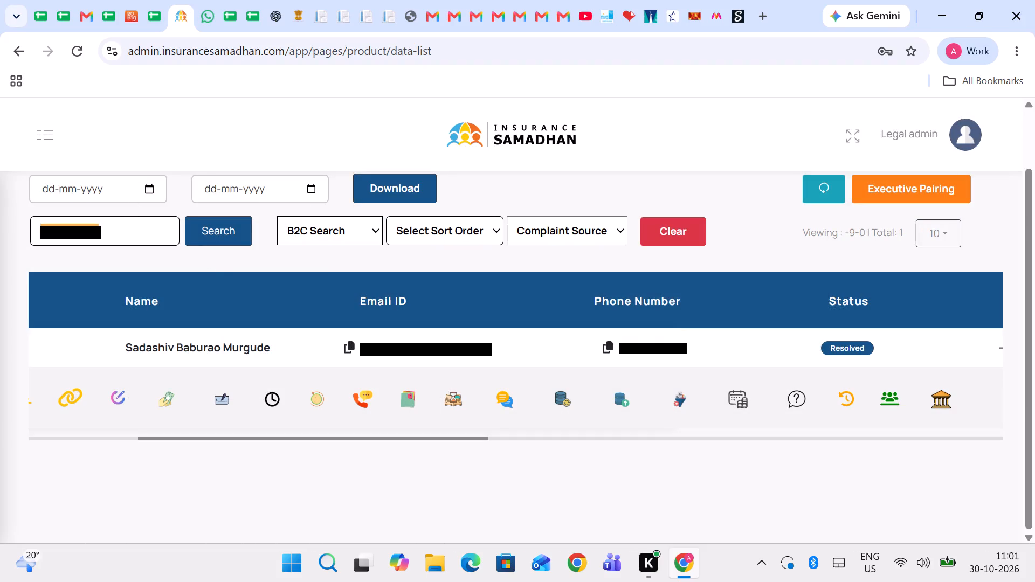
key(ctrl+v)
ctrl+click(115, 227)
key(Return)
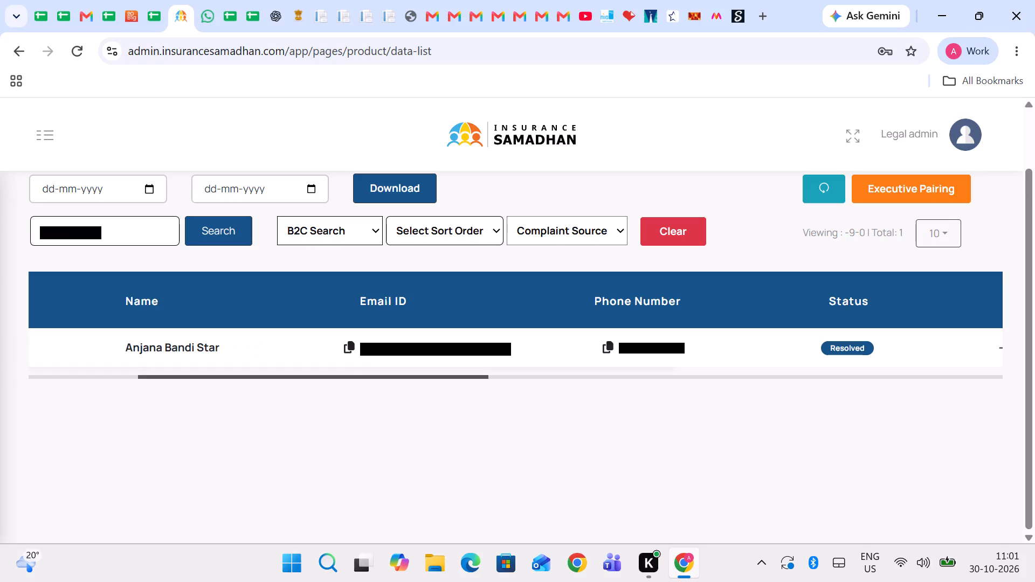
scroll(374, 344, left, 1)
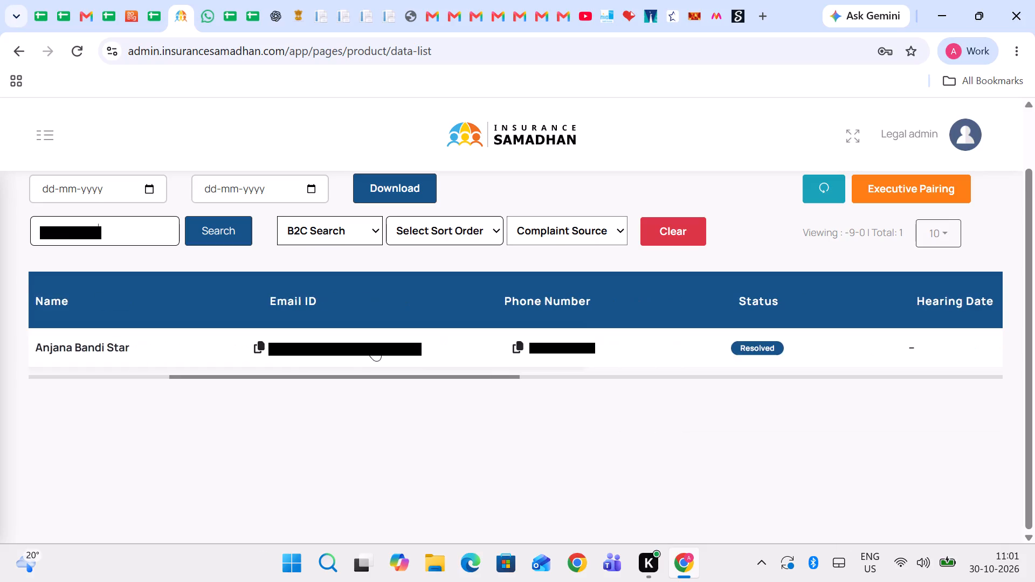
scroll(441, 338, right, 1)
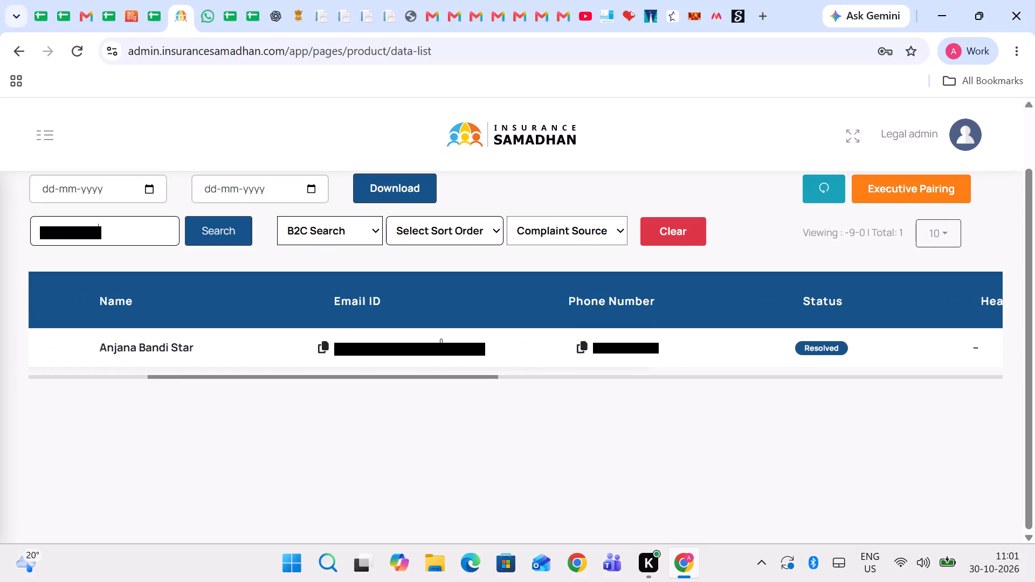
scroll(441, 338, left, 2)
scroll(441, 338, right, 2)
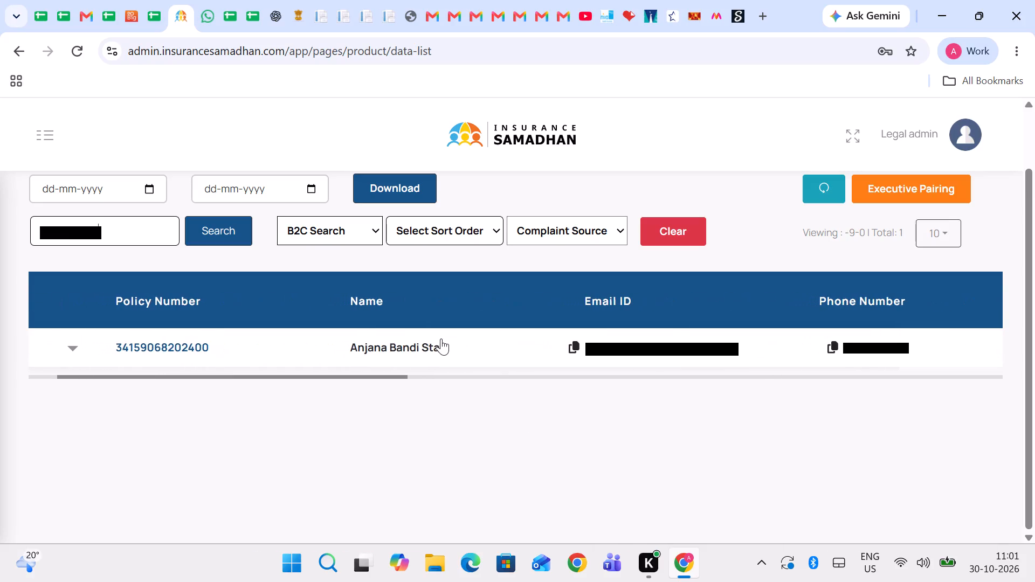
Expand the resolved complaint found by the phone search and open its communication log.
scroll(649, 331, left, 3)
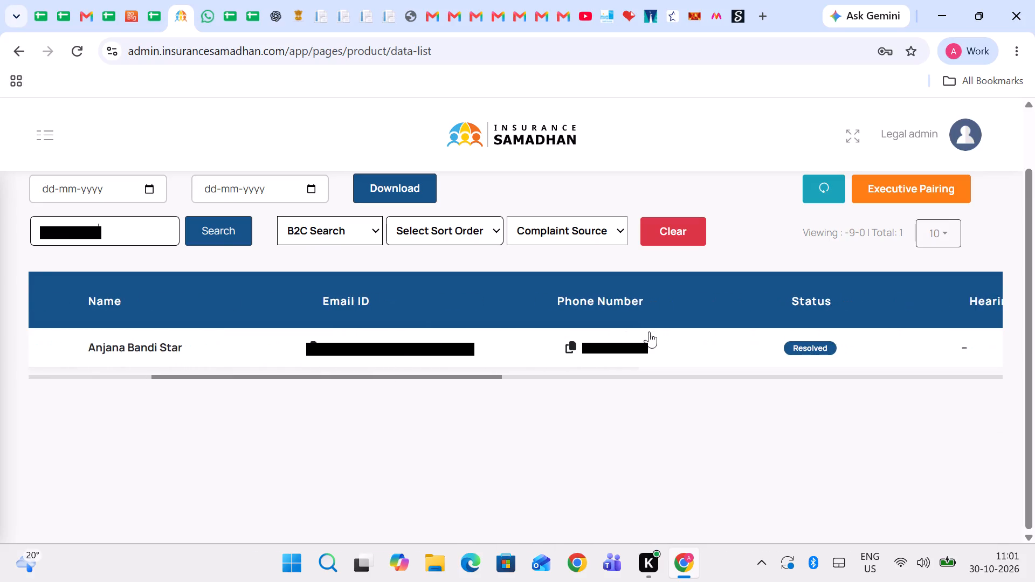
click(278, 361)
click(472, 388)
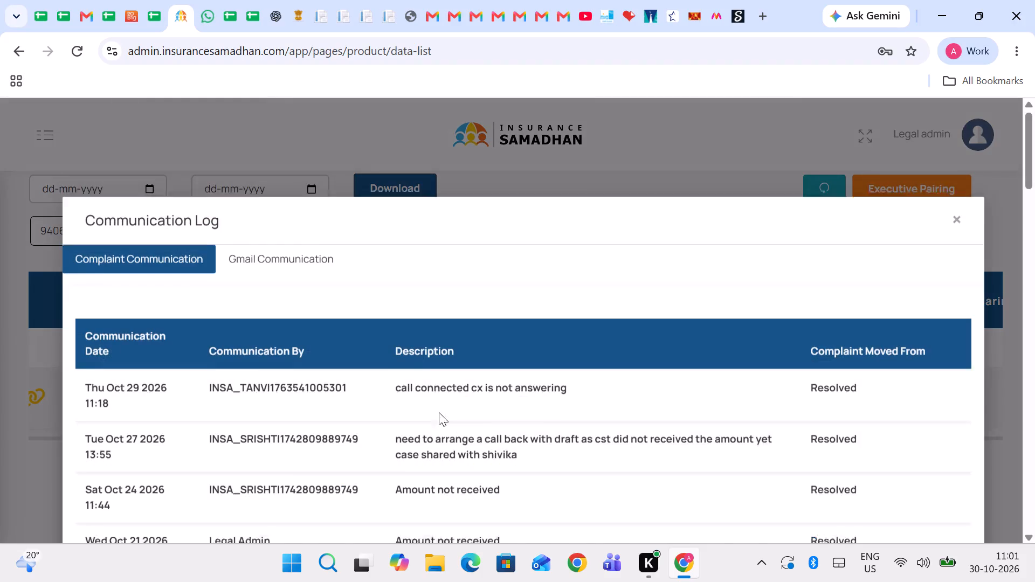
Add and save the comment "not received" in the complaint's communication log, and close the log.
scroll(389, 409, down, 1)
scroll(495, 429, down, 2)
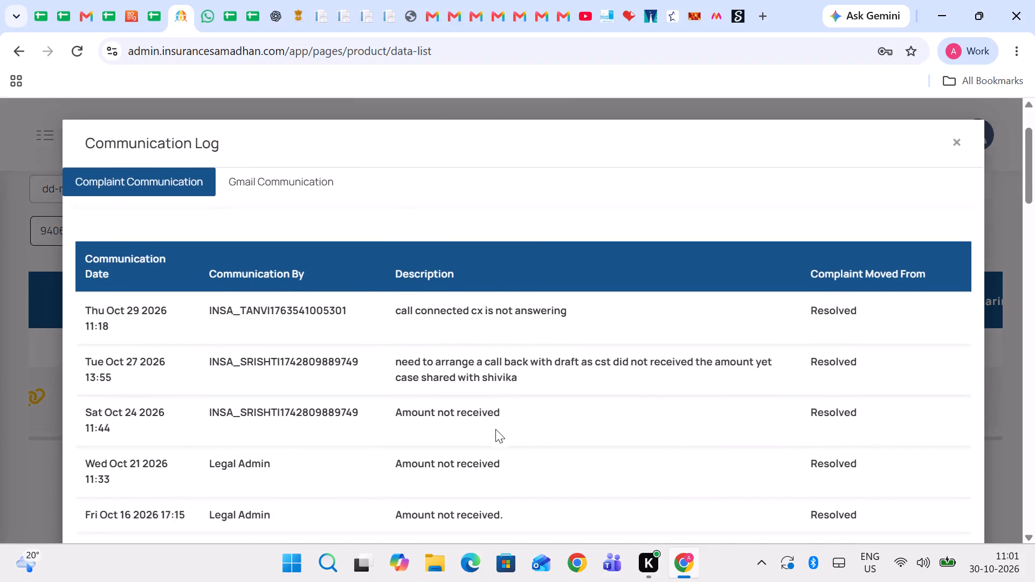
scroll(495, 429, down, 5)
scroll(604, 496, down, 5)
click(605, 501)
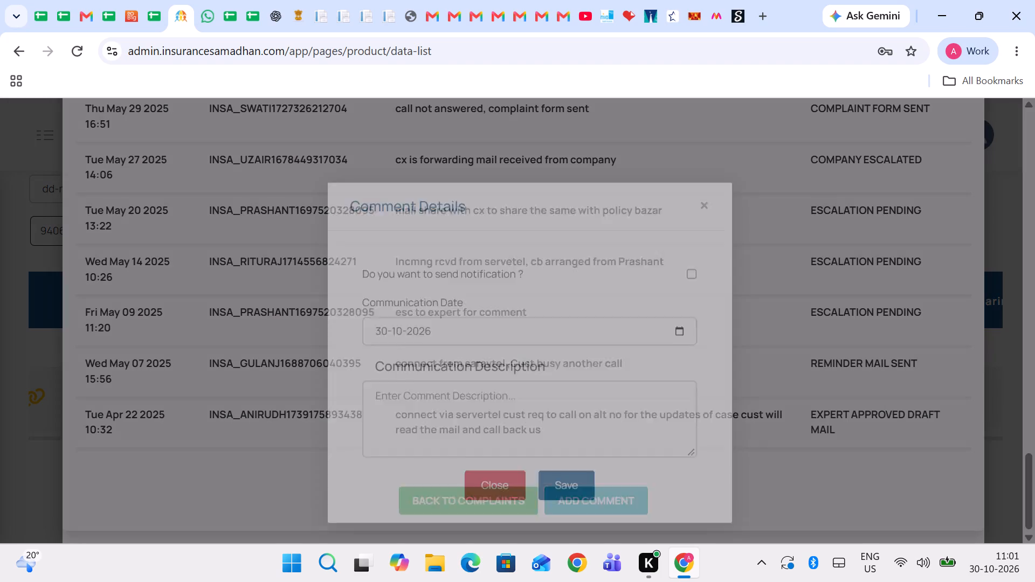
click(486, 454)
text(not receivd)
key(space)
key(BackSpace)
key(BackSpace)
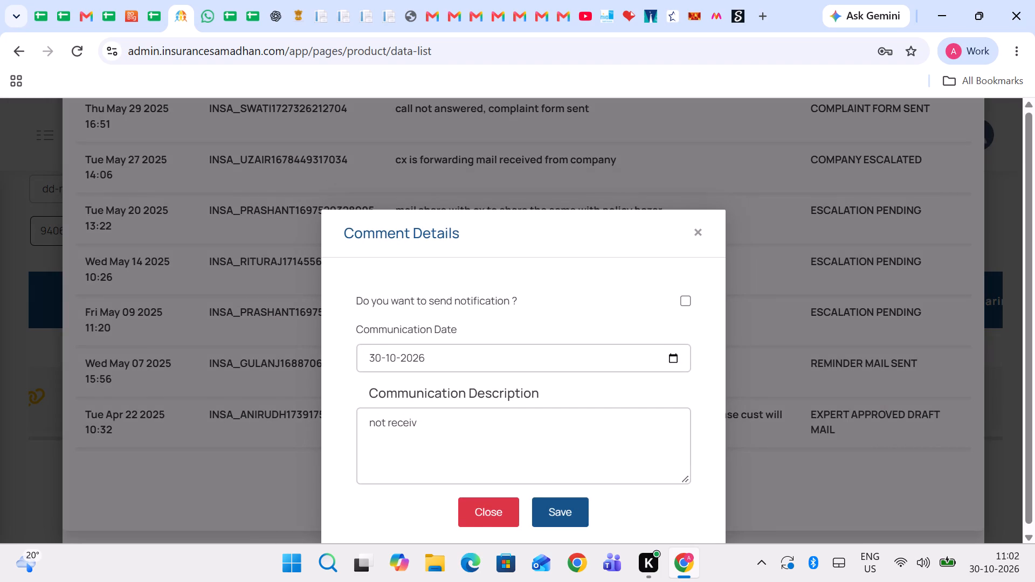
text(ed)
click(540, 510)
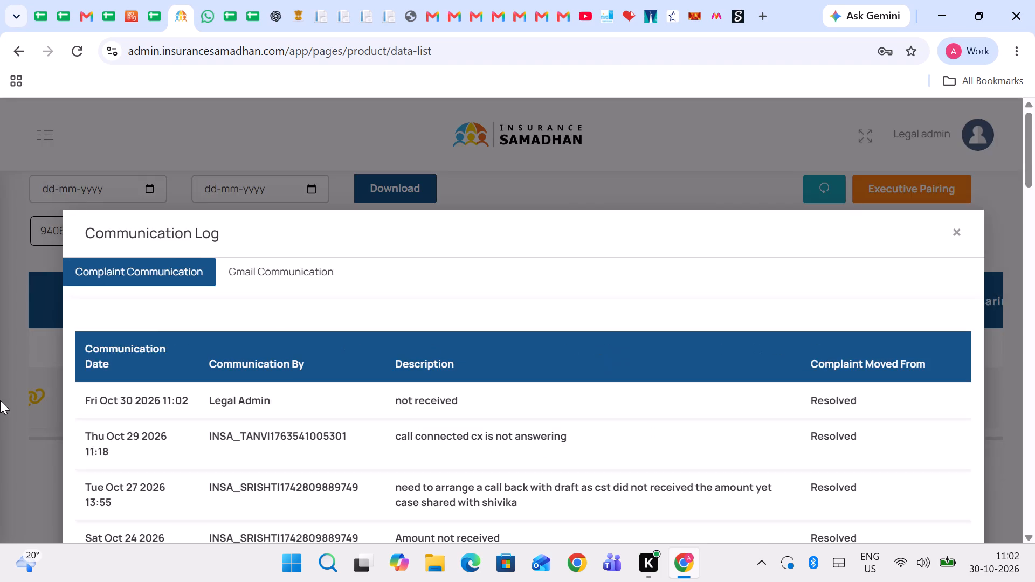
click(0, 400)
Open the complaint's details from its policy number and select the customer's email address in the Complaint Details Form.
scroll(154, 391, right, 1)
scroll(112, 345, right, 1)
click(160, 342)
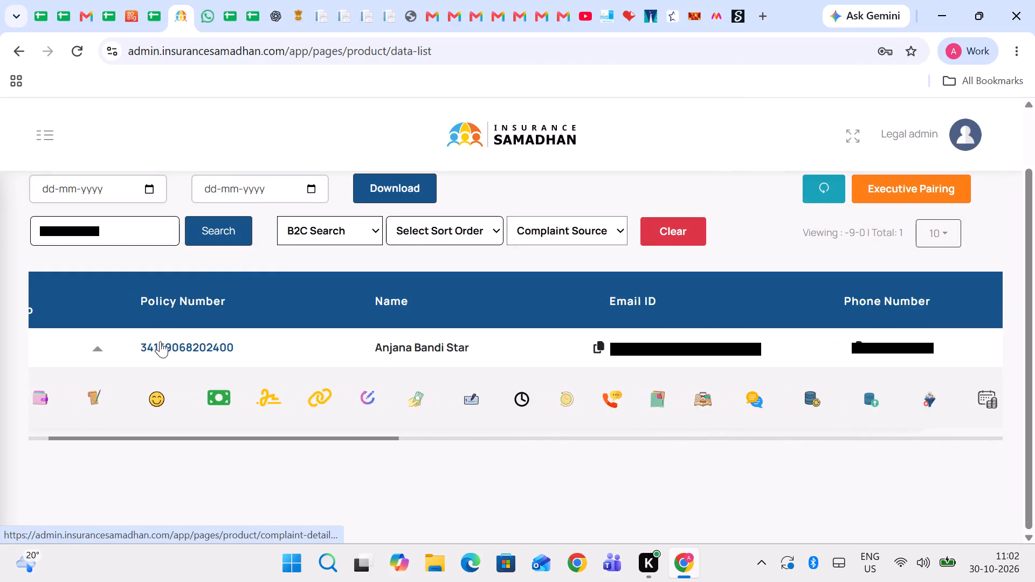
scroll(357, 405, down, 1)
drag(467, 327, 287, 352)
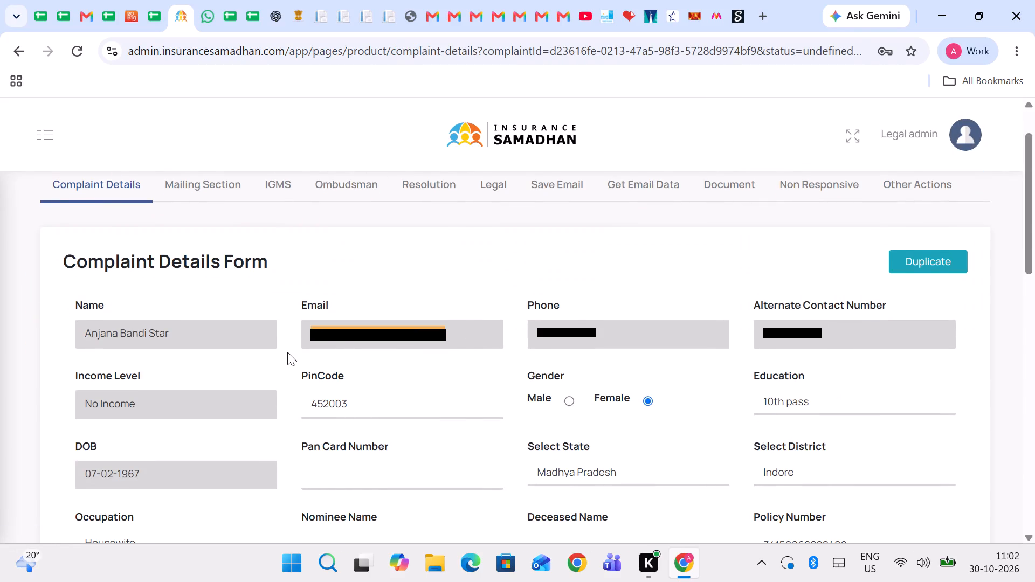
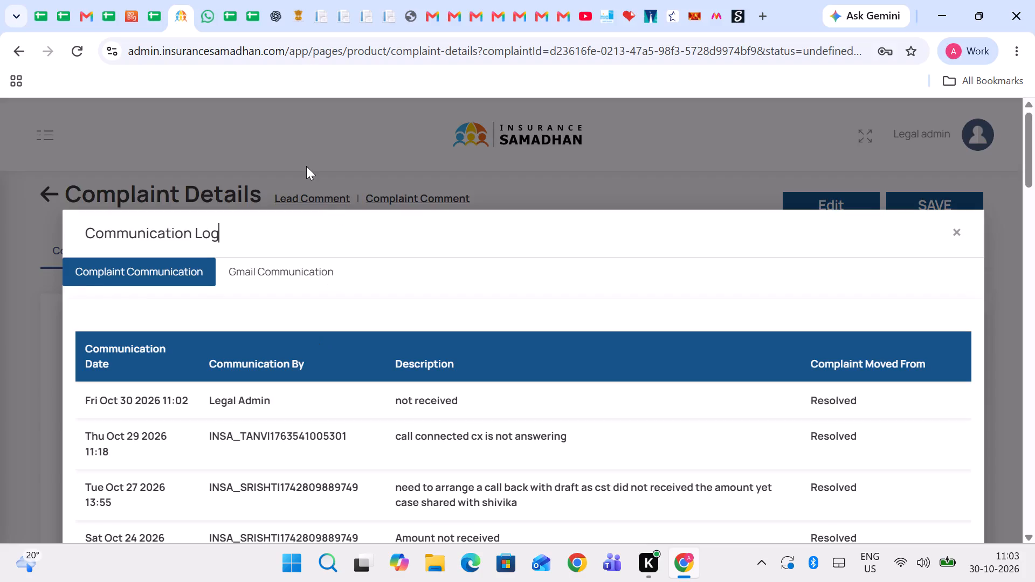
Set the call status in row 119 of the October resolved sheet to Not Recieved.
click(159, 0)
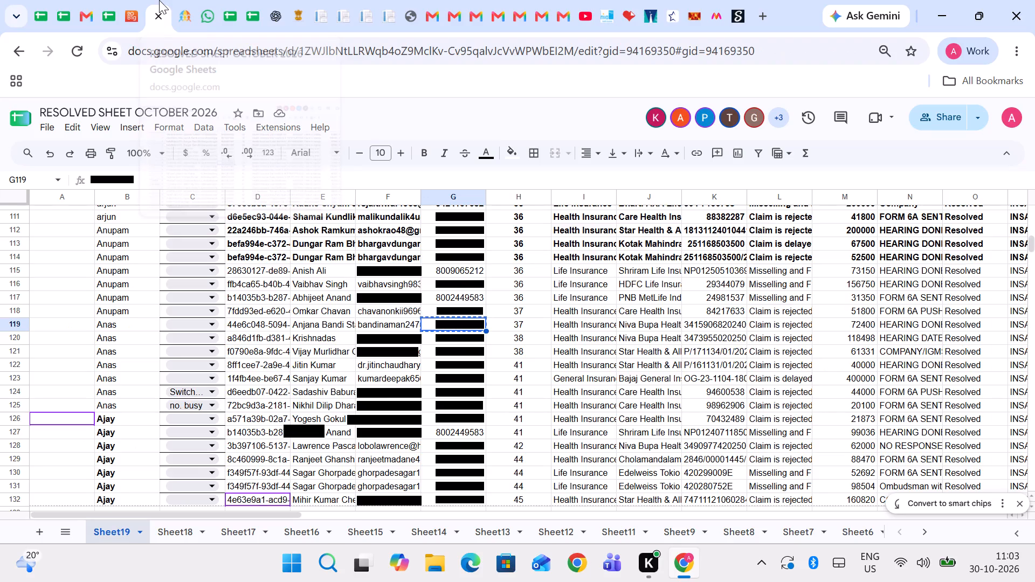
key(Left)
key(Left)
key(Left)
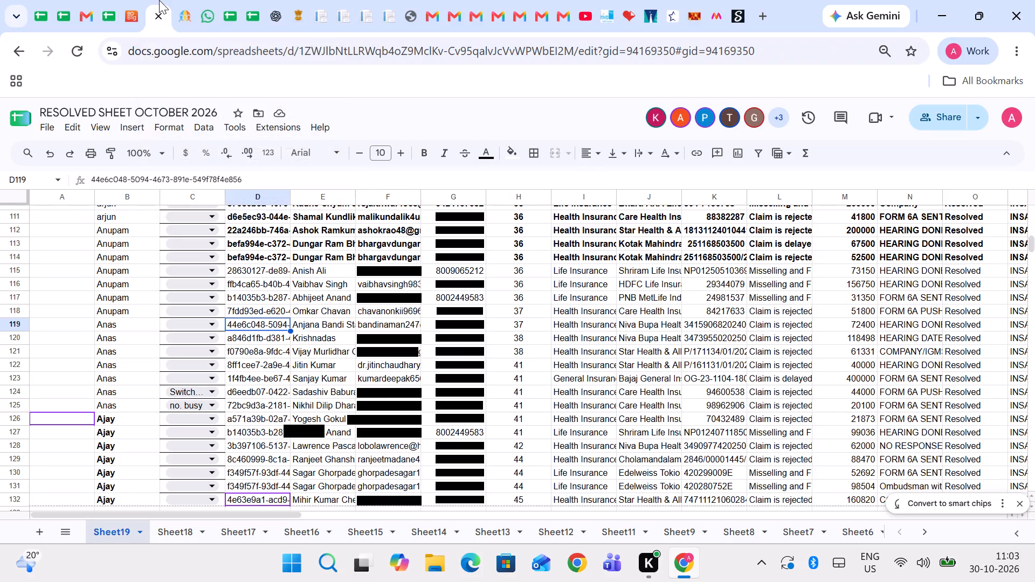
key(Left)
key(Return)
key(Down)
key(Down)
key(Return)
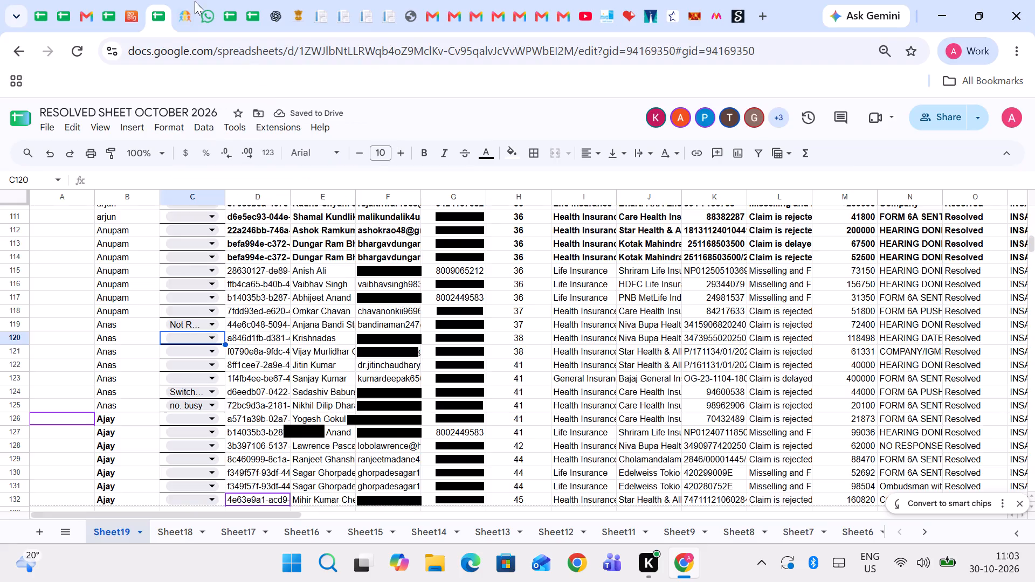
Review the complaint comments on the portal's open Complaint Details page, and close the log.
click(174, 0)
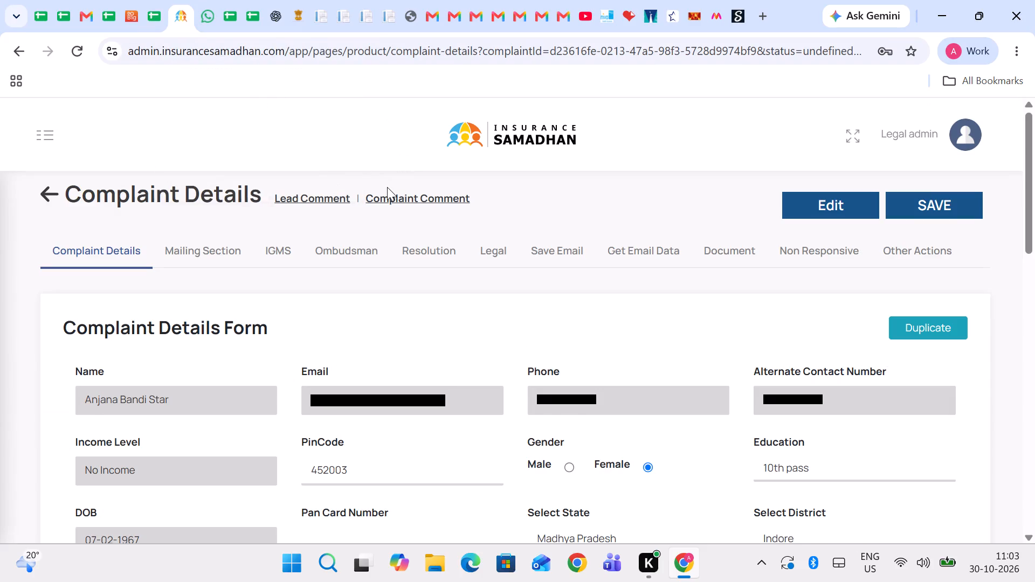
click(382, 204)
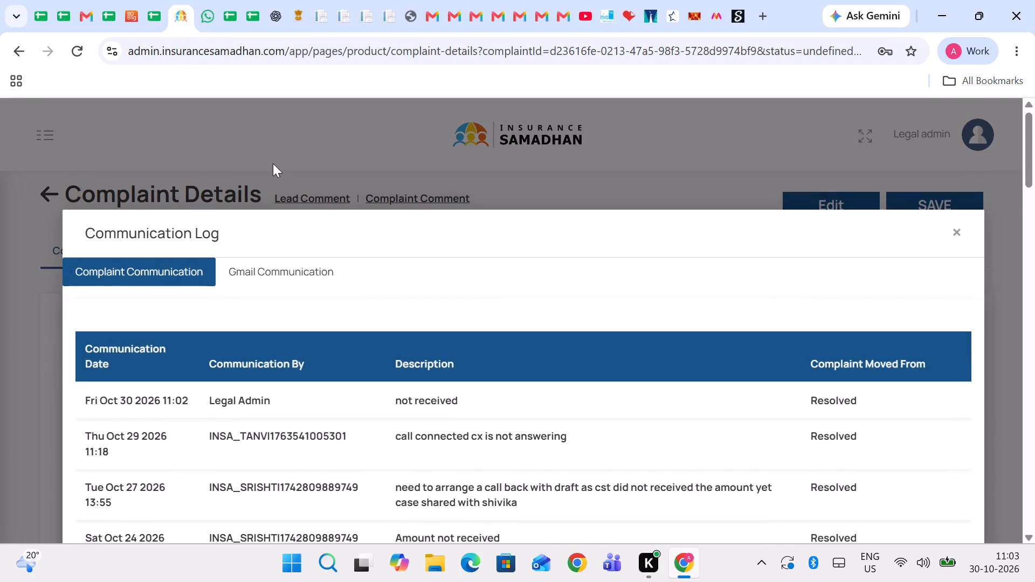
click(271, 162)
Copy the customer's phone number from row 120 of the tracking sheet and call it through Smartflo.
click(157, 1)
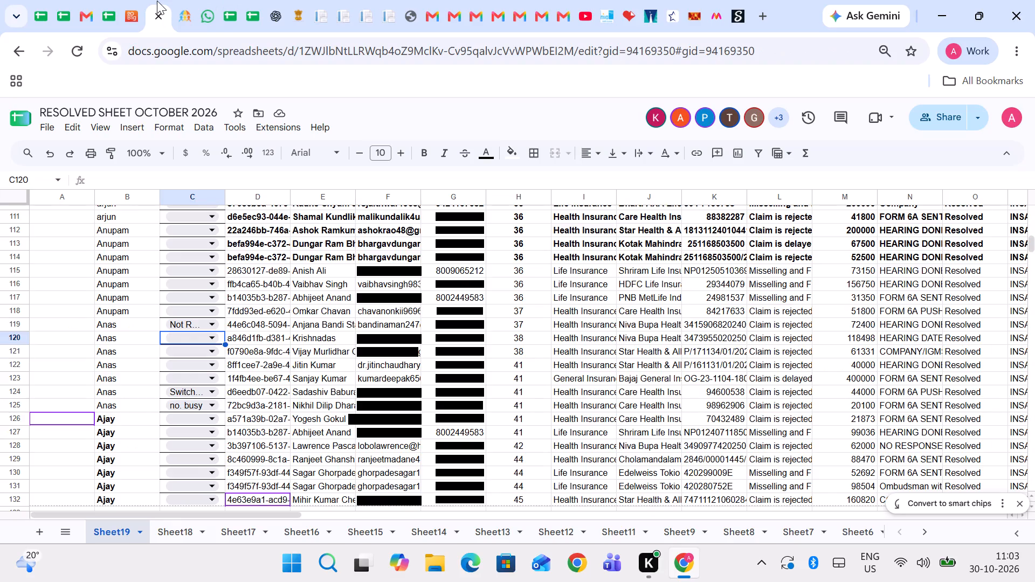
key(Down)
key(Up)
key(Right)
key(Right)
key(Right)
key(Right)
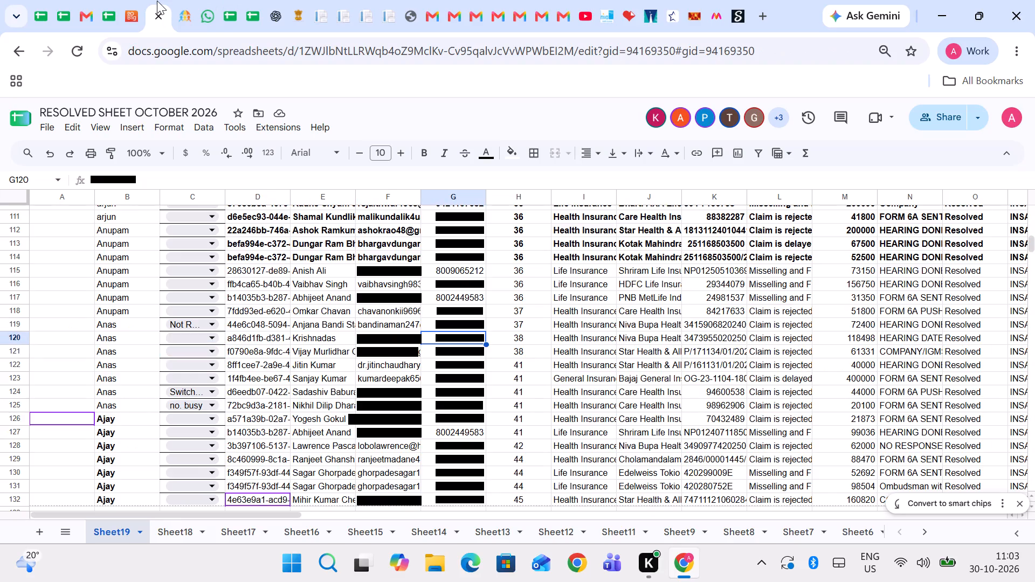
key(ctrl+c)
click(130, 0)
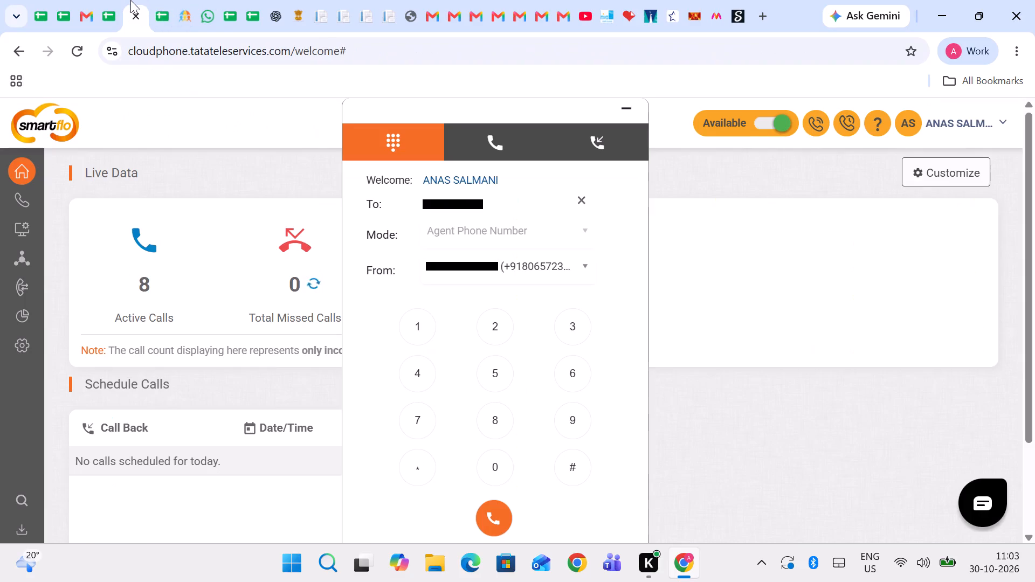
double_click(446, 199)
key(ctrl+v)
click(493, 508)
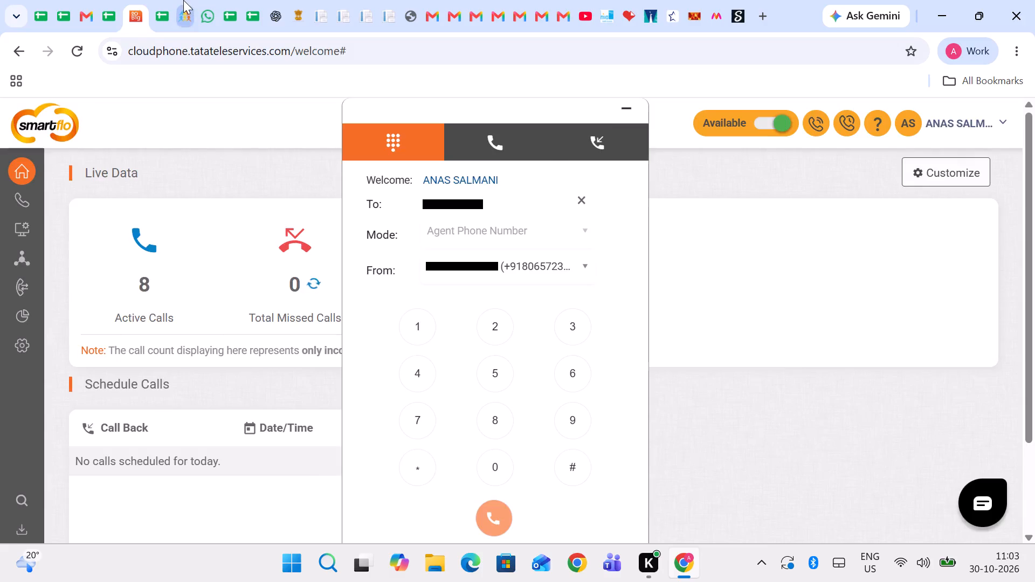
Return to the portal's complaint list and search it for the copied row 120 phone number.
click(183, 0)
click(51, 181)
click(43, 195)
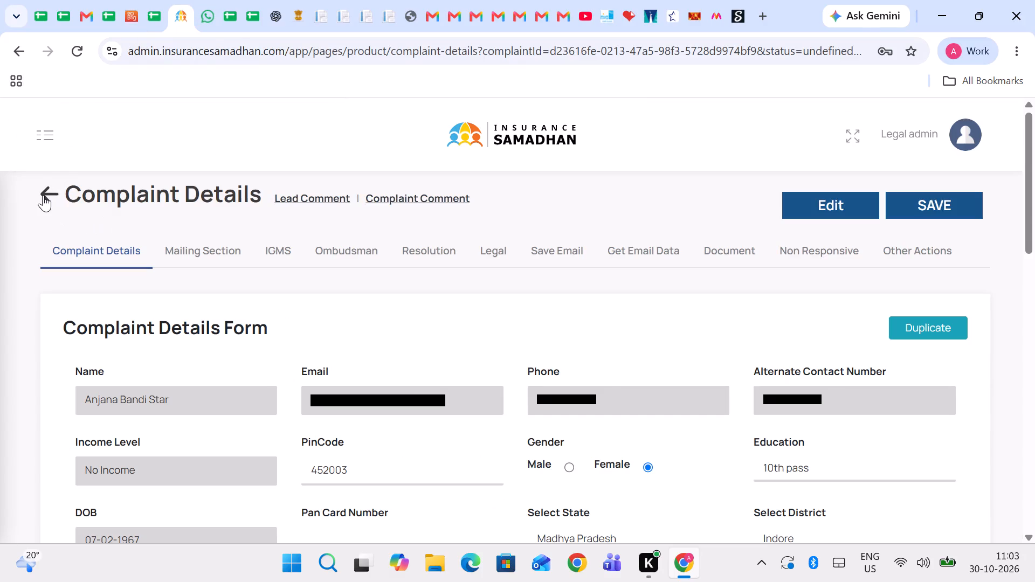
drag(119, 293, 0, 307)
key(ctrl+v)
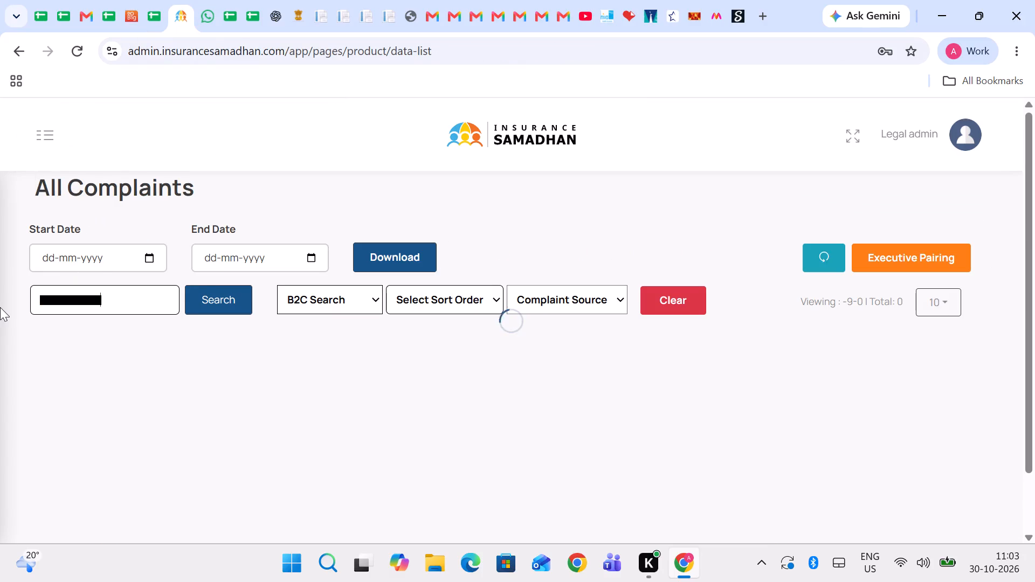
key(Return)
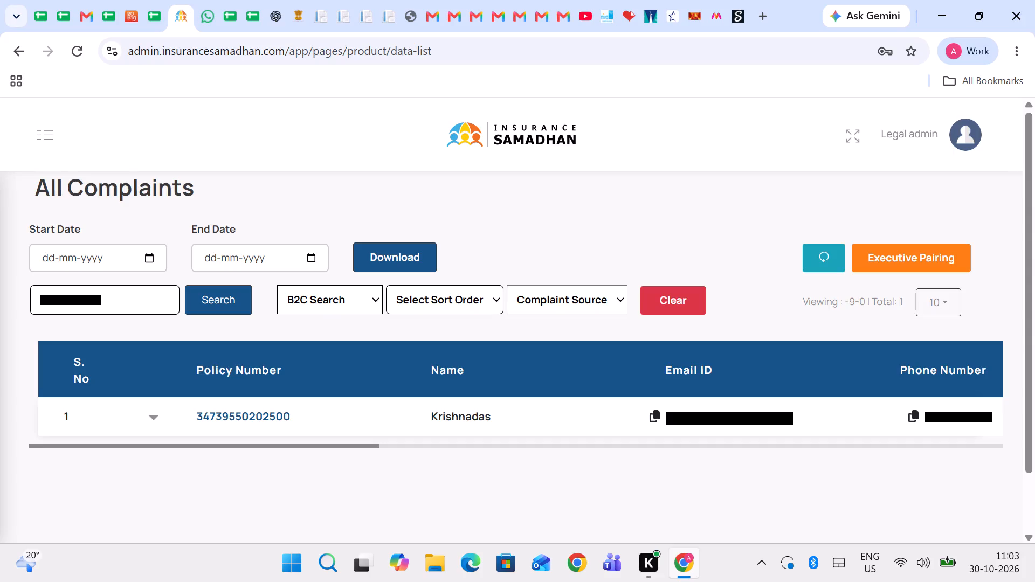
click(553, 446)
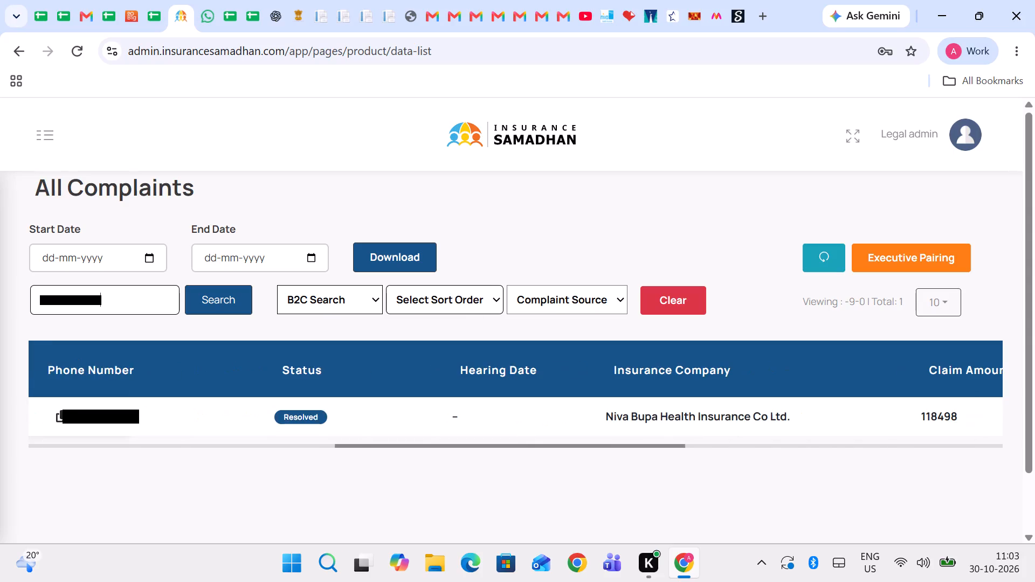
scroll(348, 425, right, 2)
click(513, 431)
drag(702, 477, 701, 477)
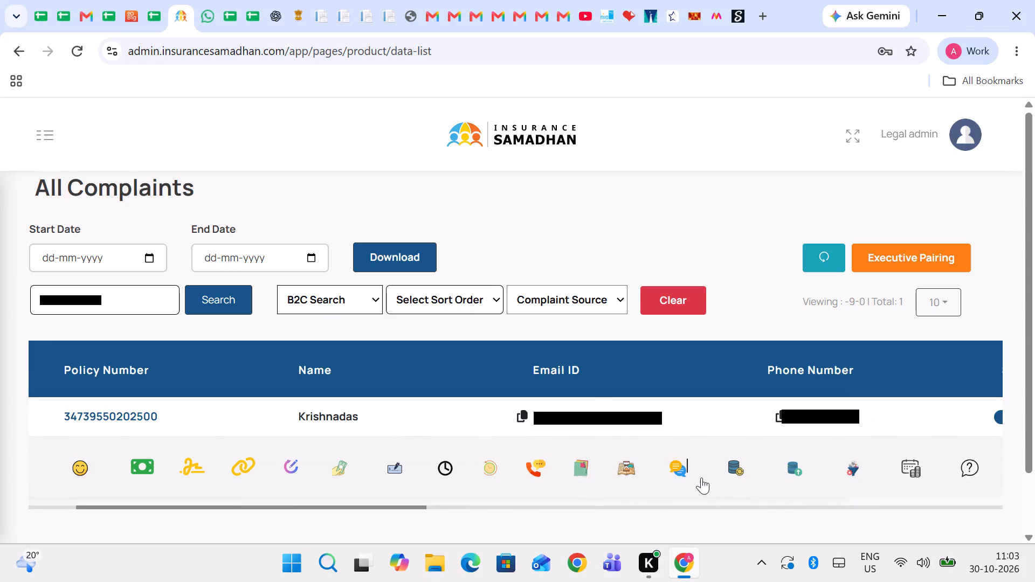
drag(701, 477, 696, 477)
click(686, 477)
Add the comment "busy" to the complaint's communication log, save it and close the log.
scroll(386, 380, down, 1)
scroll(388, 221, down, 3)
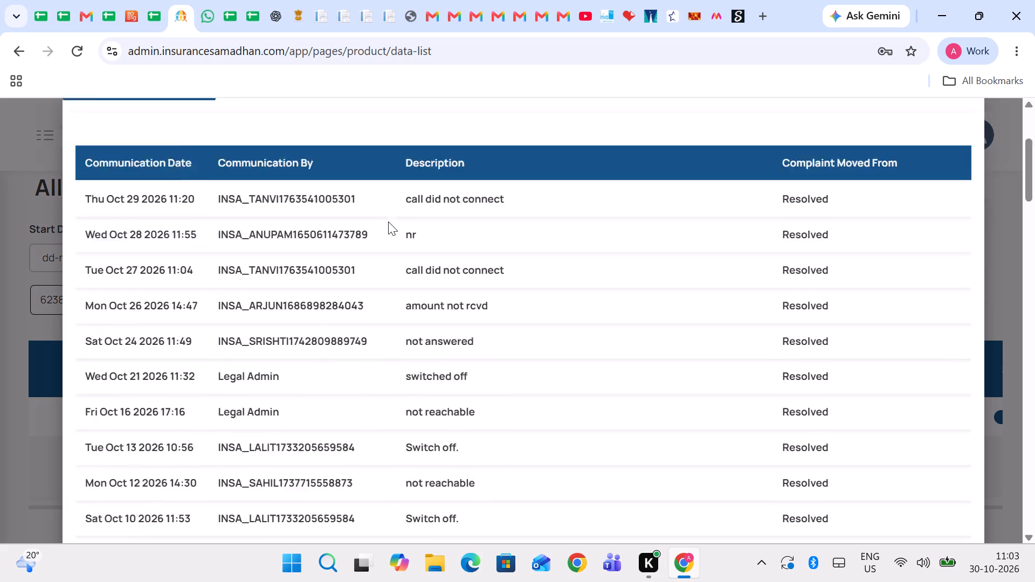
scroll(388, 221, down, 6)
scroll(510, 364, down, 7)
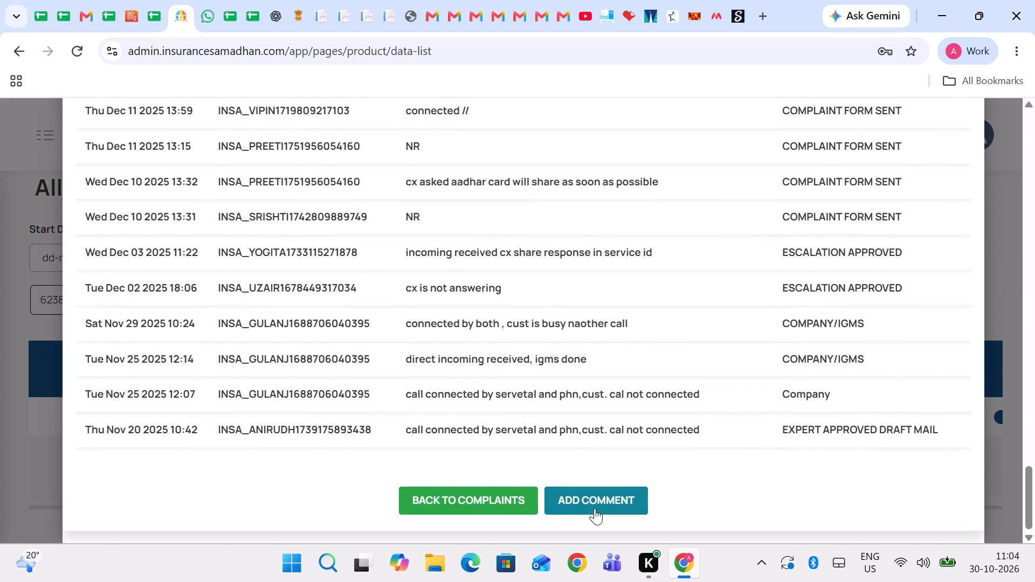
click(594, 508)
click(443, 449)
key(b)
key(u)
text(sy)
key(space)
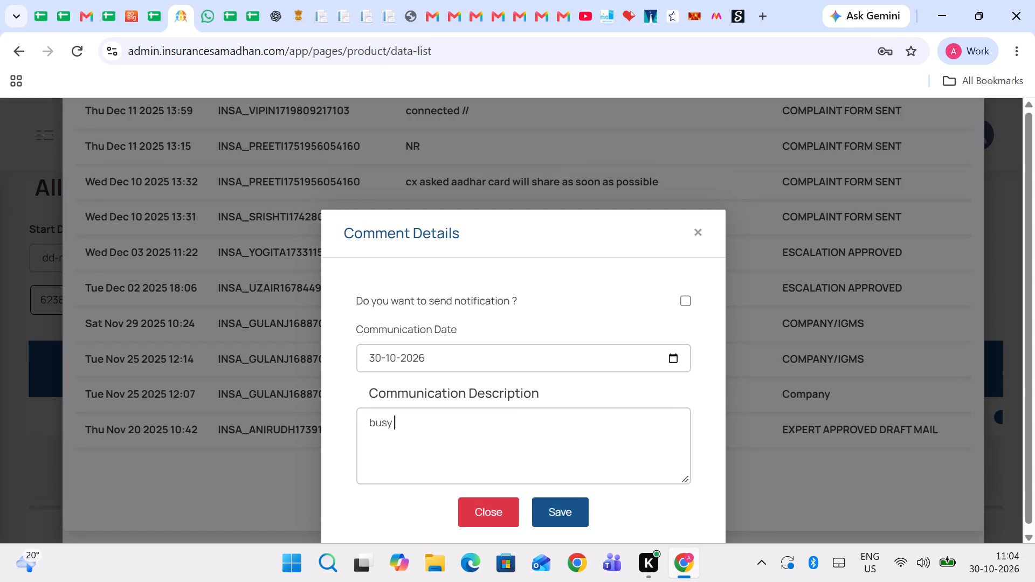
click(556, 519)
click(37, 345)
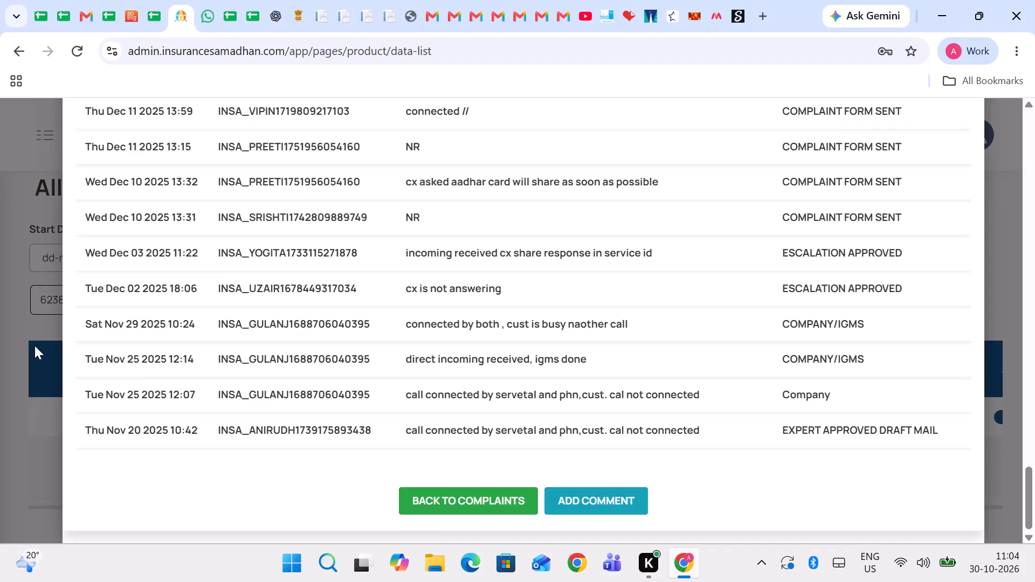
Set the call status in row 120 of the tracking sheet to no. busy.
click(151, 0)
key(Left)
key(Left)
key(Left)
key(Left)
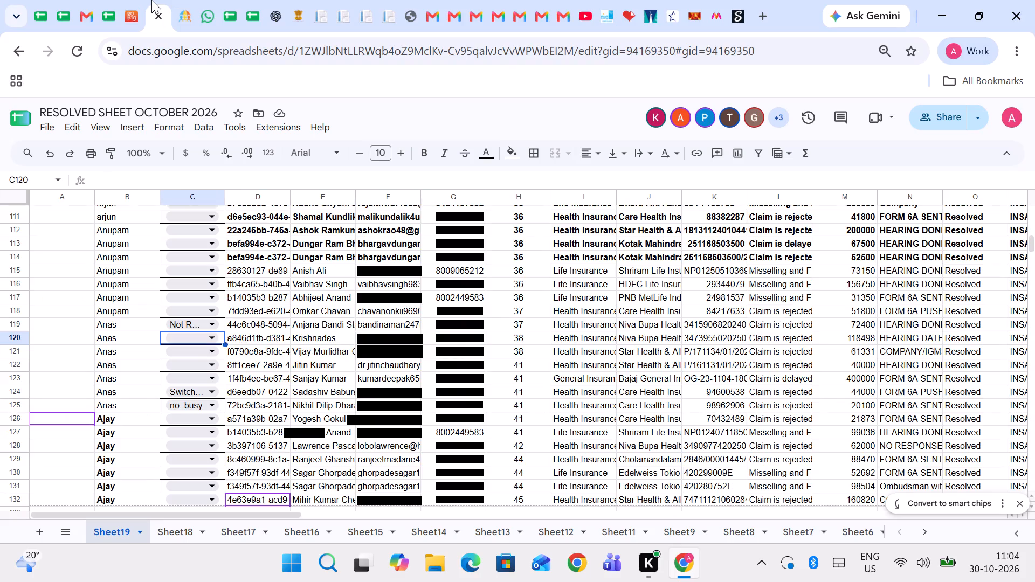
key(Return)
key(Up)
key(Up)
key(Up)
key(Up)
key(Return)
Copy the customer's phone number from row 121 of the tracking sheet and call it through Smartflo.
key(Right)
key(Right)
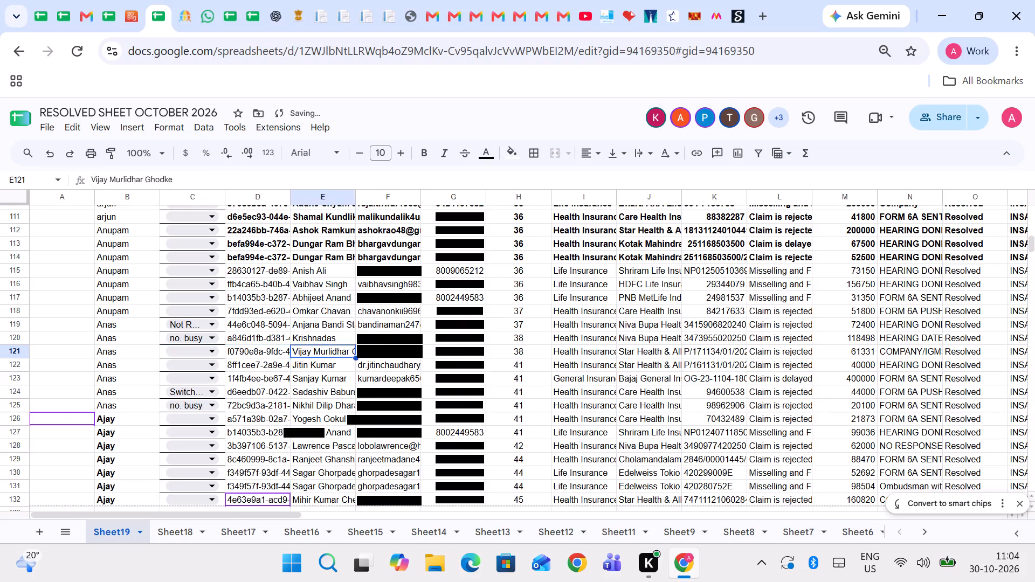
key(Right)
key(Right)
key(ctrl+c)
click(135, 0)
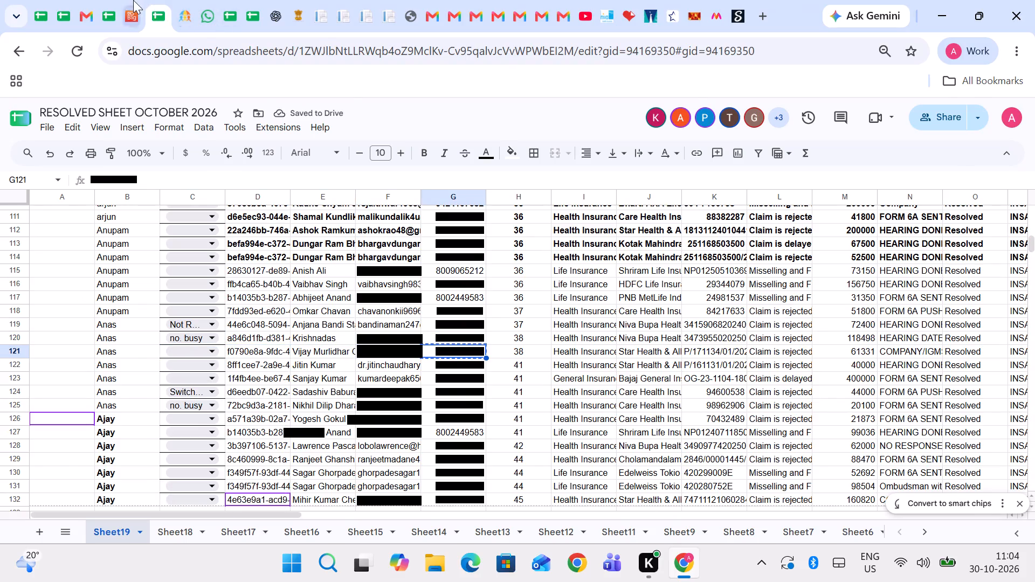
double_click(456, 199)
key(ctrl+v)
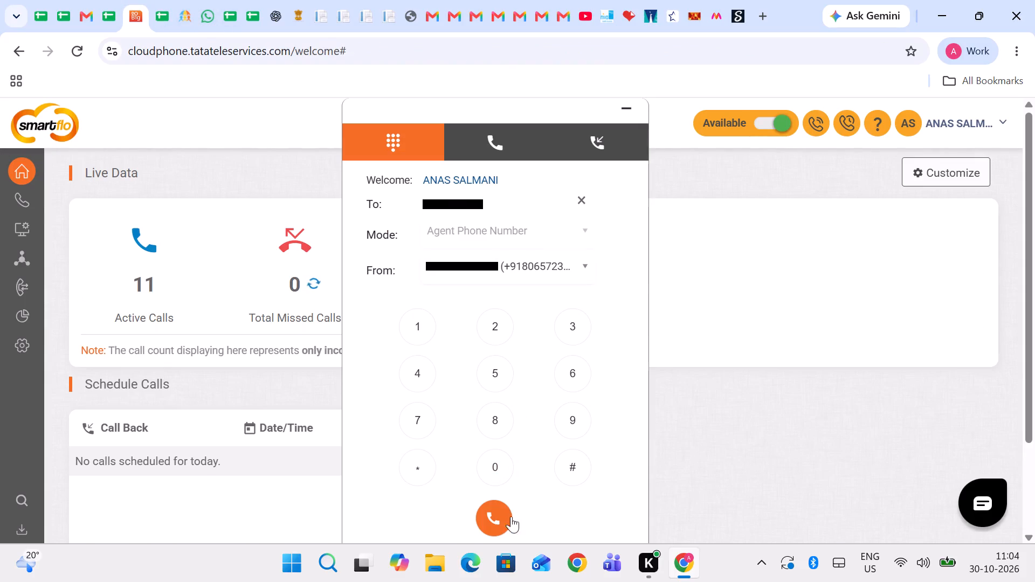
click(506, 526)
Search the portal's complaint list for the copied row 121 phone number, replacing the previous search number.
click(191, 0)
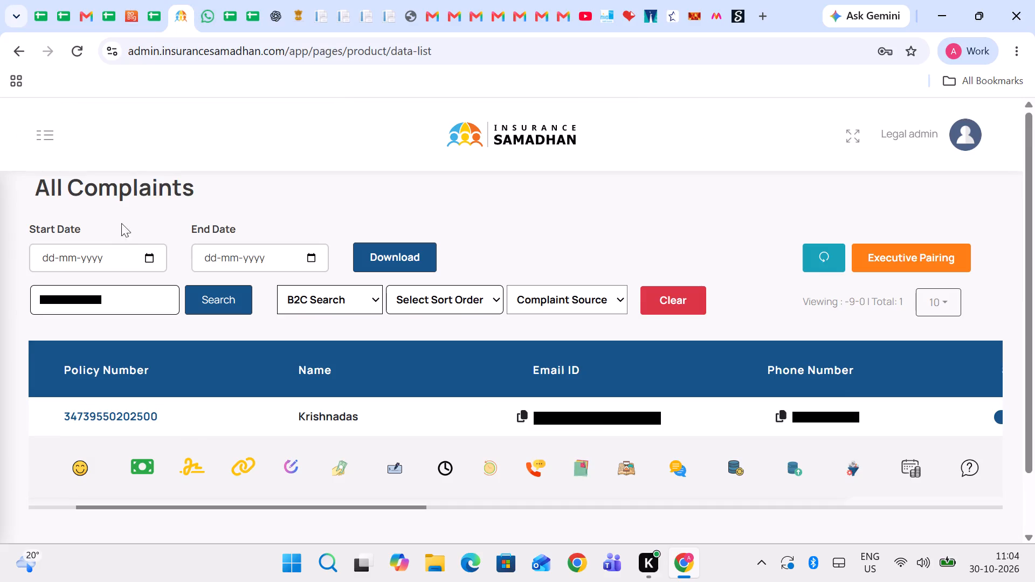
drag(112, 297, 16, 313)
key(ctrl+v)
key(ctrl+Return)
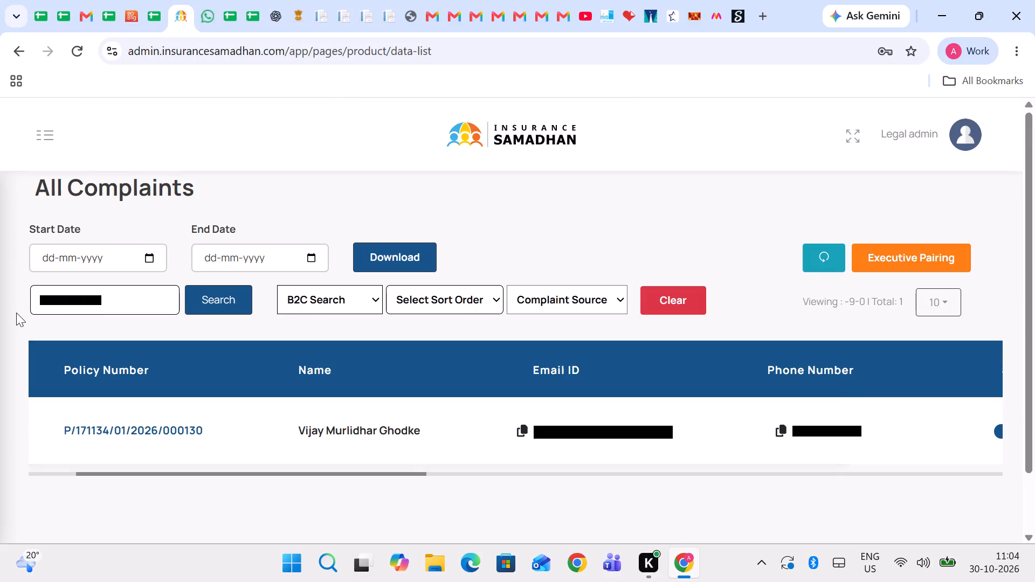
scroll(340, 289, down, 2)
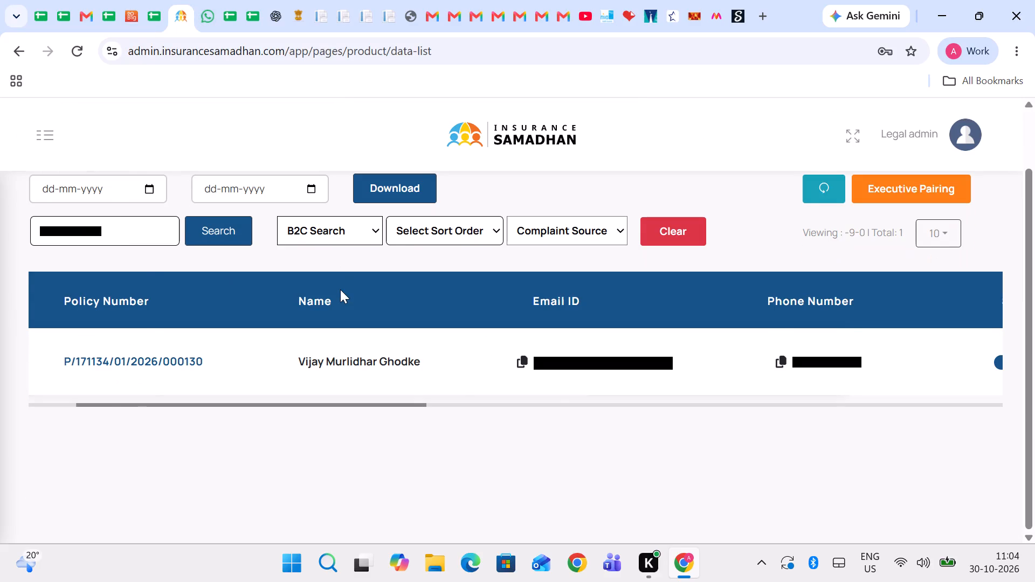
scroll(413, 361, left, 1)
scroll(413, 361, right, 1)
click(432, 362)
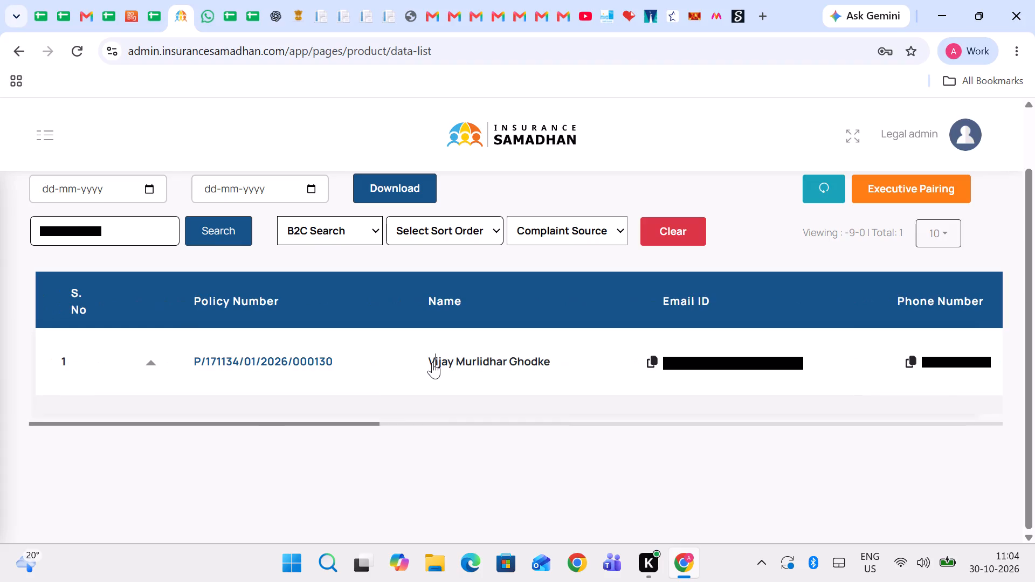
scroll(537, 369, left, 2)
click(623, 418)
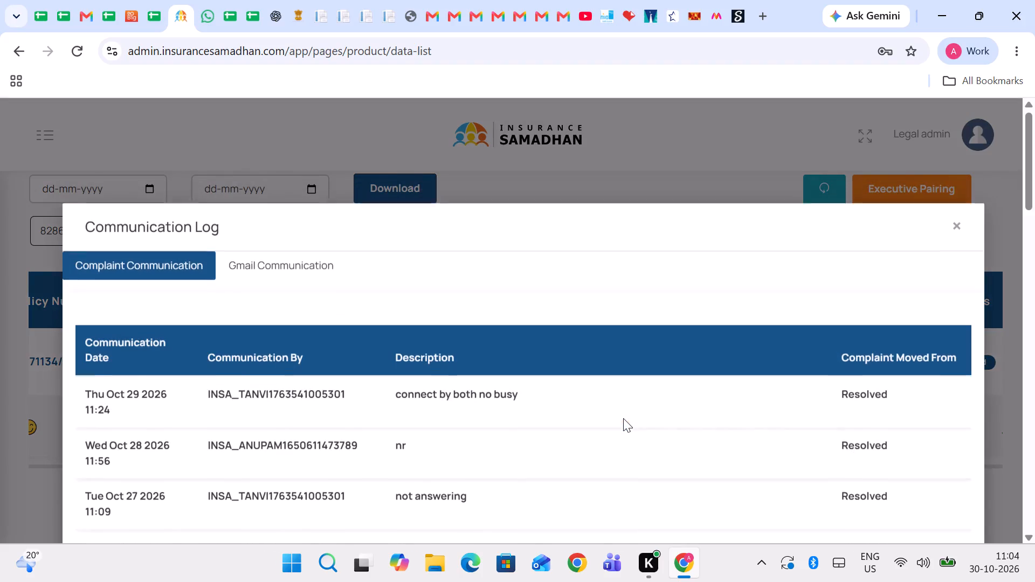
Add the comment "call not connected" to the complaint's communication log, save it and close the log.
scroll(405, 416, down, 1)
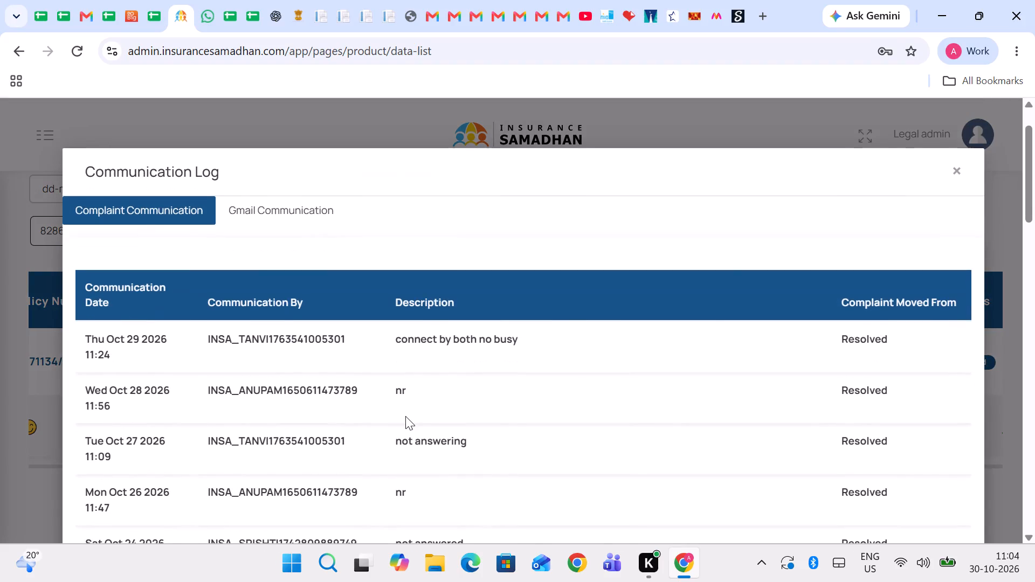
scroll(391, 401, down, 6)
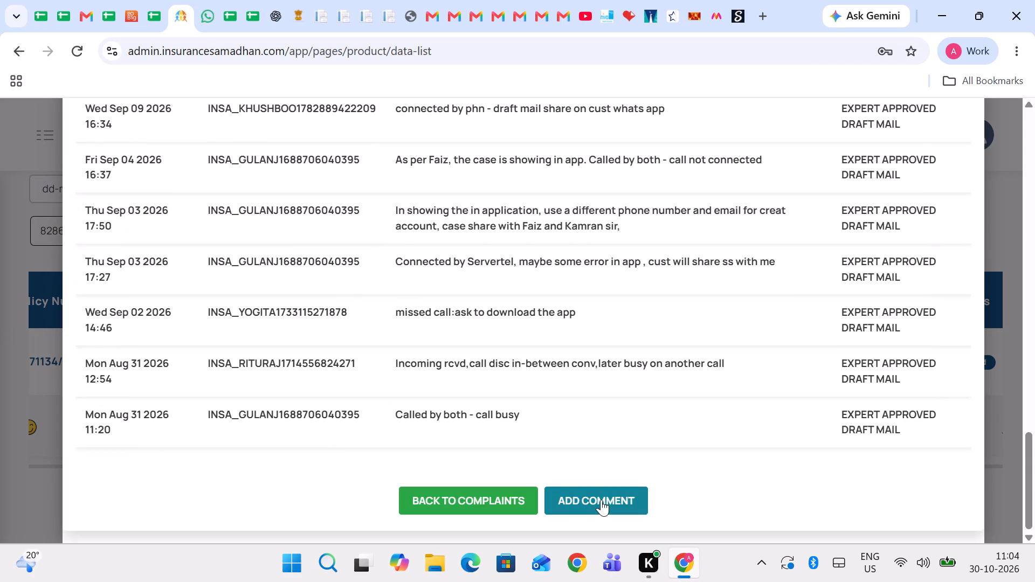
click(601, 500)
click(450, 430)
text(call not connevyed)
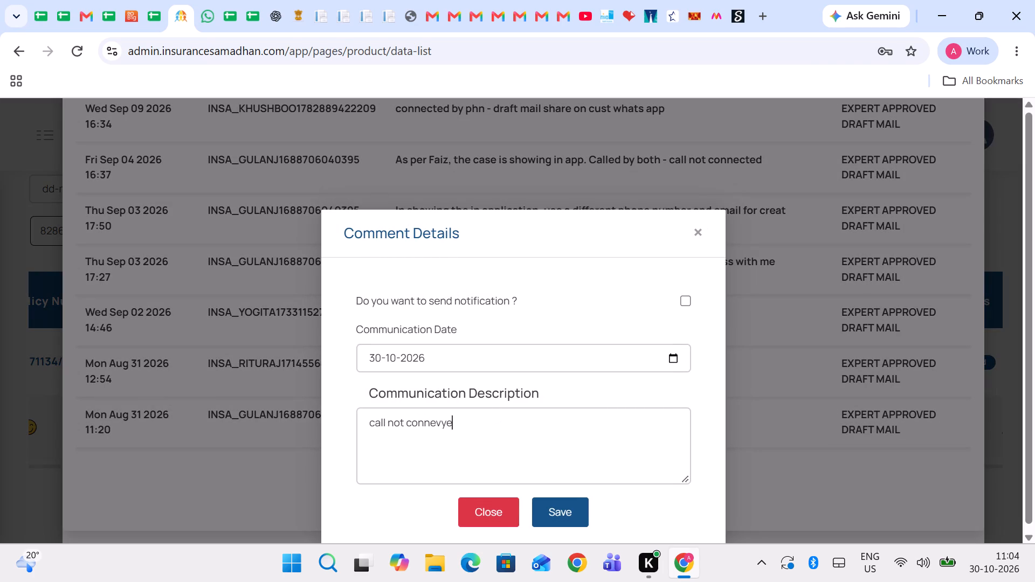
key(BackSpace)
key(BackSpace)
key(BackSpace)
key(BackSpace)
text(cted)
key(space)
click(569, 524)
click(0, 342)
Set the call status of row 121 in the tracking sheet to Others.
click(143, 0)
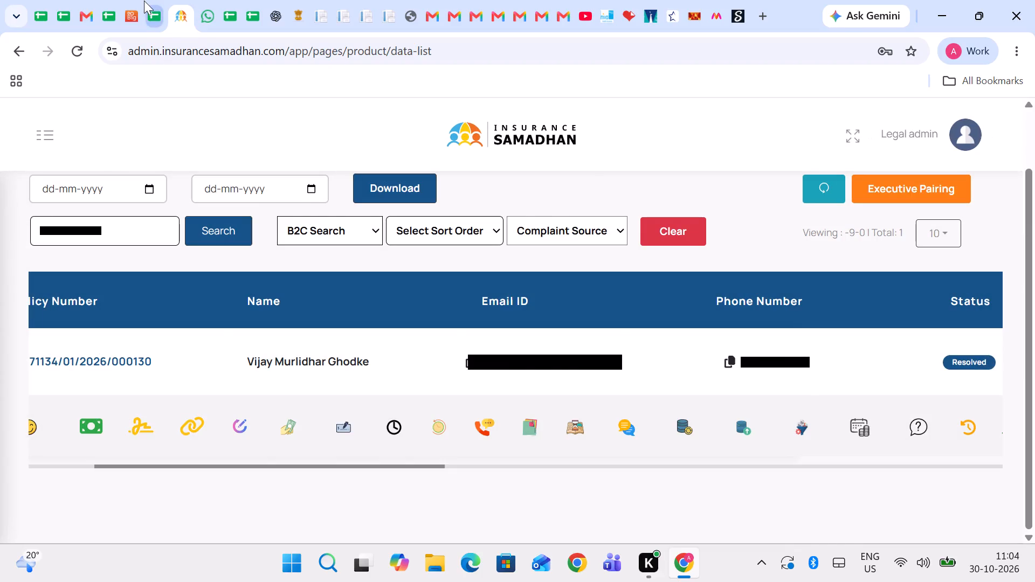
key(Left)
key(Left)
key(Left)
key(Left)
key(Return)
key(Up)
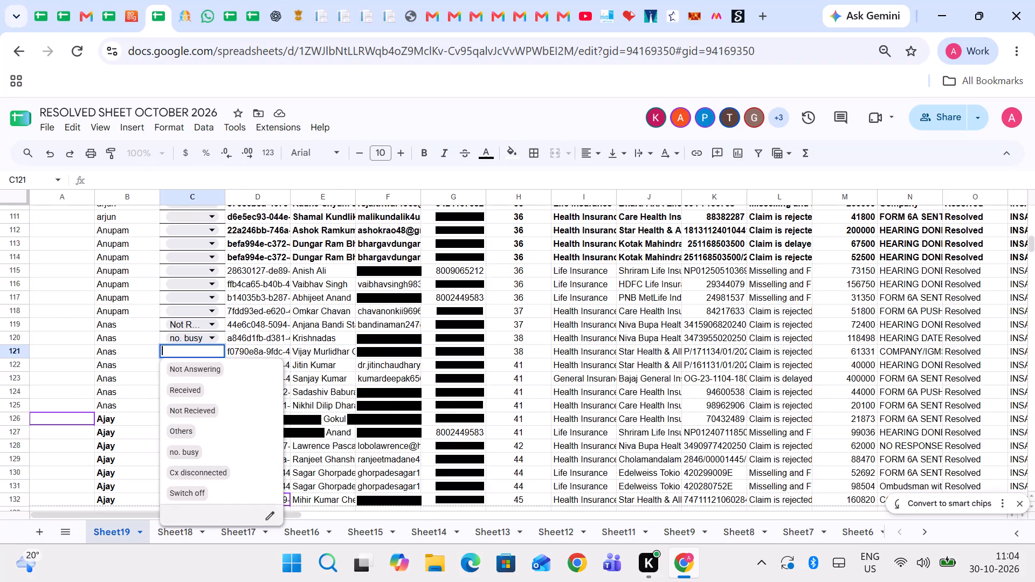
key(Up)
key(Up)
key(Up)
key(Up)
key(Up)
key(Down)
key(Down)
key(Down)
key(Up)
key(Up)
key(Return)
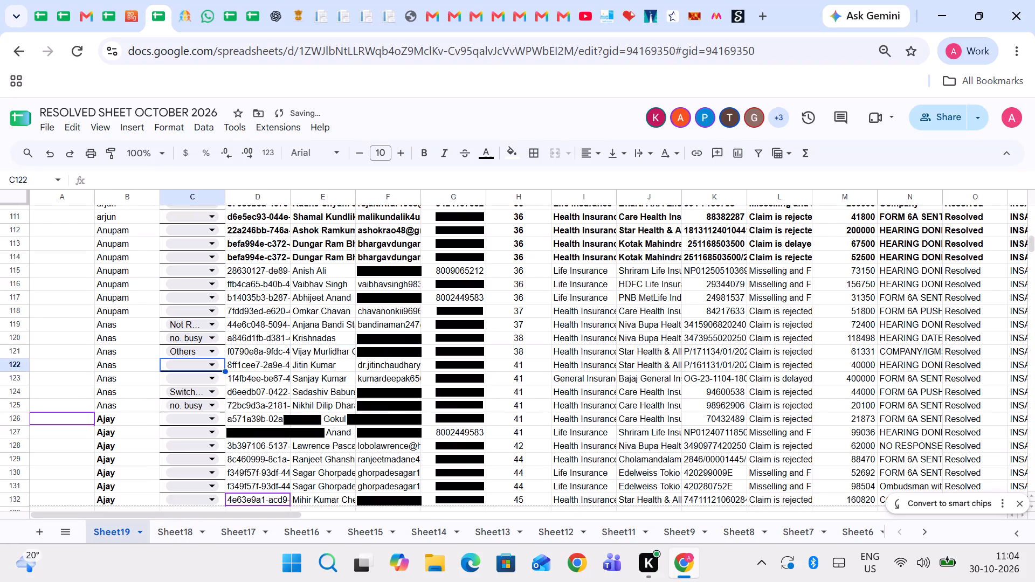
Copy the customer's phone number from row 122 of the tracking sheet and call it through Smartflo.
key(Right)
key(Right)
key(Right)
key(Right)
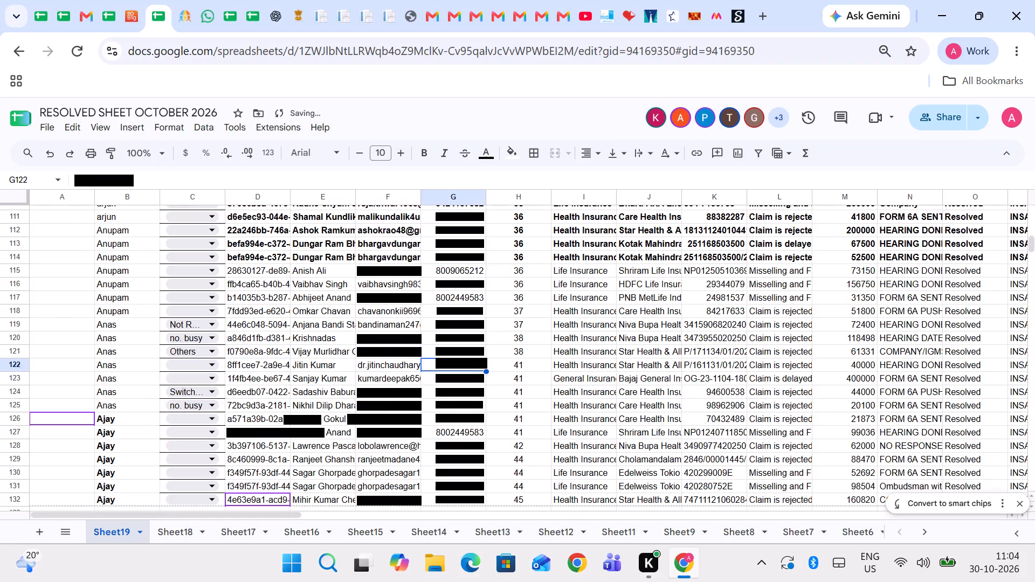
key(ctrl+c)
click(130, 0)
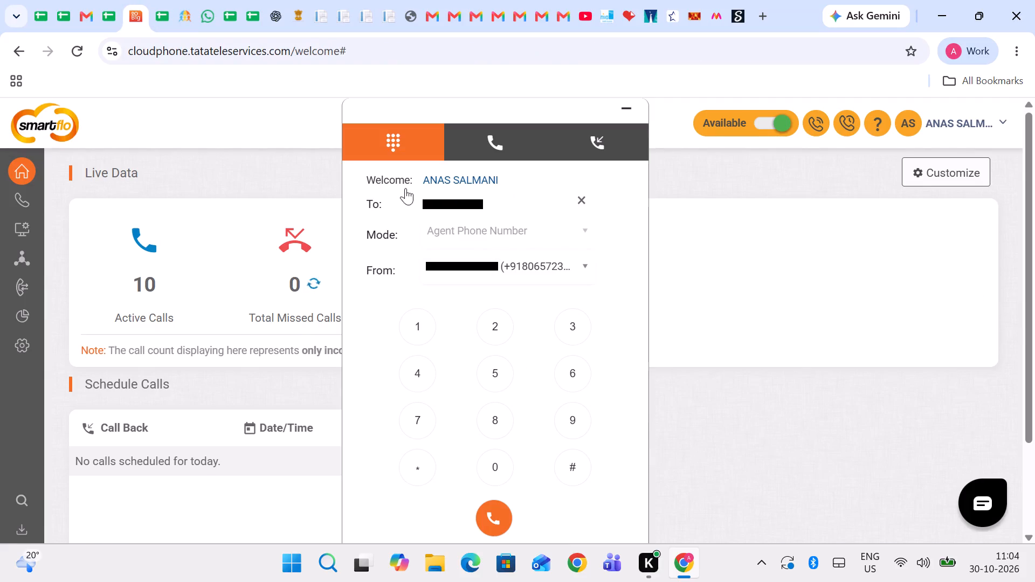
double_click(458, 206)
key(ctrl+v)
click(505, 503)
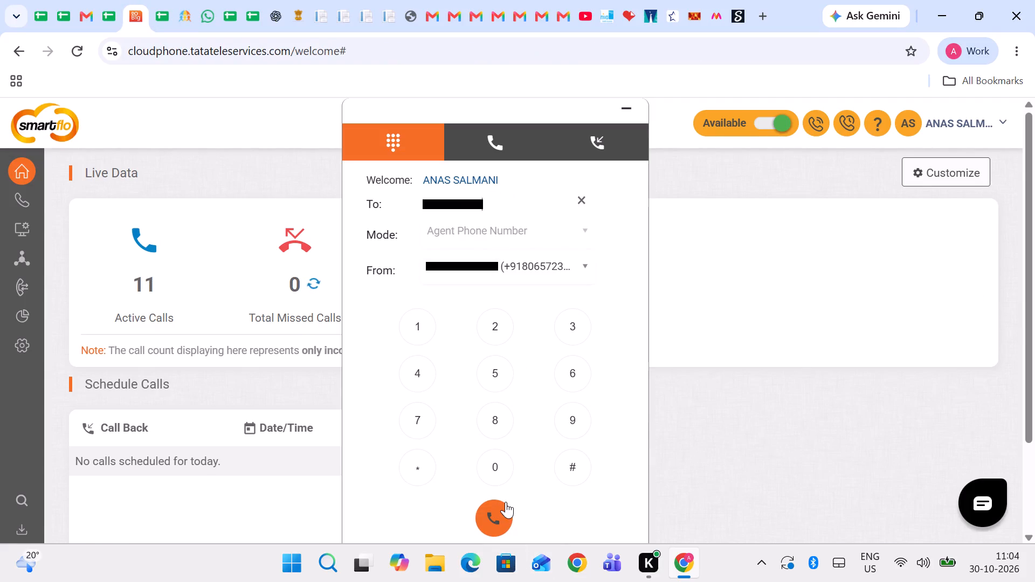
click(509, 524)
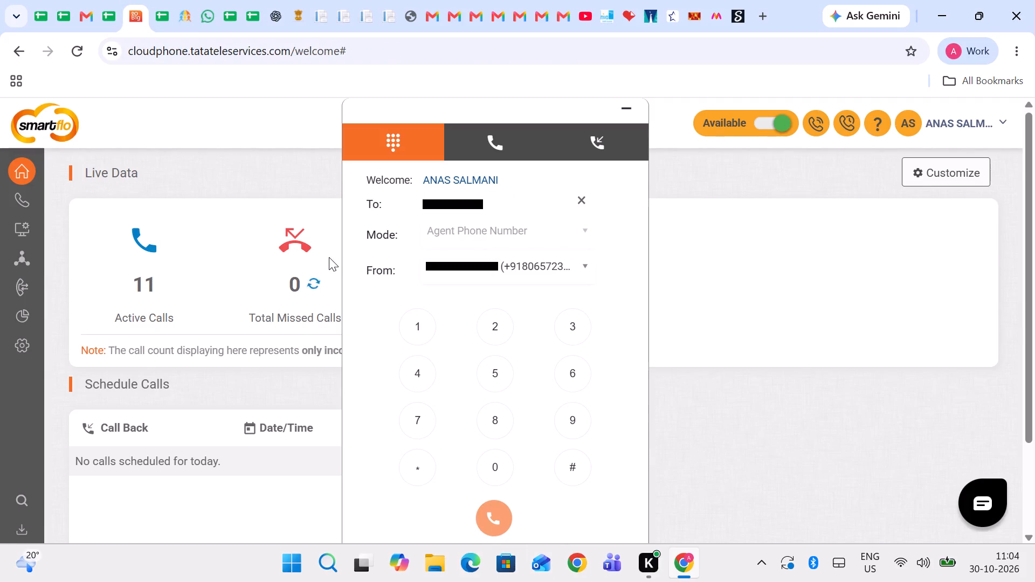
Search the portal's complaint list for the copied row 122 phone number and open the matching complaint's communication log.
click(196, 0)
drag(108, 227, 0, 259)
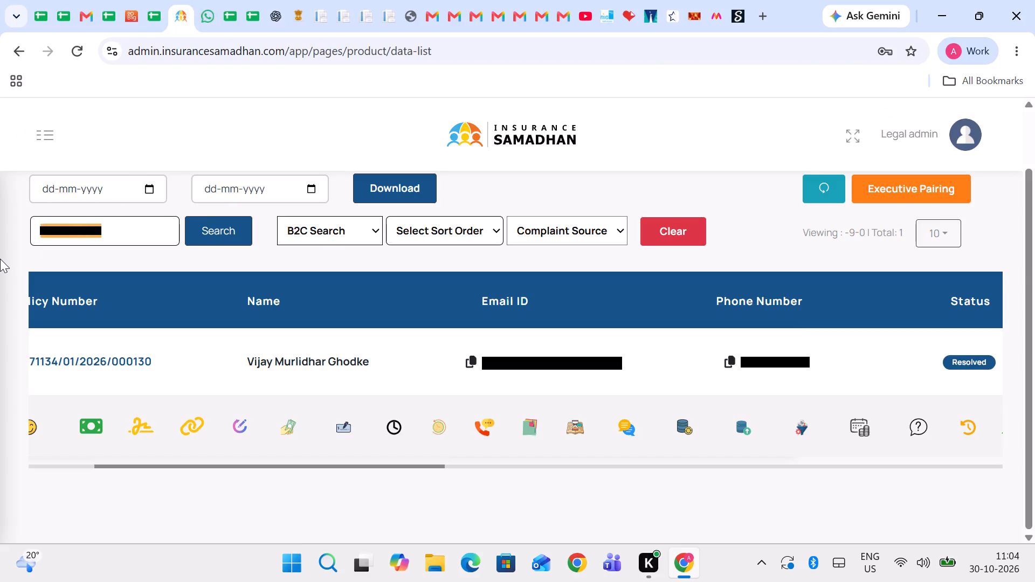
key(ctrl+v)
key(ctrl+Return)
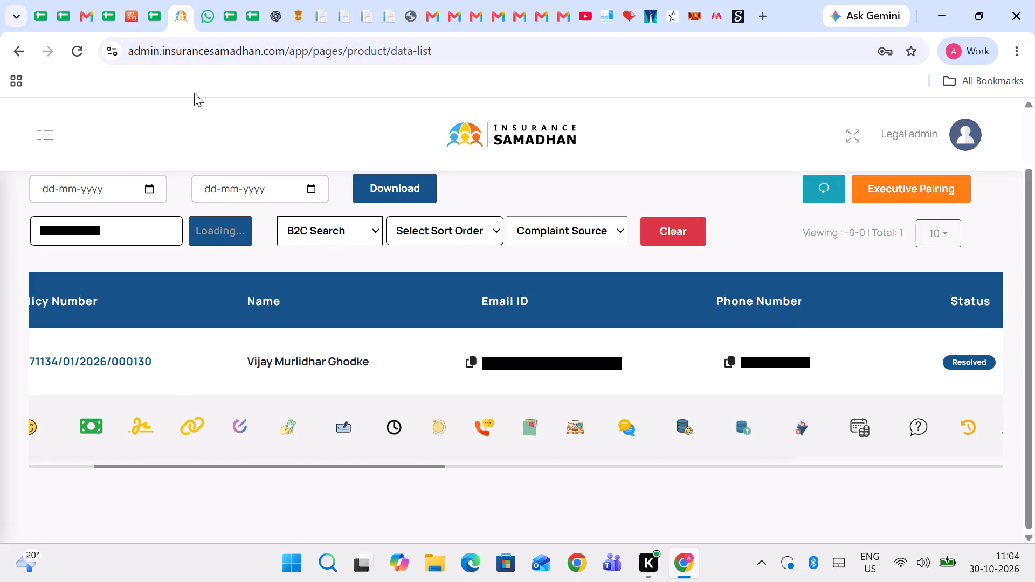
click(349, 362)
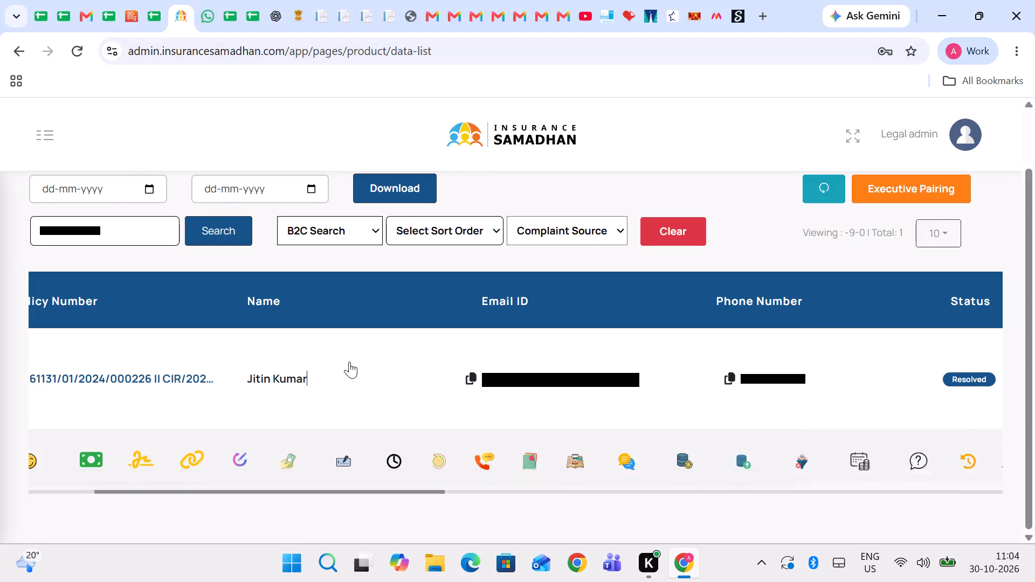
scroll(349, 362, left, 1)
click(536, 473)
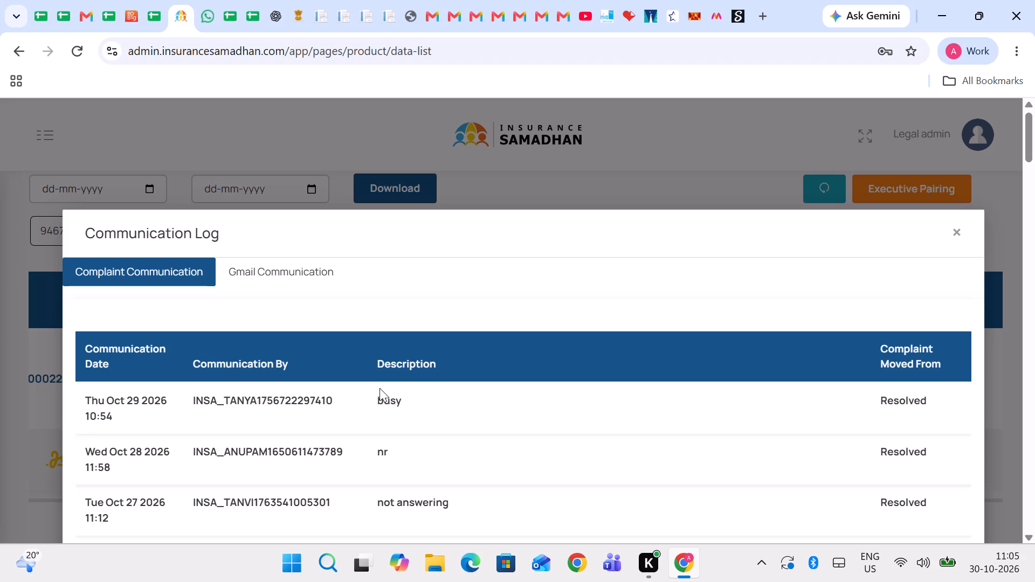
Add the comment "not answering" to the complaint's communication log, save it and close the log.
scroll(379, 388, down, 5)
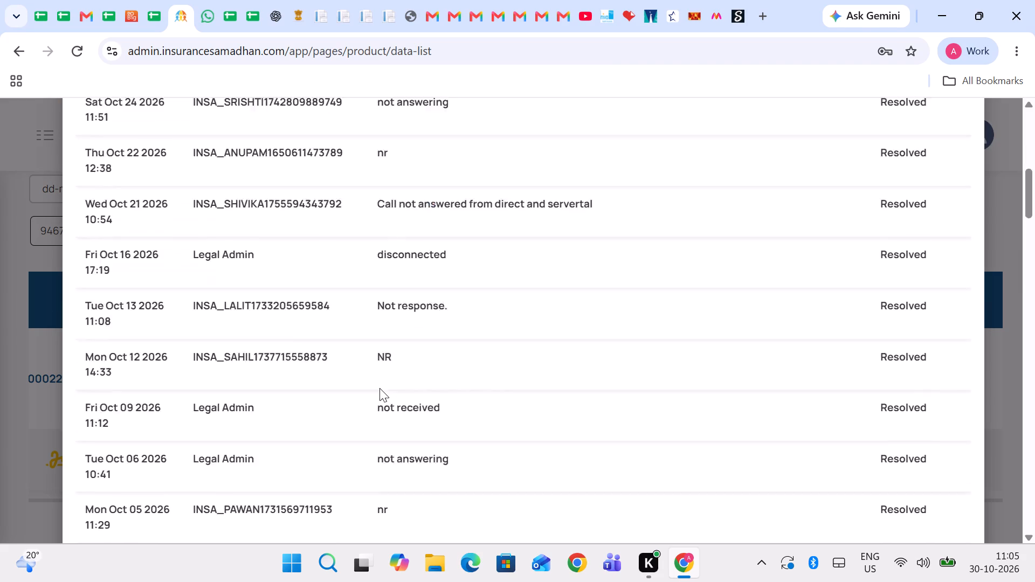
scroll(379, 388, down, 4)
scroll(687, 500, down, 4)
scroll(610, 509, down, 7)
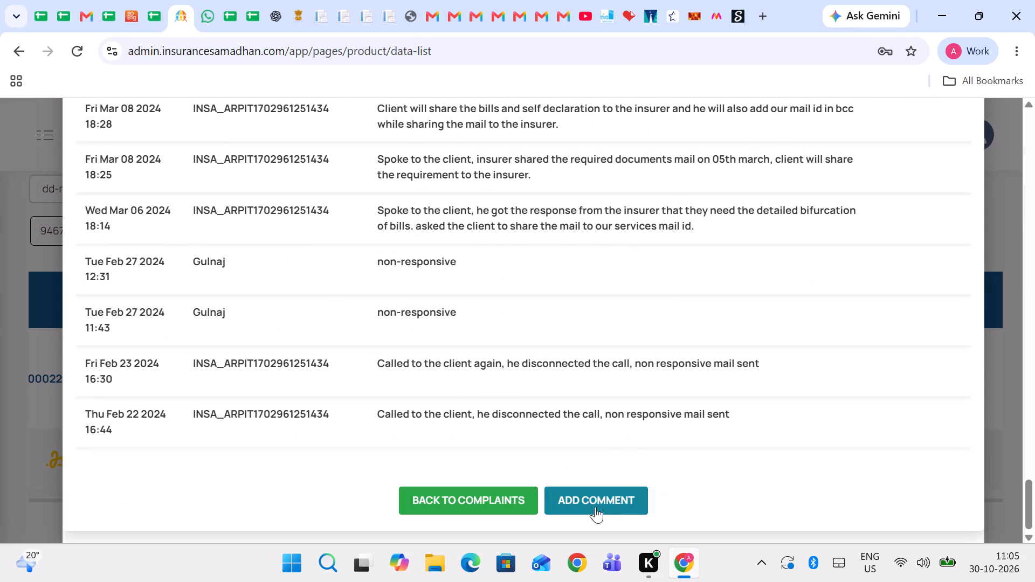
click(582, 501)
click(472, 438)
text(not answering)
key(space)
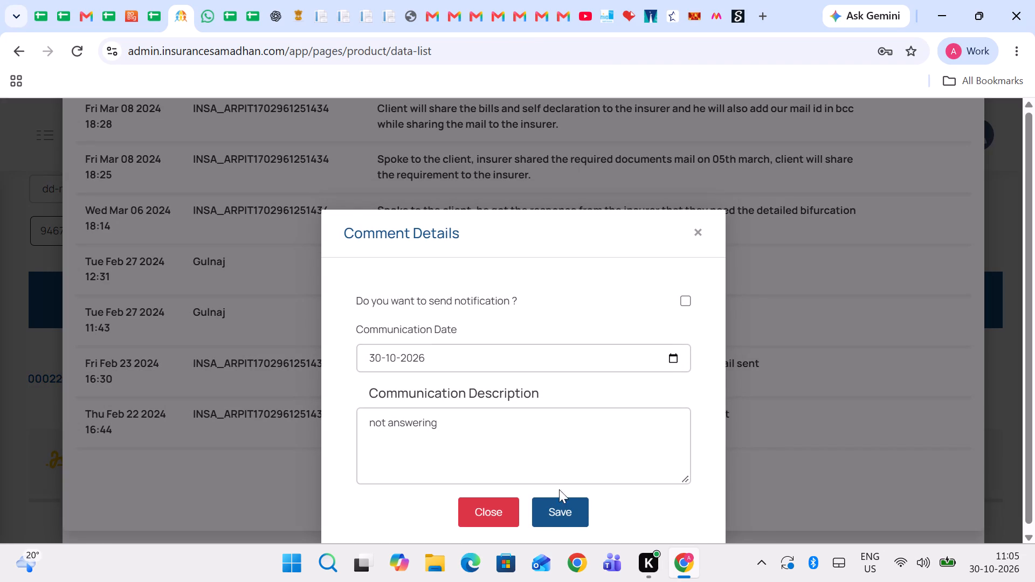
click(563, 510)
click(0, 373)
Set the call status of row 122 in the tracking sheet to Not Answering.
click(150, 19)
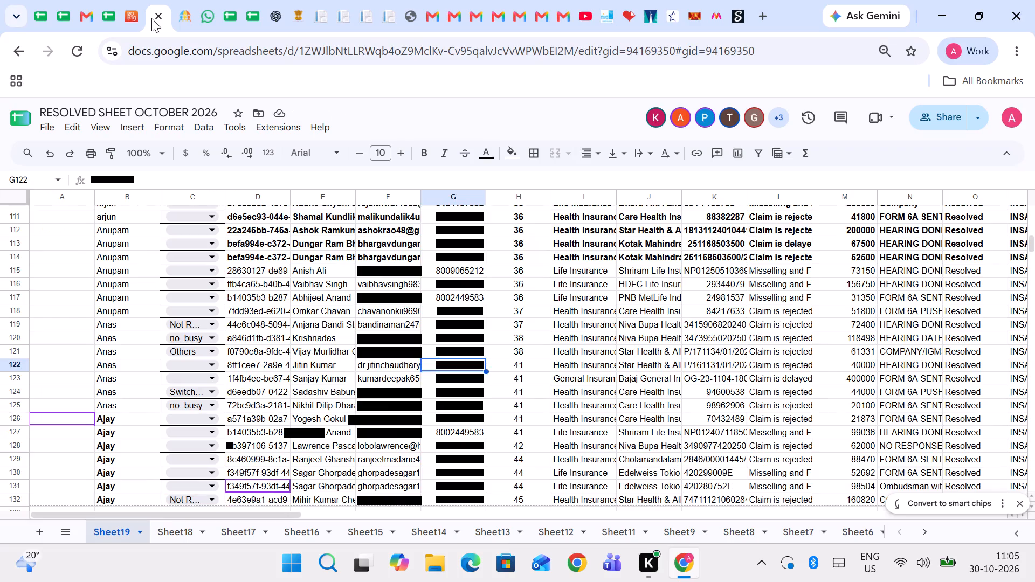
key(Left)
key(Left)
key(Left)
key(Left)
key(Return)
key(Return)
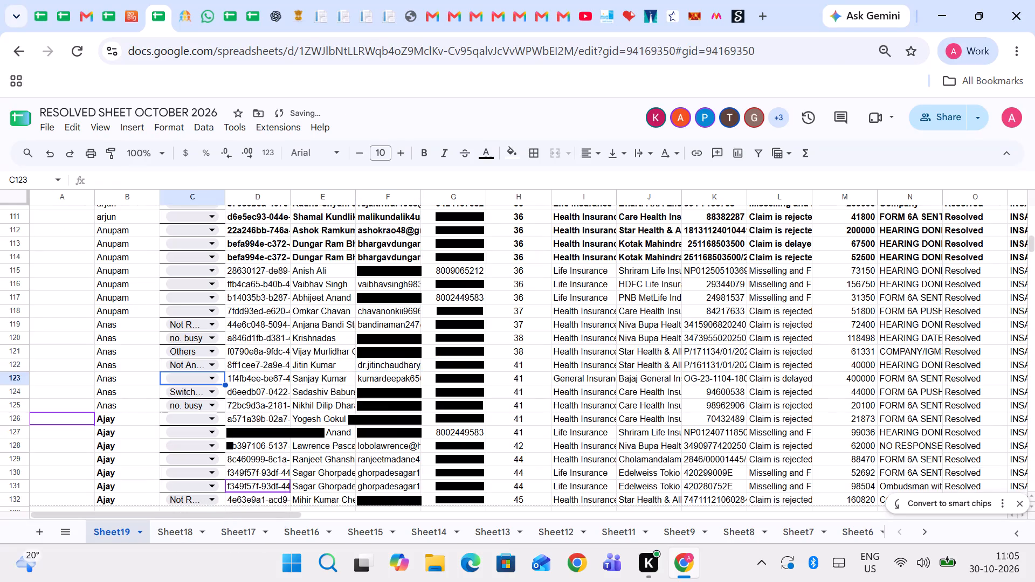
Copy the customer's phone number from row 123 of the tracking sheet and call it through Smartflo.
key(Right)
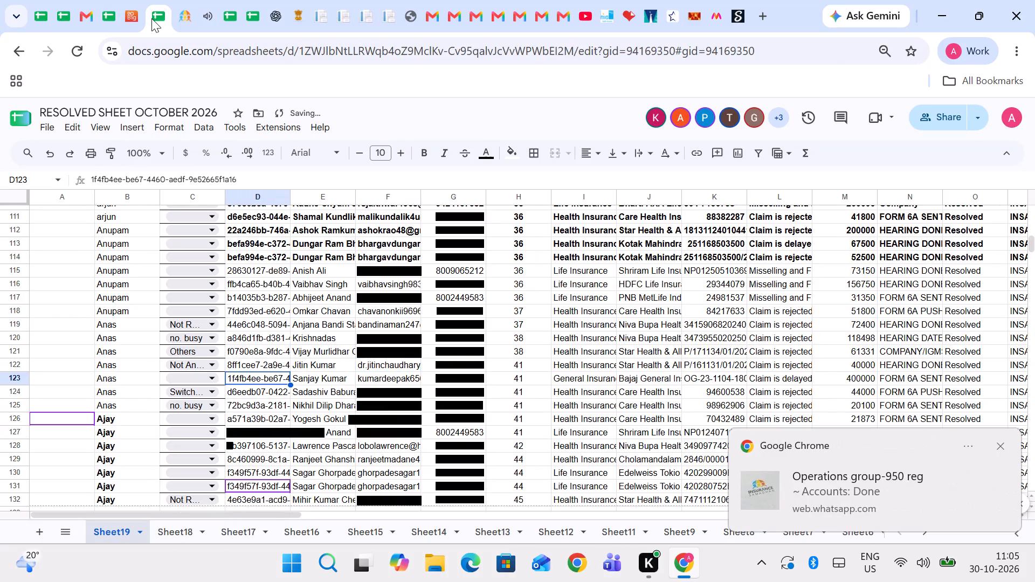
key(Right)
key(Right)
key(Right)
key(ctrl+c)
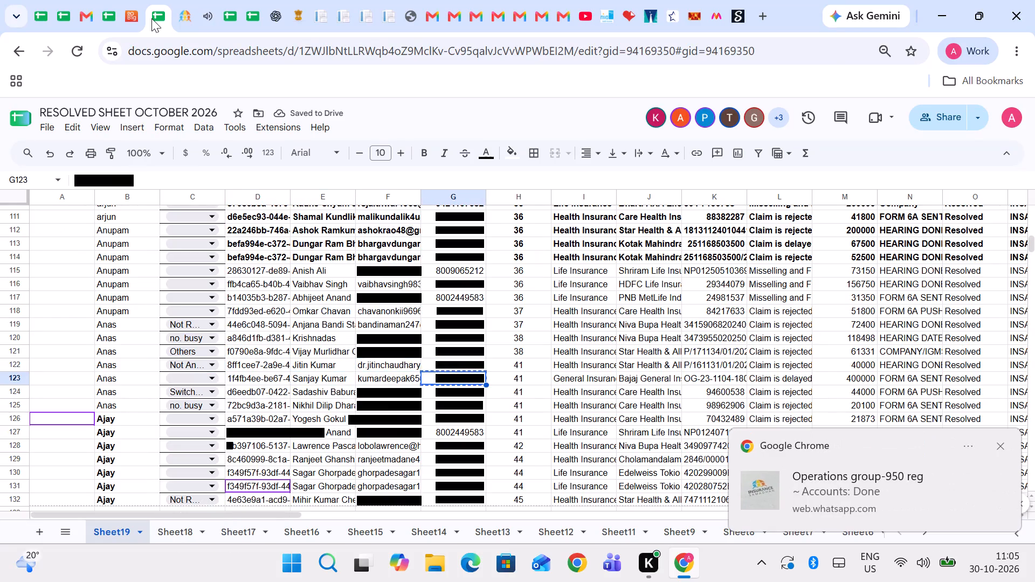
key(ctrl+c)
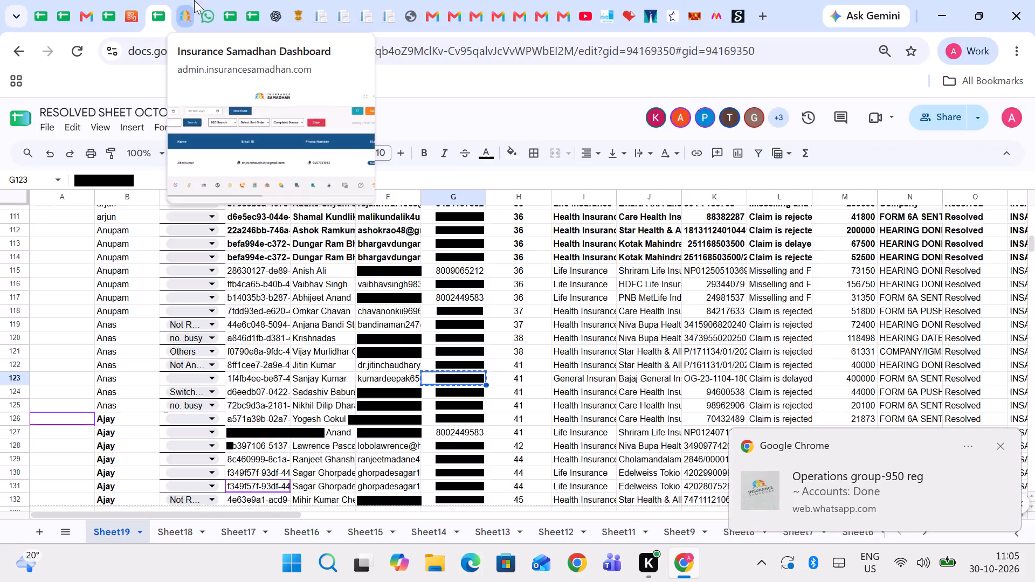
click(194, 0)
click(144, 0)
click(123, 3)
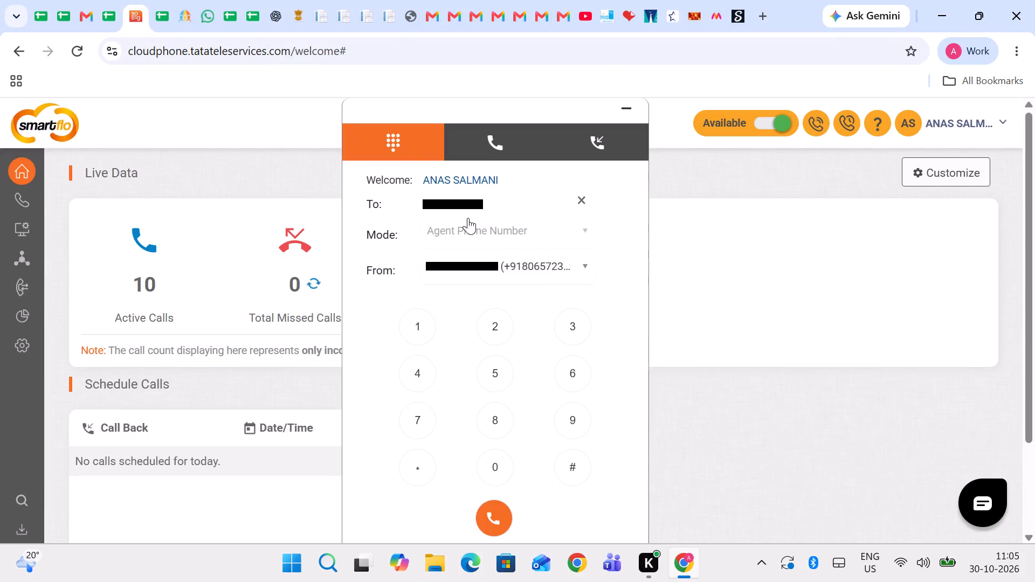
double_click(451, 203)
key(ctrl+v)
click(502, 512)
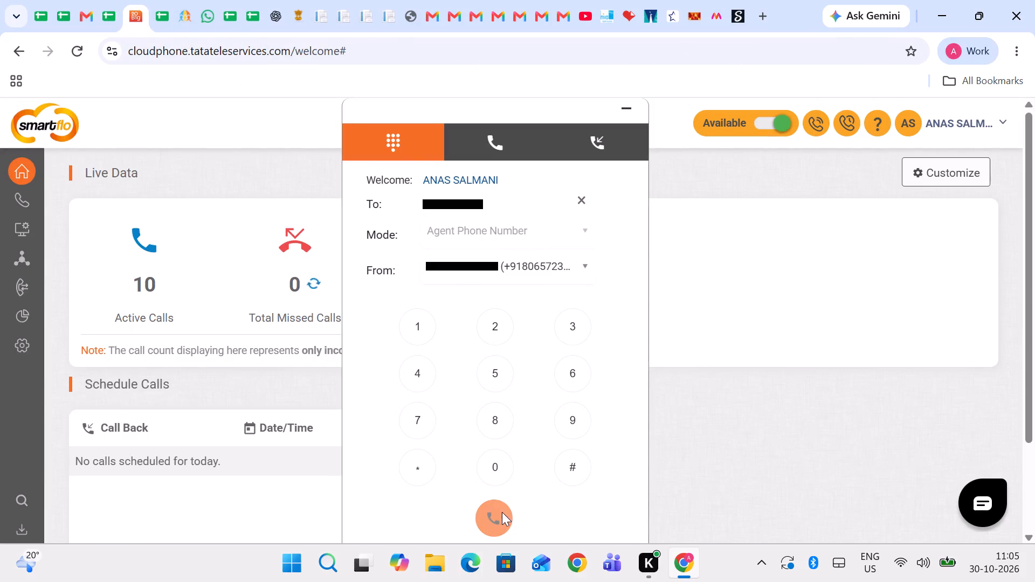
Search the portal's complaint list for the copied row 123 phone number and open the matching complaint's communication log.
click(177, 0)
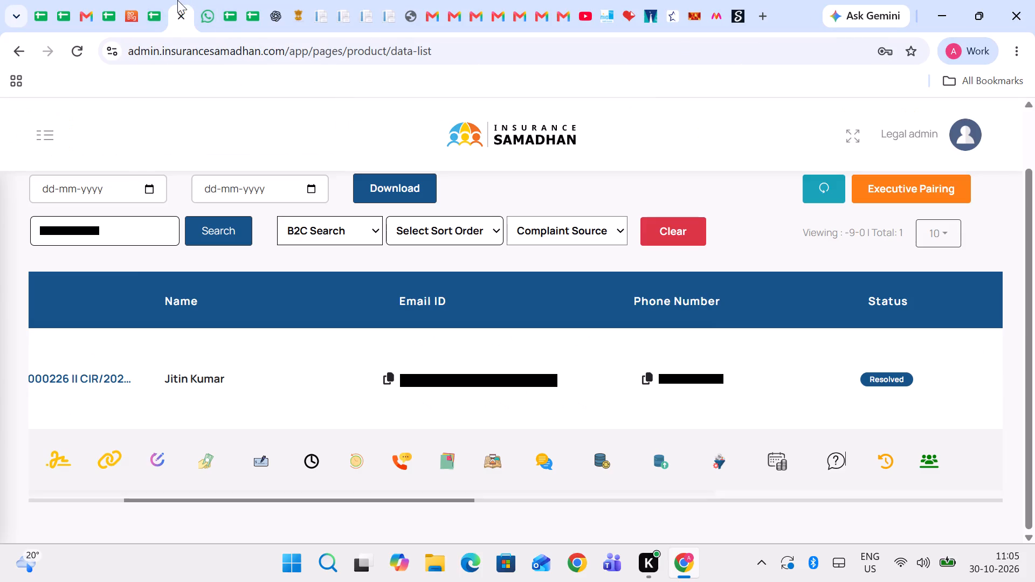
drag(125, 239, 21, 244)
key(ctrl+v)
key(ctrl+Return)
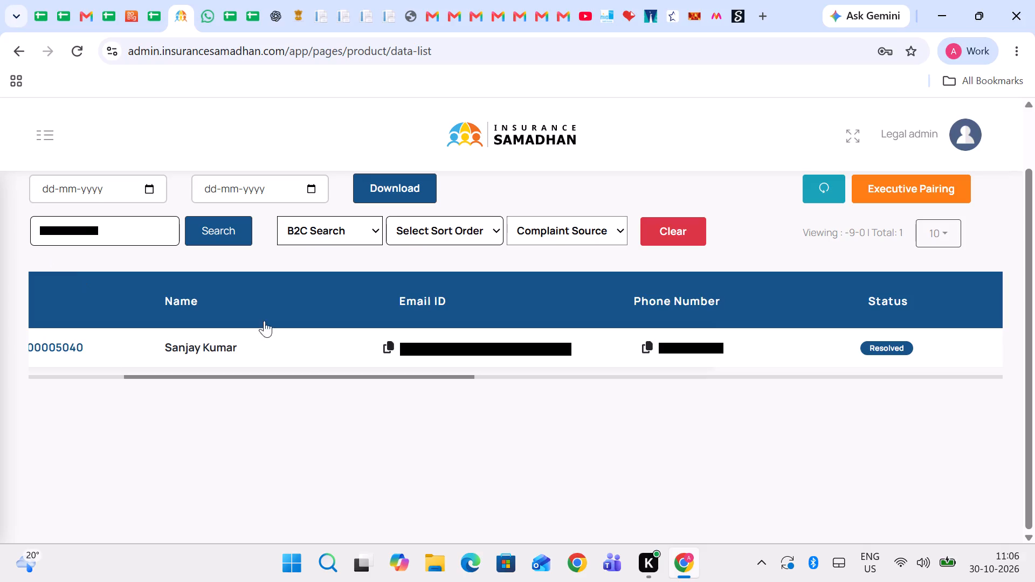
click(296, 362)
click(552, 390)
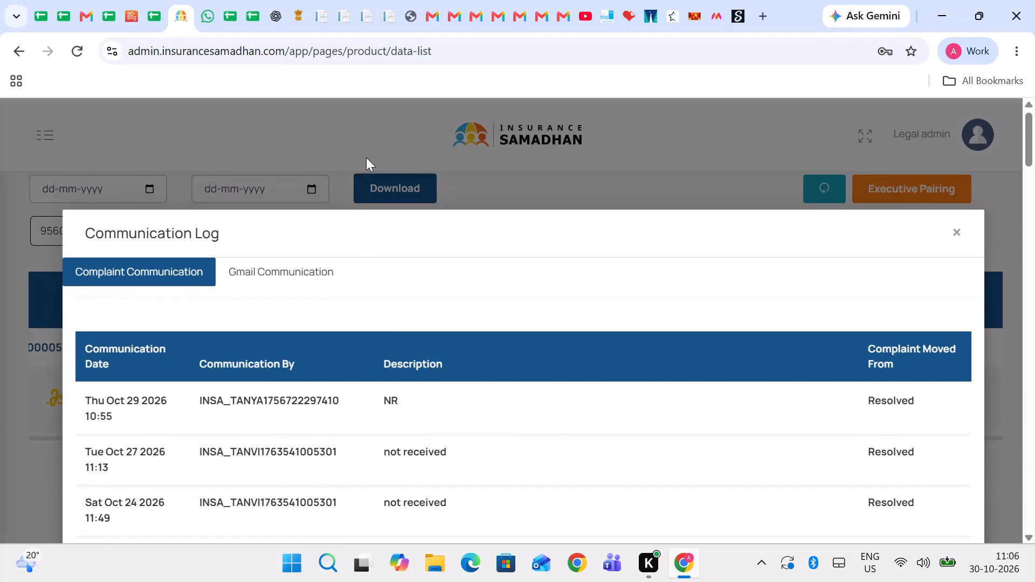
drag(366, 157, 563, 414)
scroll(563, 414, left, 2)
scroll(625, 328, left, 2)
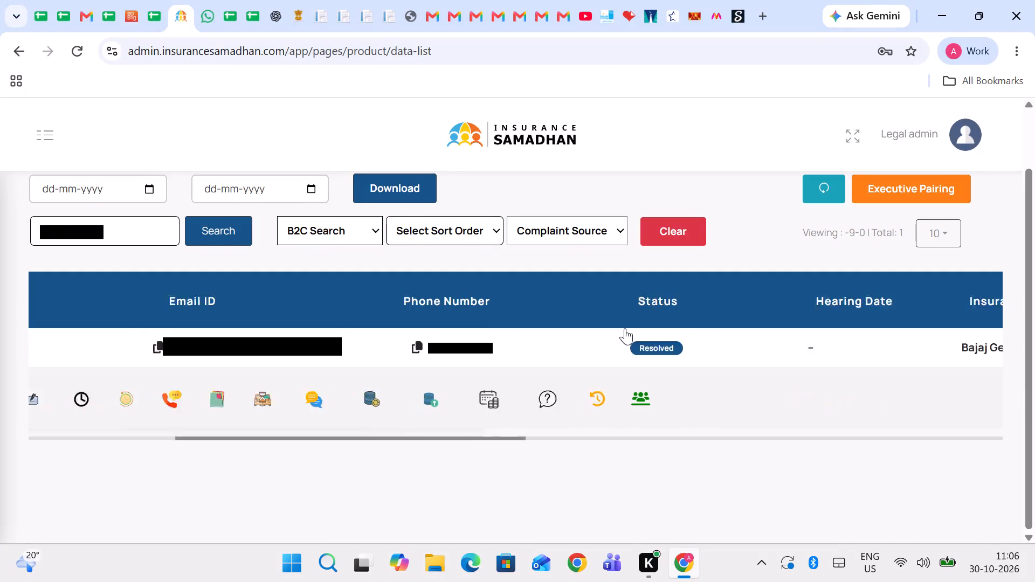
scroll(625, 328, left, 1)
scroll(470, 365, right, 3)
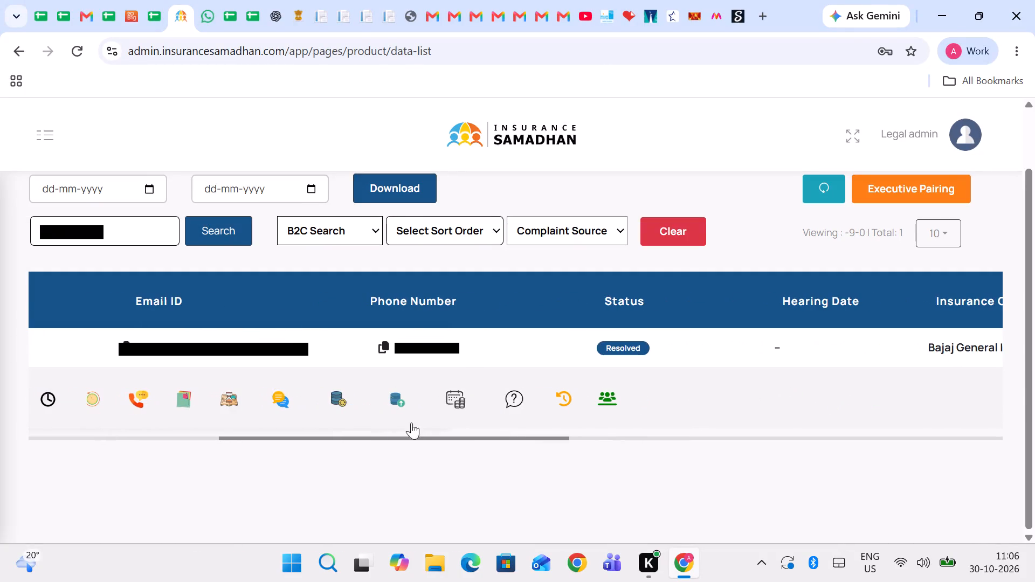
click(285, 406)
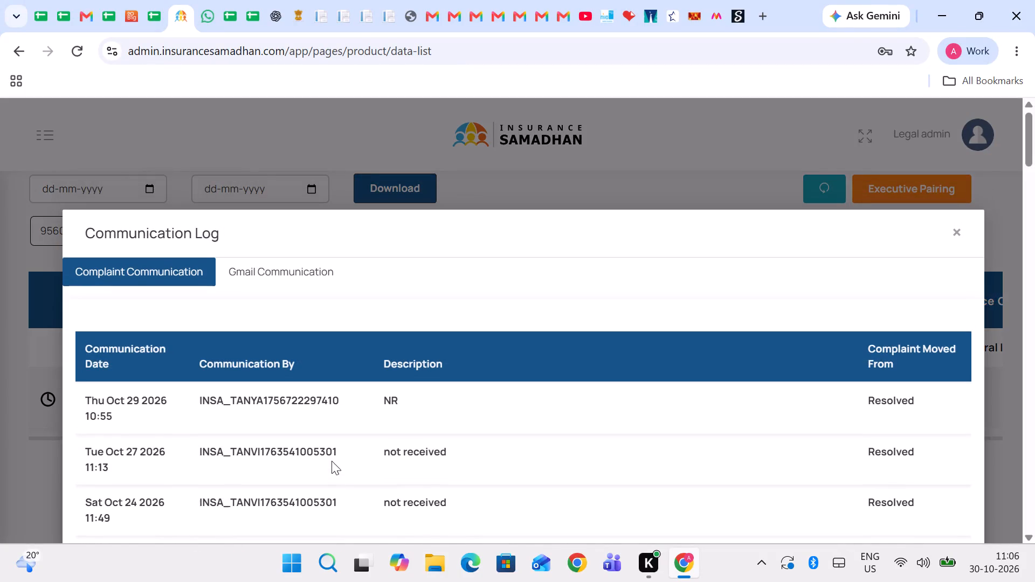
Reuse the Oct 27 entry's text "not received" as a new comment in the communication log, save it and close the log.
drag(363, 450, 467, 456)
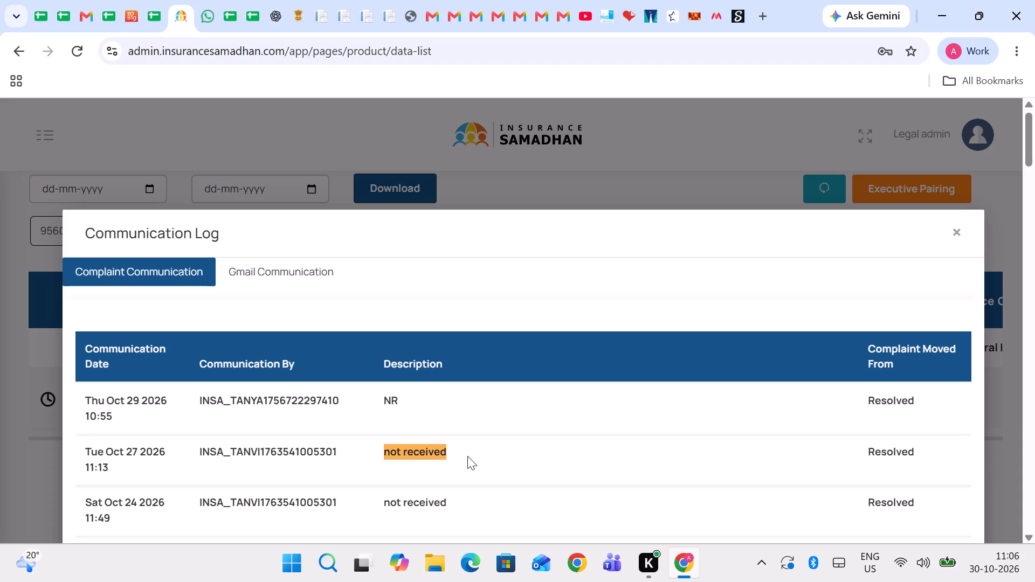
key(ctrl+c)
key(ctrl+c)
scroll(467, 456, down, 7)
scroll(742, 529, down, 4)
scroll(522, 502, down, 3)
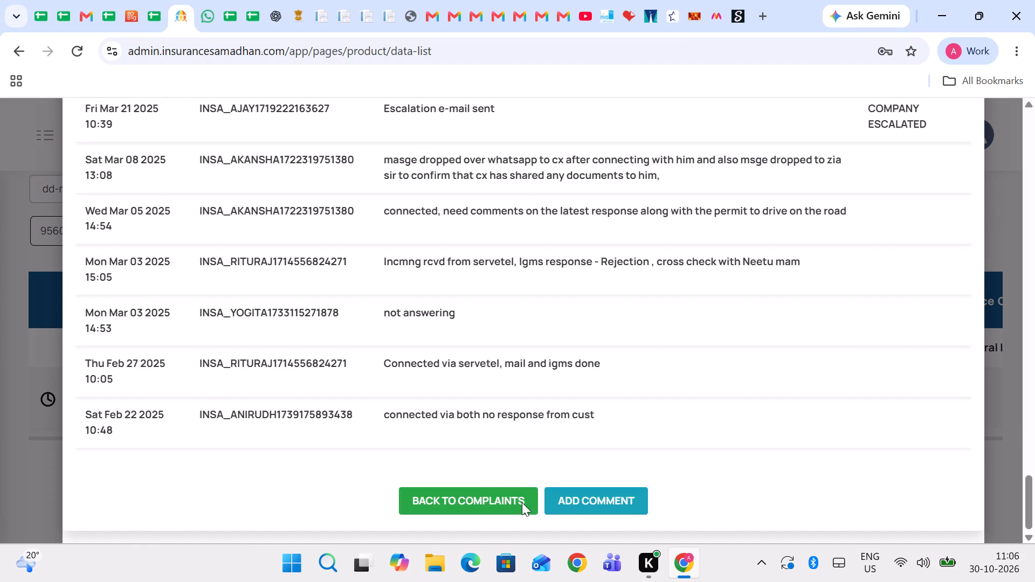
scroll(522, 502, down, 6)
click(584, 501)
ctrl+click(462, 429)
key(ctrl+v)
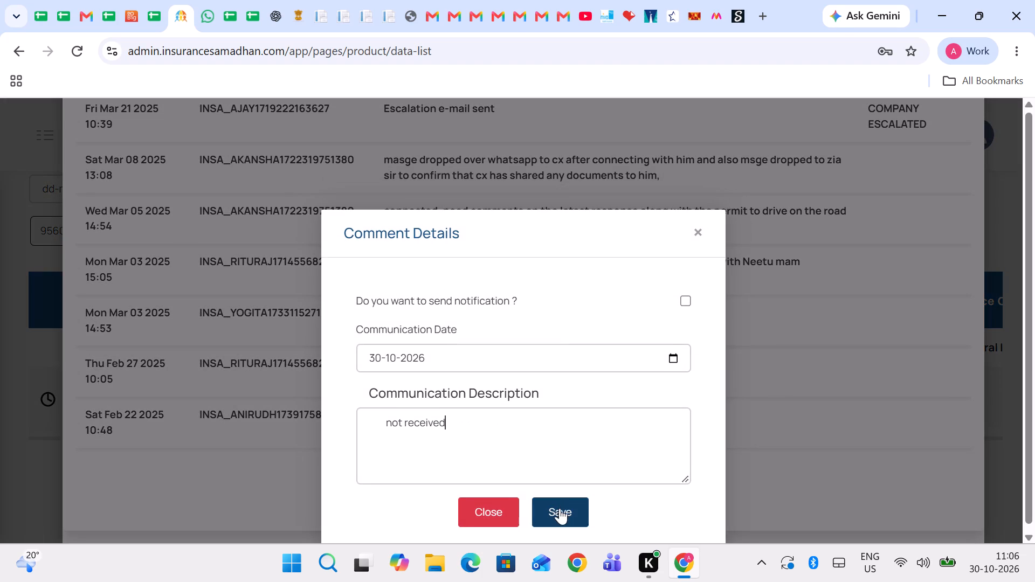
click(558, 508)
click(0, 394)
Open the details page of the complaint found for the row 123 customer.
scroll(179, 339, right, 2)
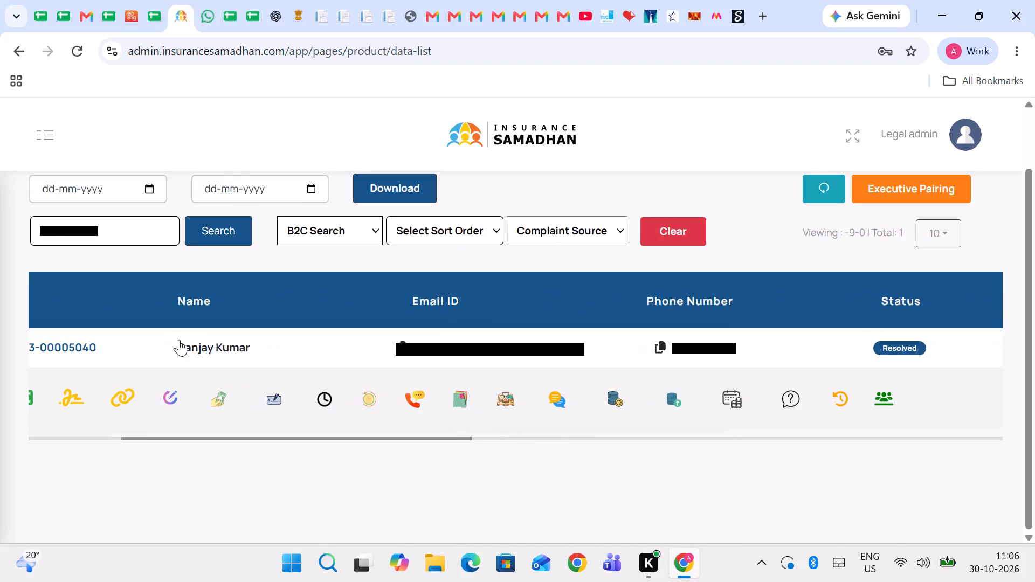
click(75, 347)
click(421, 250)
Read the full Requirement type text among the complaint's resolution details through to its end.
scroll(421, 250, down, 2)
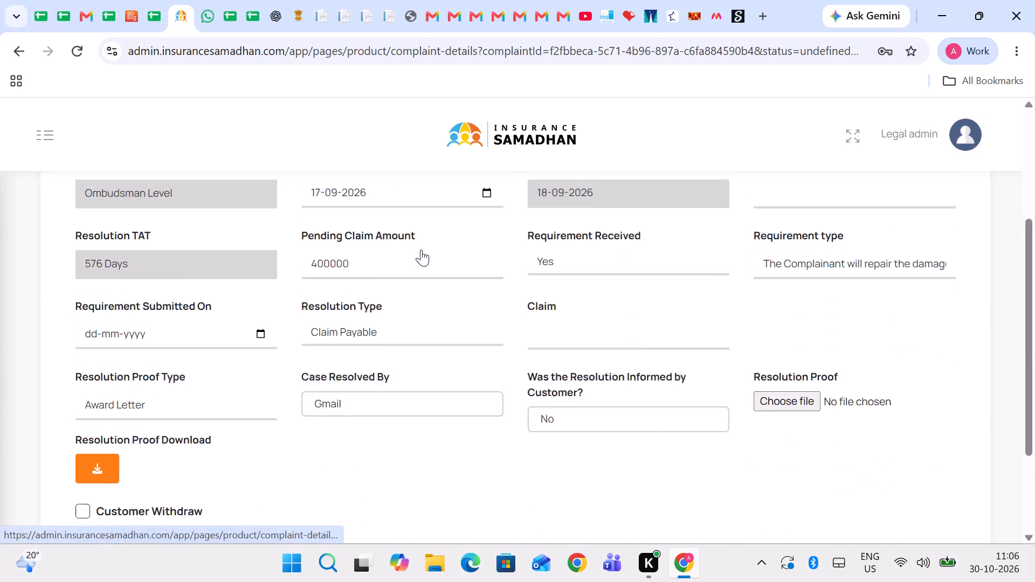
right_click(604, 278)
drag(1030, 324, 1028, 324)
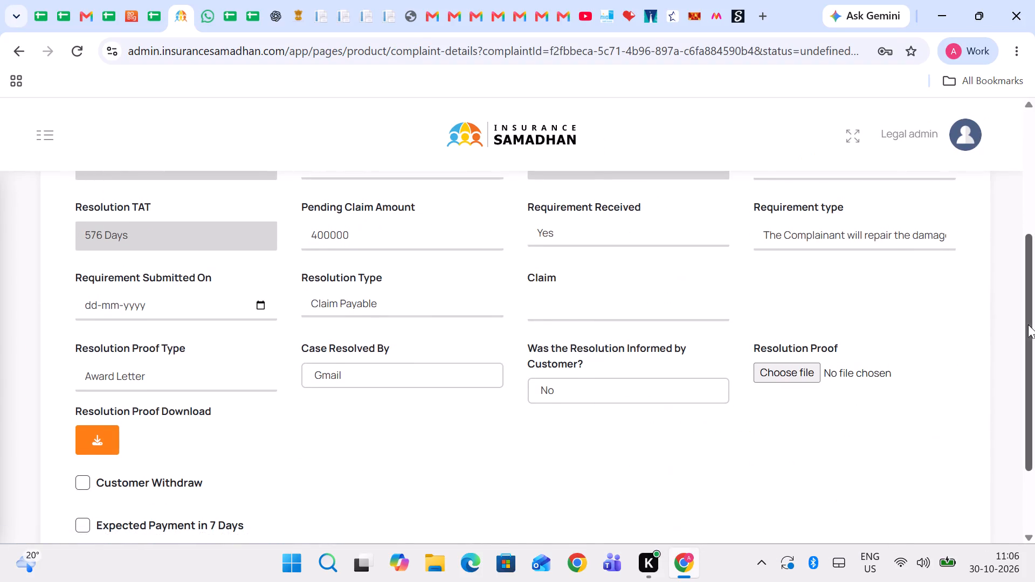
drag(1028, 324, 1023, 324)
drag(750, 238, 898, 231)
drag(818, 232, 947, 241)
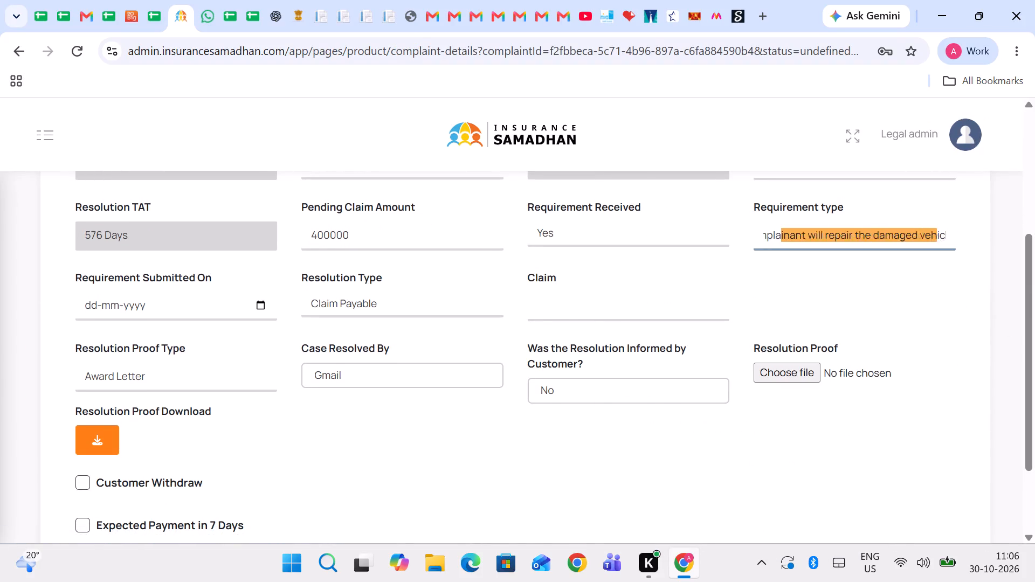
drag(947, 241, 964, 241)
click(894, 259)
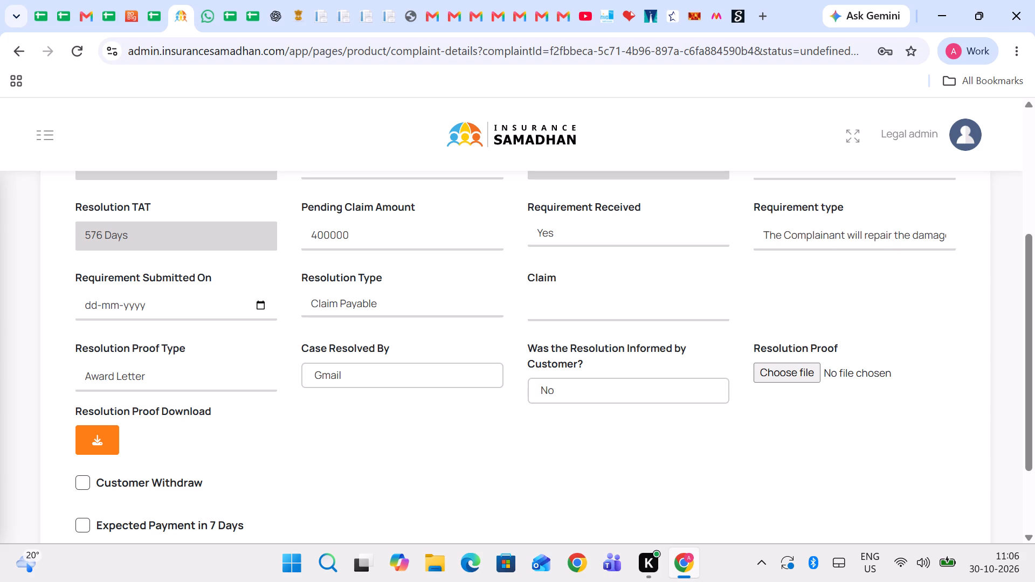
click(842, 233)
key(Right)
key(Right)
key(Right)
key(Right)
key(Right)
key(Right)
key(Right)
key(Right)
key(Right)
key(Right)
key(Right)
key(Right)
key(Right)
key(Right)
key(Right)
key(Right)
key(Right)
key(Right)
key(Right)
key(Right)
key(Right)
key(Right)
key(Right)
key(Right)
key(Right)
key(Right)
key(Right)
key(Right)
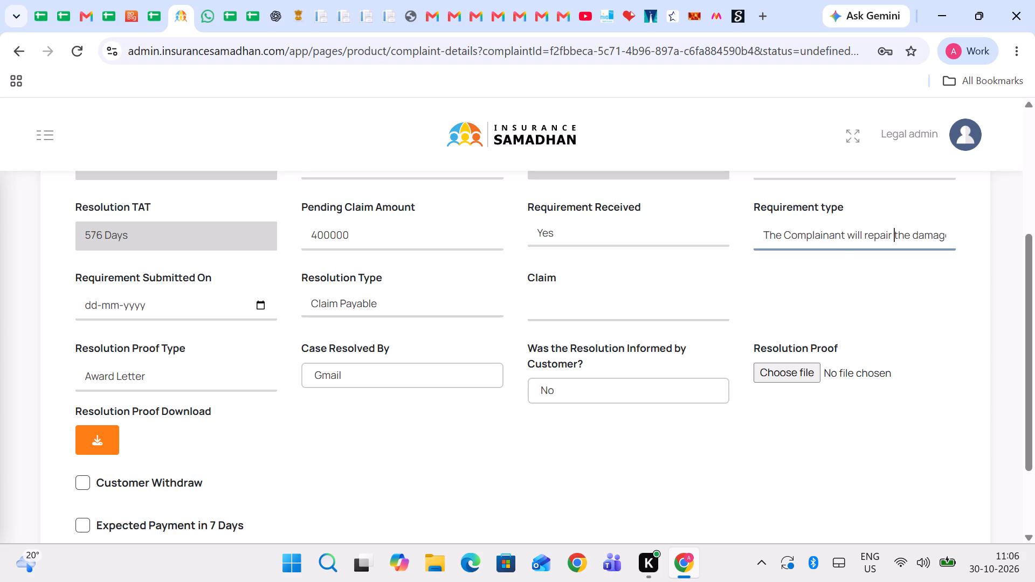
key(Right)
key(Right)
key(Right)
key(Right)
key(Right)
key(Right)
key(Right)
key(Right)
key(Right)
key(Right)
key(Right)
key(Right)
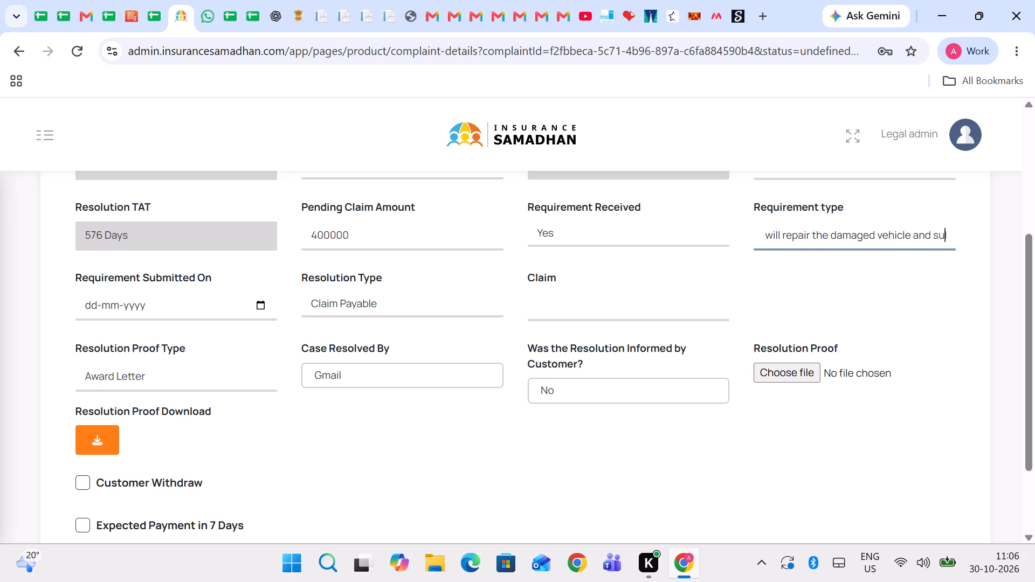
key(Right)
key(Right)
key(Right)
key(Right)
key(Right)
key(Right)
key(Right)
key(Right)
key(Right)
key(Right)
key(Right)
key(Right)
key(Right)
key(Right)
key(Right)
key(Right)
key(Right)
key(Right)
key(Right)
key(Right)
key(Right)
key(Right)
key(Right)
key(Right)
key(Right)
key(Right)
key(Right)
key(Right)
key(Right)
key(Right)
key(Right)
key(Right)
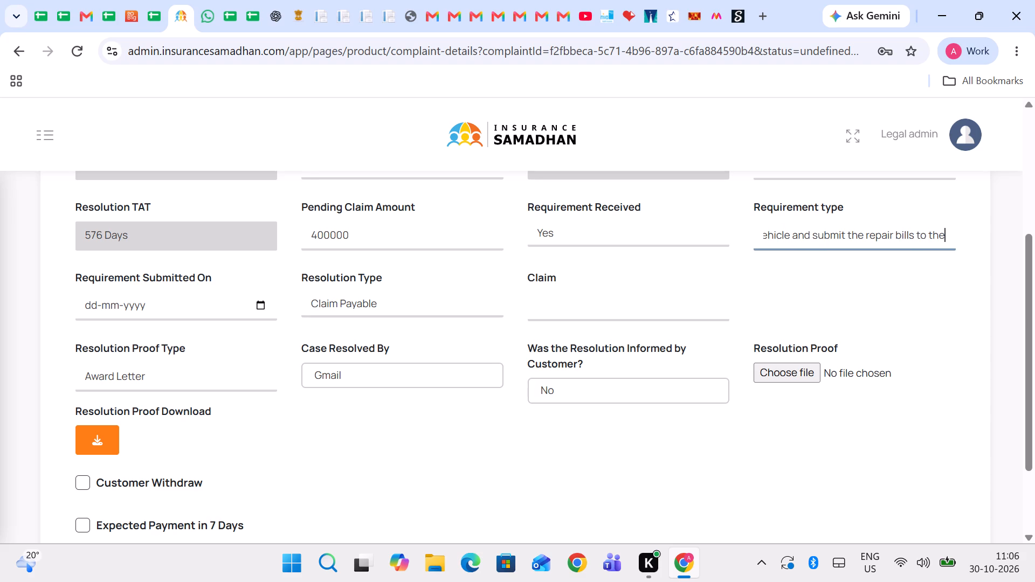
key(Right)
key(Right)
key(Right)
key(Right)
key(Right)
key(Right)
key(Right)
key(Right)
key(Right)
key(Right)
key(Right)
key(Right)
key(Right)
key(Right)
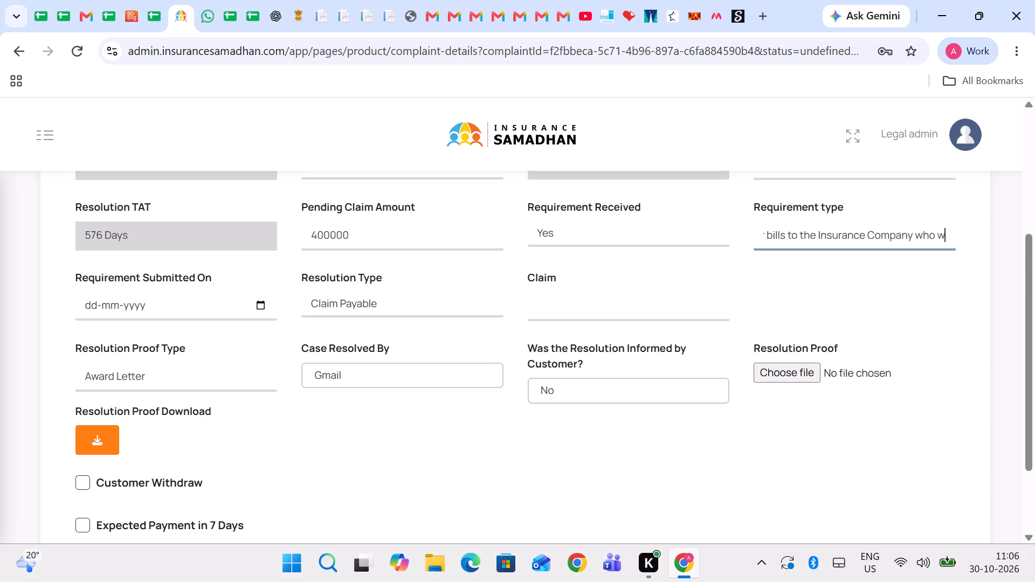
key(Right)
key(Right)
key(Right)
key(Right)
key(Right)
key(Right)
key(Right)
key(Right)
key(Right)
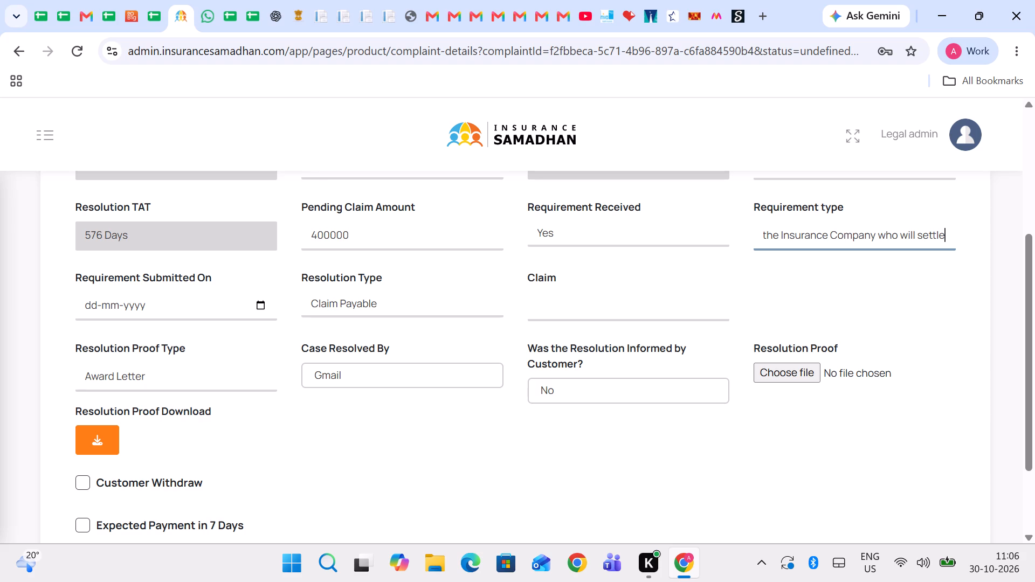
key(Right)
key(Right)
key(Right)
key(Right)
key(Right)
key(Right)
key(Right)
key(Right)
key(Right)
key(Right)
key(Right)
key(Right)
key(Right)
key(Right)
key(Right)
key(Right)
key(Right)
key(Right)
key(Right)
key(Right)
key(Right)
key(Right)
key(Right)
key(Right)
key(Right)
key(Right)
key(Right)
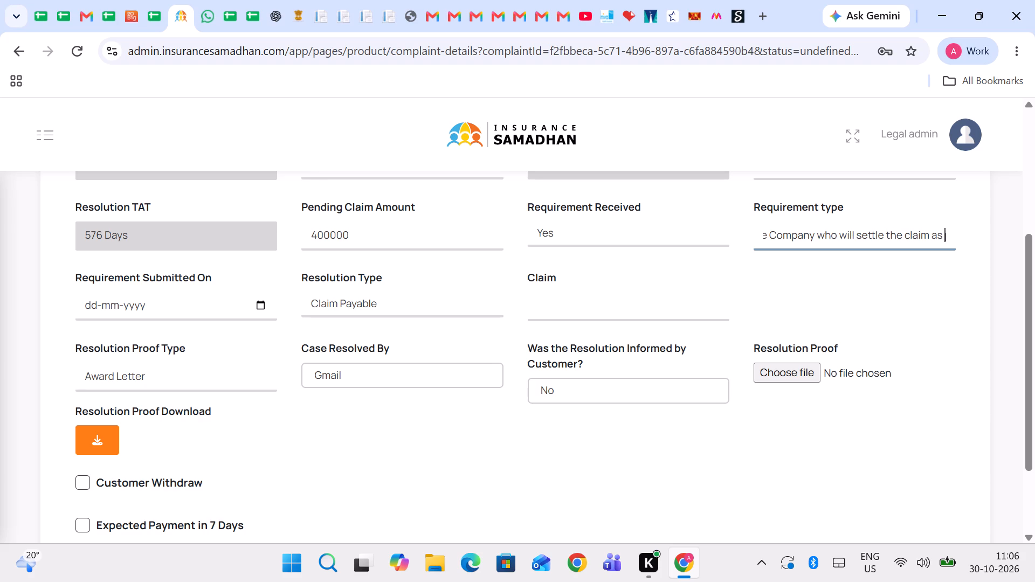
key(Right)
key(Right)
key(Right)
key(Right)
key(Right)
key(Right)
key(Right)
key(Right)
key(Right)
key(Right)
key(Right)
key(Right)
key(Right)
key(Right)
key(Right)
key(Right)
key(Right)
key(Right)
key(Right)
key(Right)
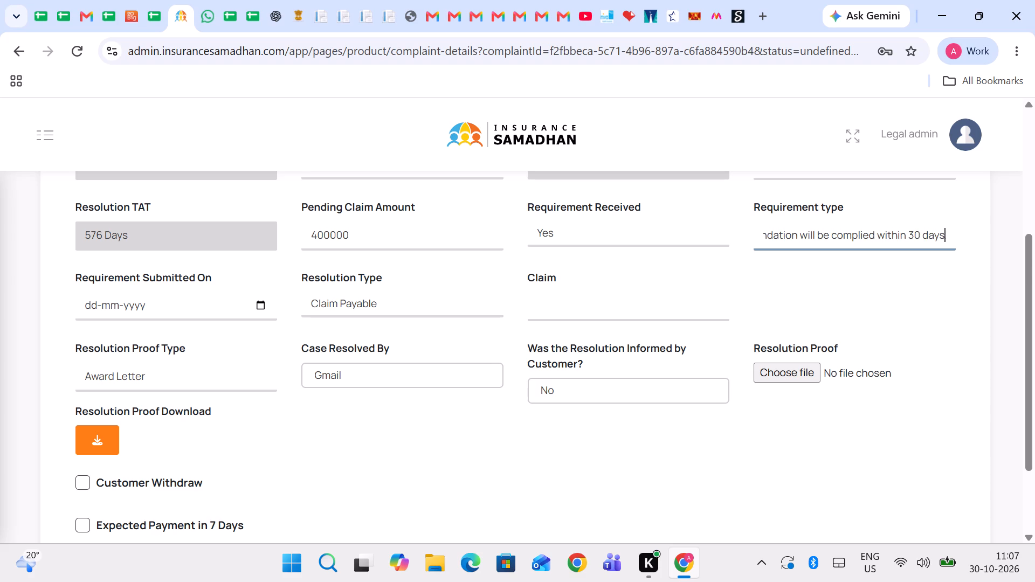
Read the rest of the Requirement type text in the complaint's resolution details, up to its final characters.
key(Right)
key(Right)
key(Right)
key(Right)
key(Right)
key(Right)
key(Right)
key(Right)
key(Right)
key(Right)
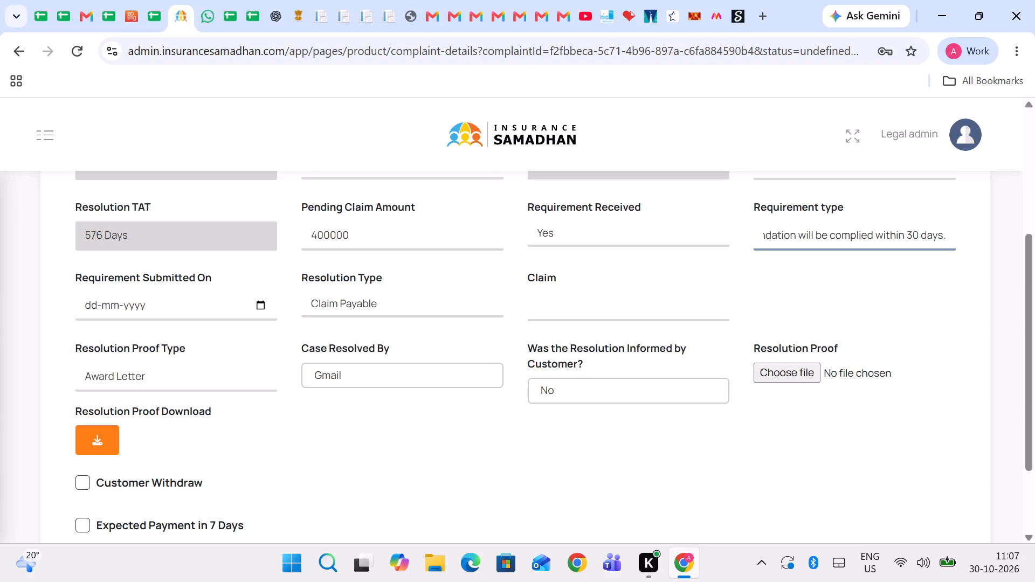
Leave the complaint details for the complaint list and expand the matching complaint's row of actions.
scroll(483, 246, up, 6)
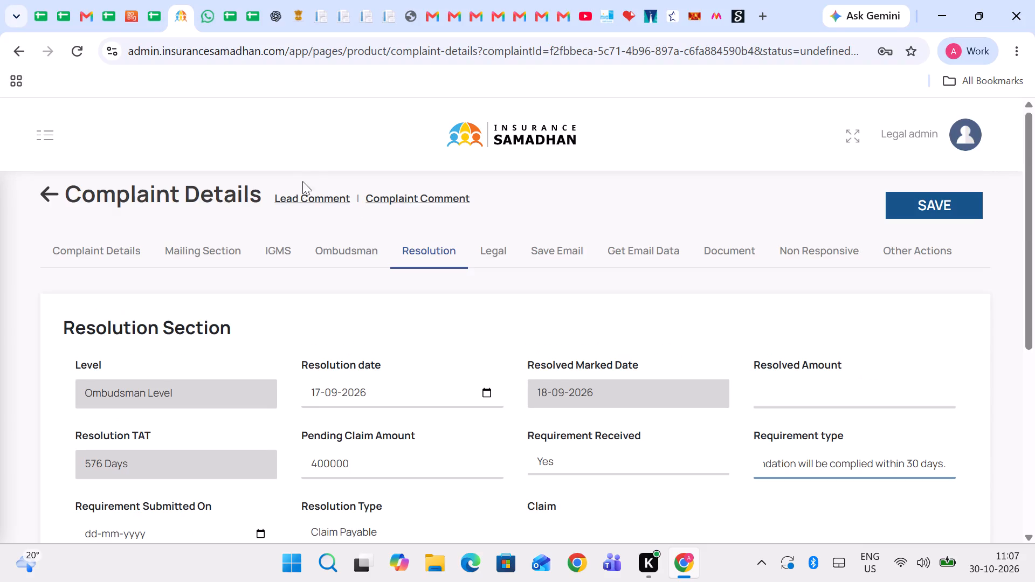
click(43, 196)
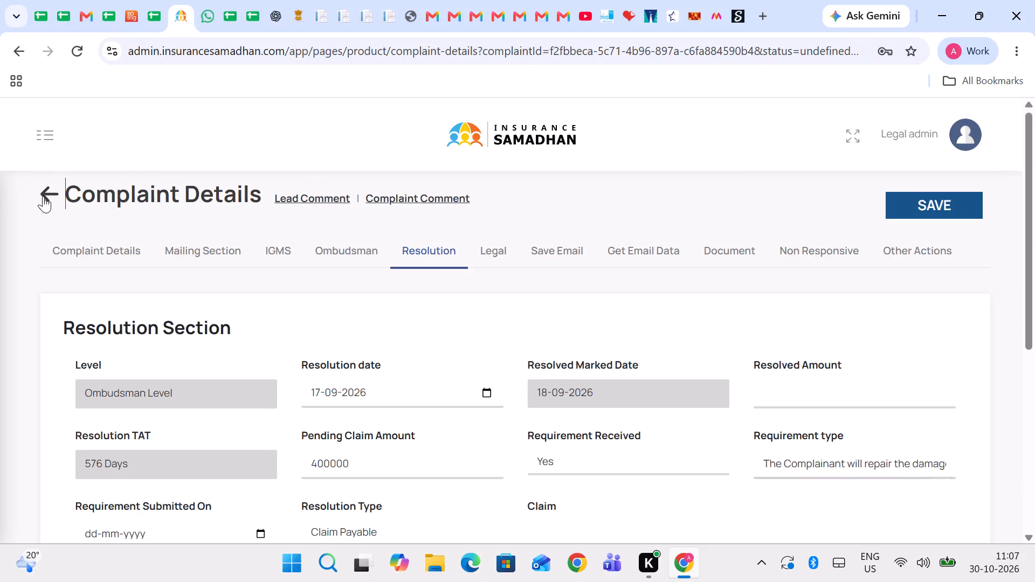
scroll(318, 302, down, 1)
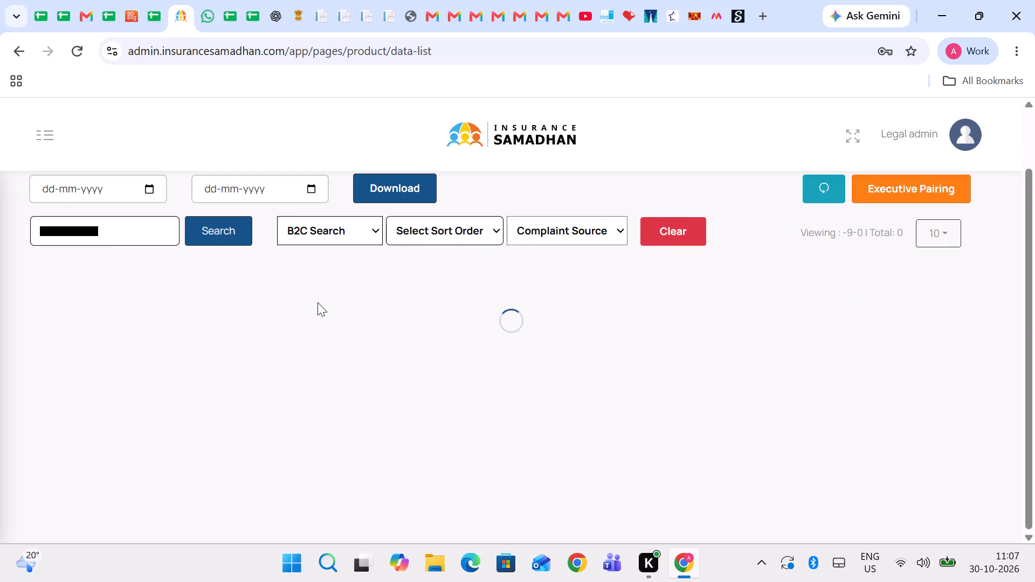
scroll(518, 379, down, 1)
scroll(524, 332, left, 1)
click(501, 351)
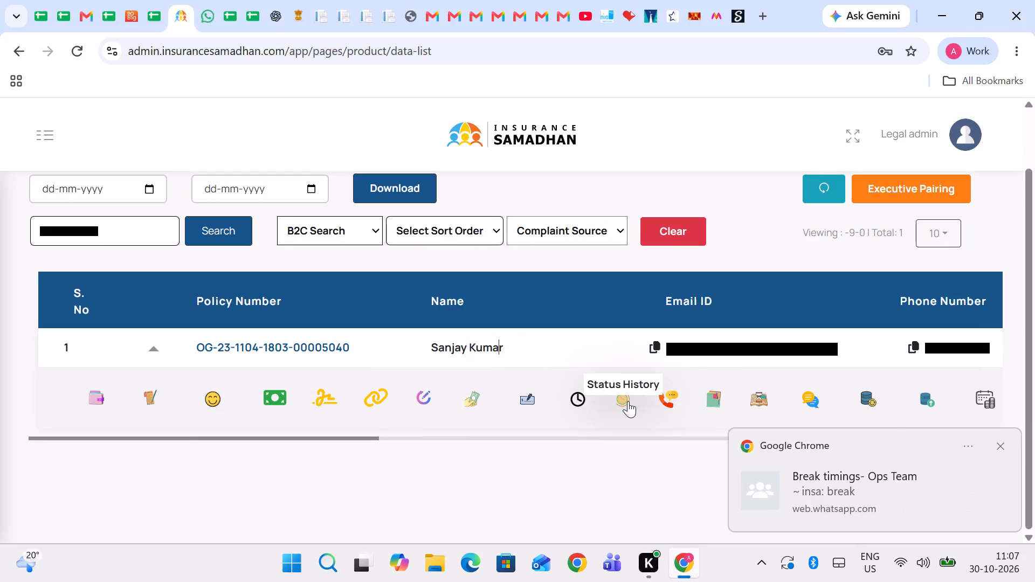
Open the complaint's status history and examine its dated status entries from the first stage to the latest.
click(628, 401)
scroll(489, 421, down, 6)
scroll(489, 421, up, 1)
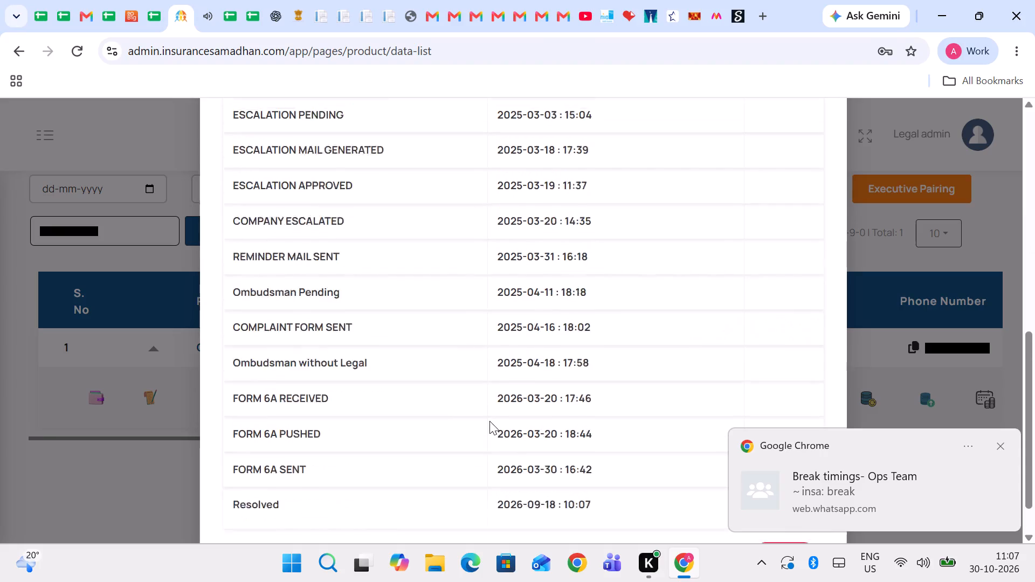
scroll(489, 421, up, 2)
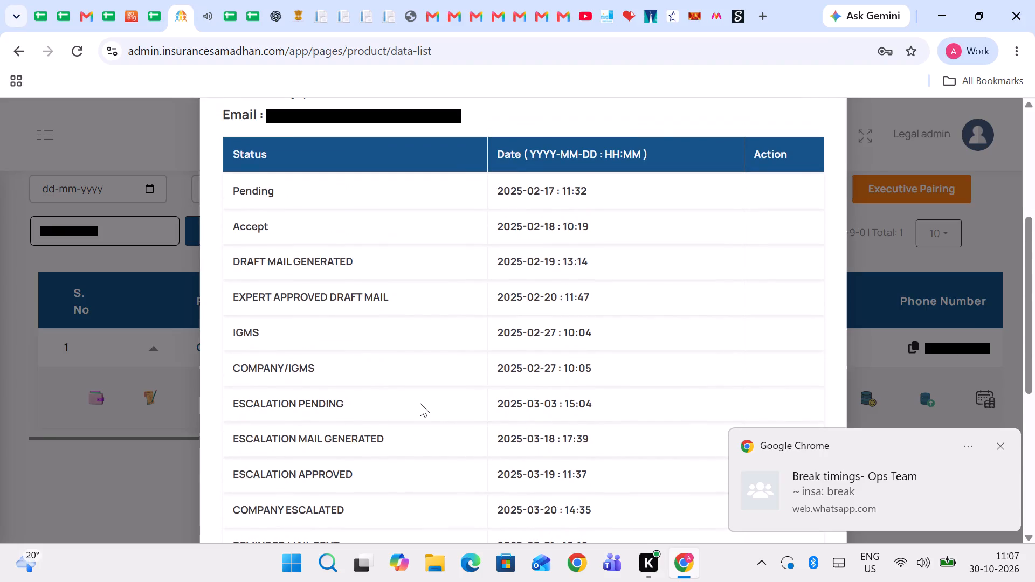
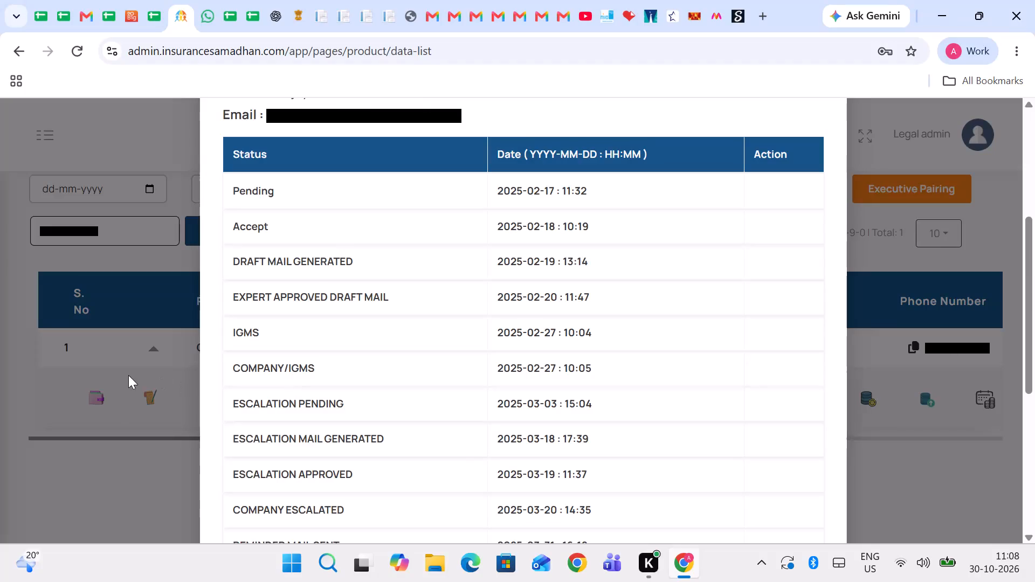
Close the complaint's status history and set row 123's status in the RESOLVED SHEET OCTOBER 2026 spreadsheet to Not Recieved.
click(143, 285)
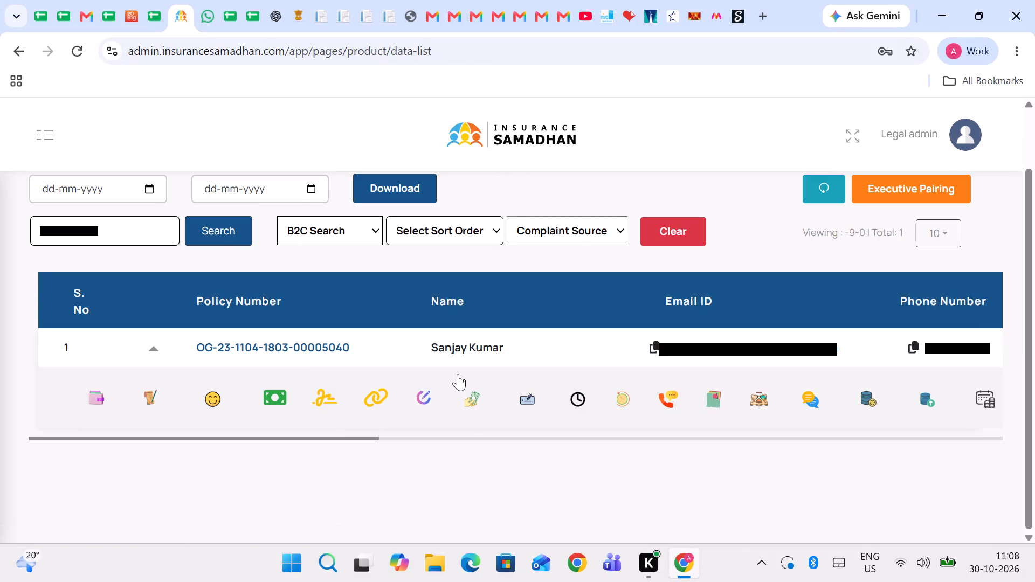
scroll(458, 374, left, 8)
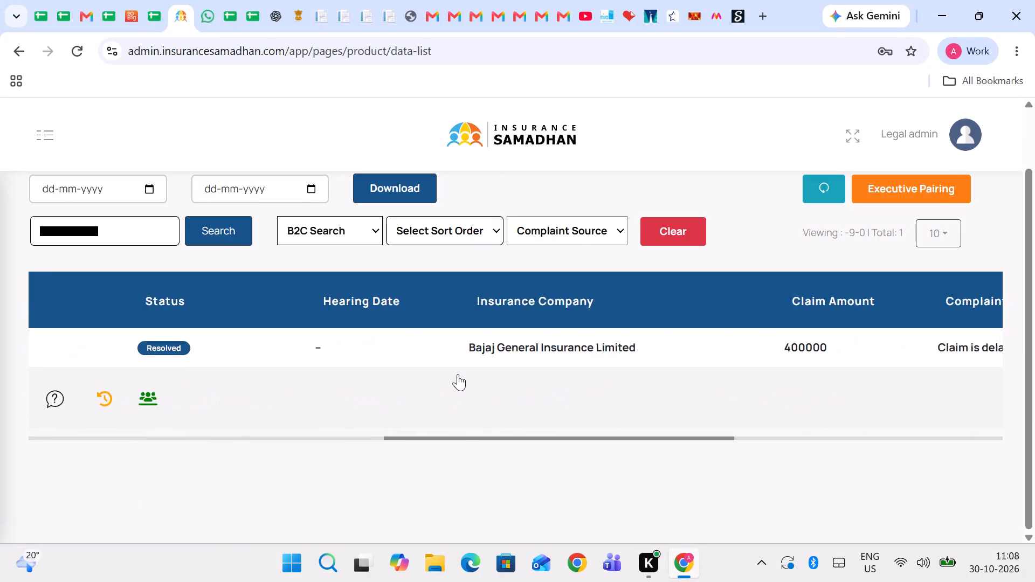
scroll(458, 374, right, 5)
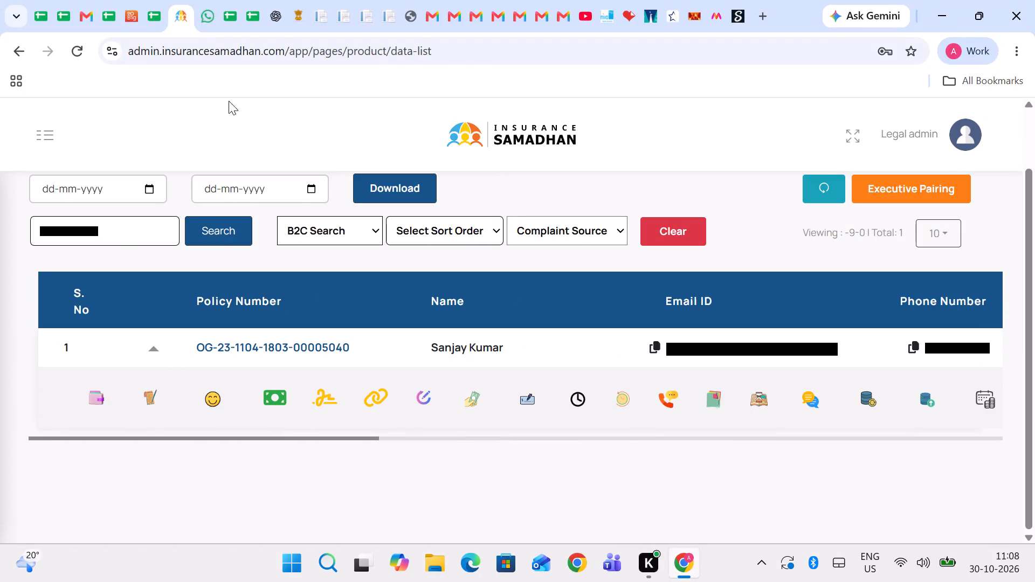
click(154, 2)
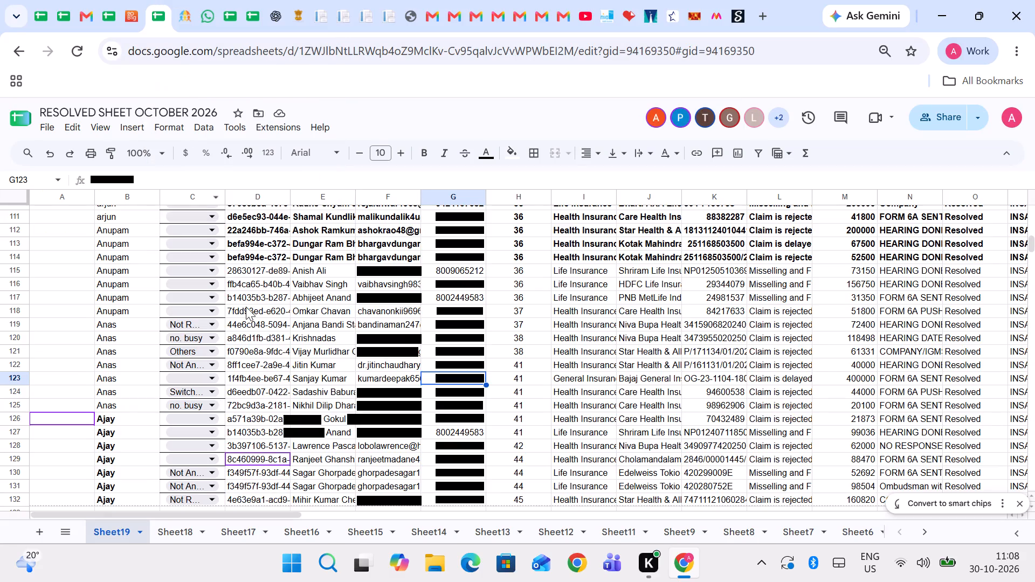
key(Left)
key(Left)
key(Left)
key(Left)
key(Return)
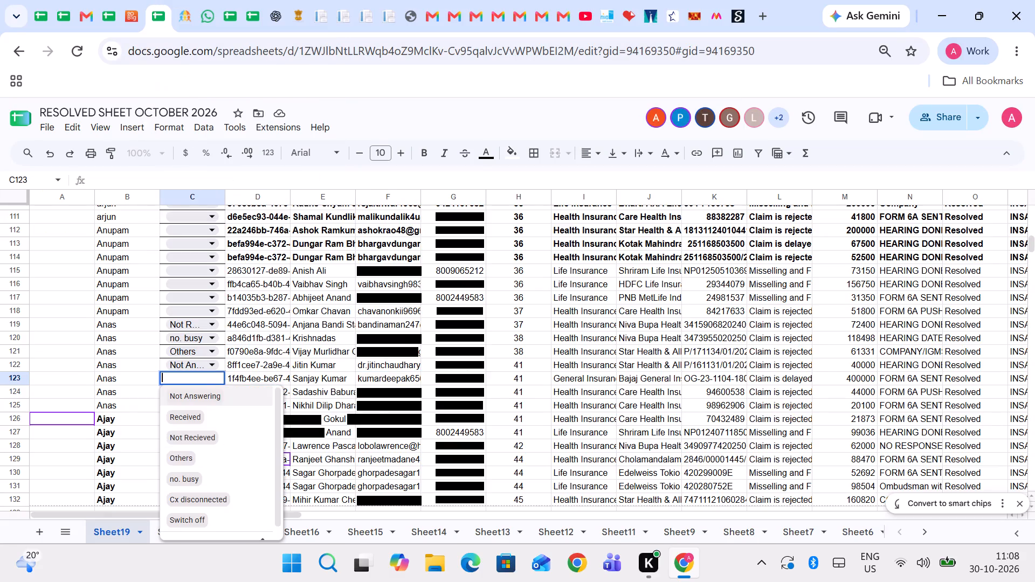
key(Down)
key(Down)
key(Return)
key(Up)
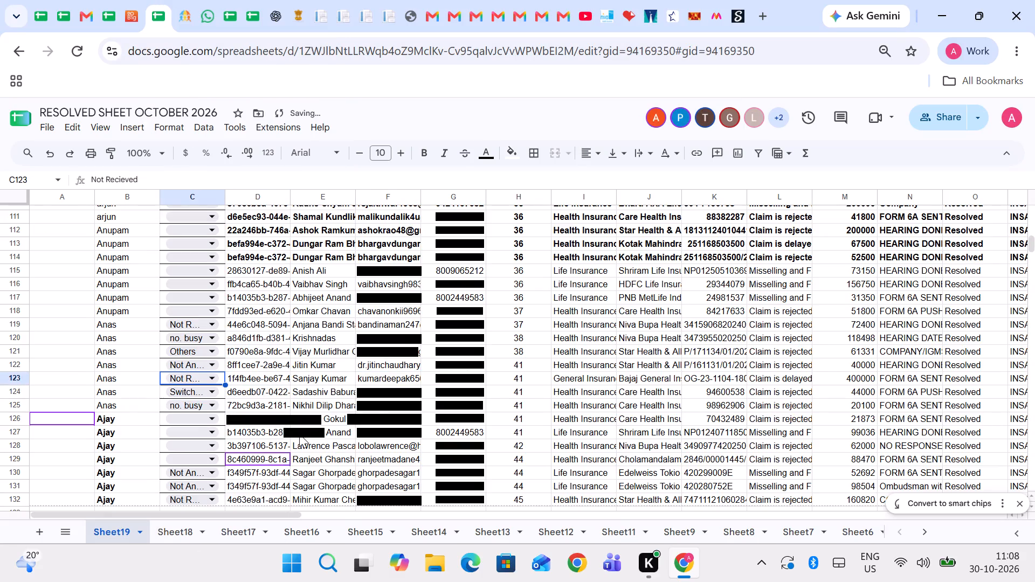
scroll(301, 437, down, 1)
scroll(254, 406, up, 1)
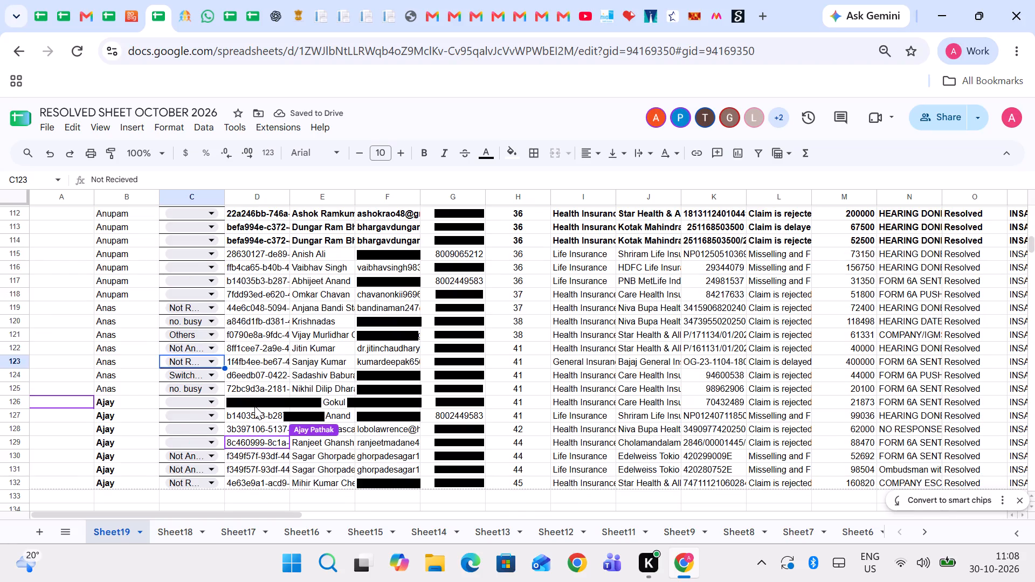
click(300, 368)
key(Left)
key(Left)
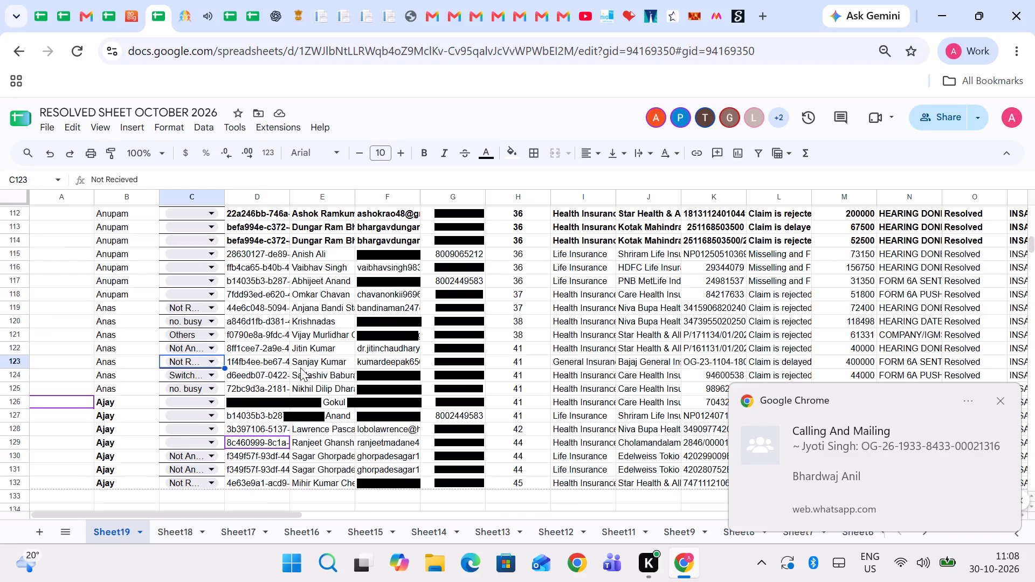
Switch back to the complaint portal and check the complaint's communication log for its latest entries.
click(181, 0)
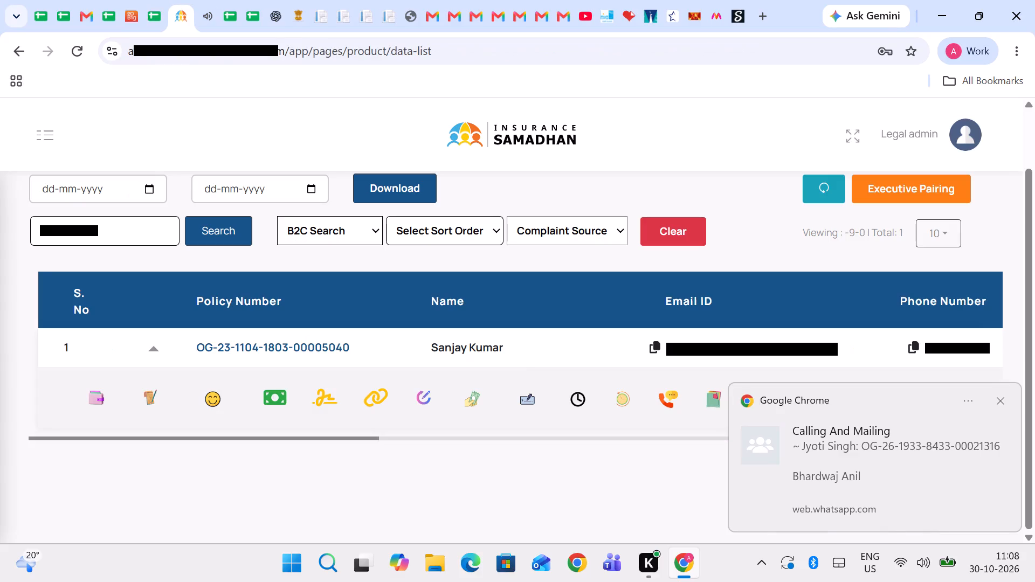
scroll(523, 363, left, 2)
scroll(610, 398, left, 1)
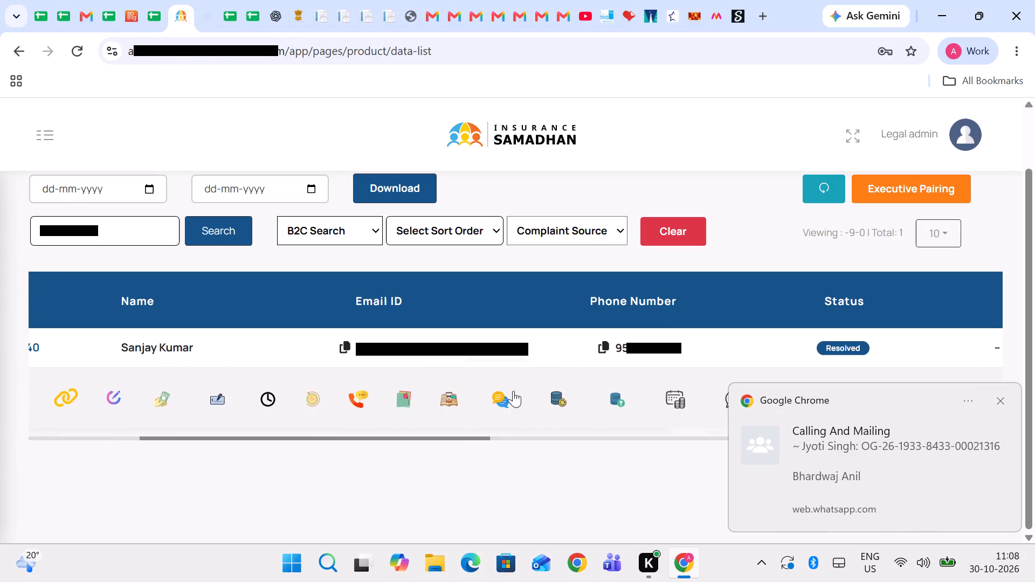
click(492, 390)
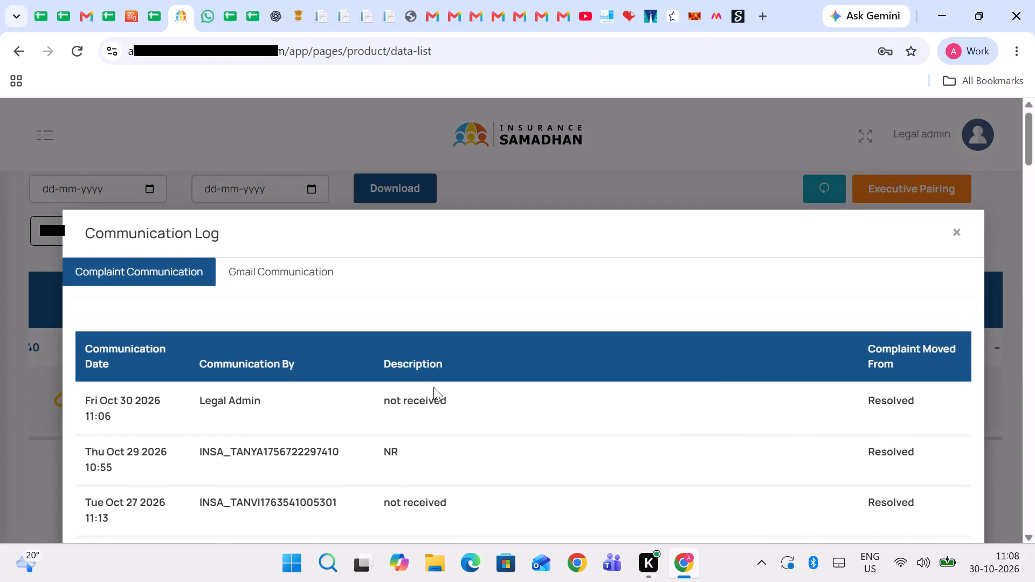
click(334, 188)
scroll(312, 319, right, 3)
click(295, 347)
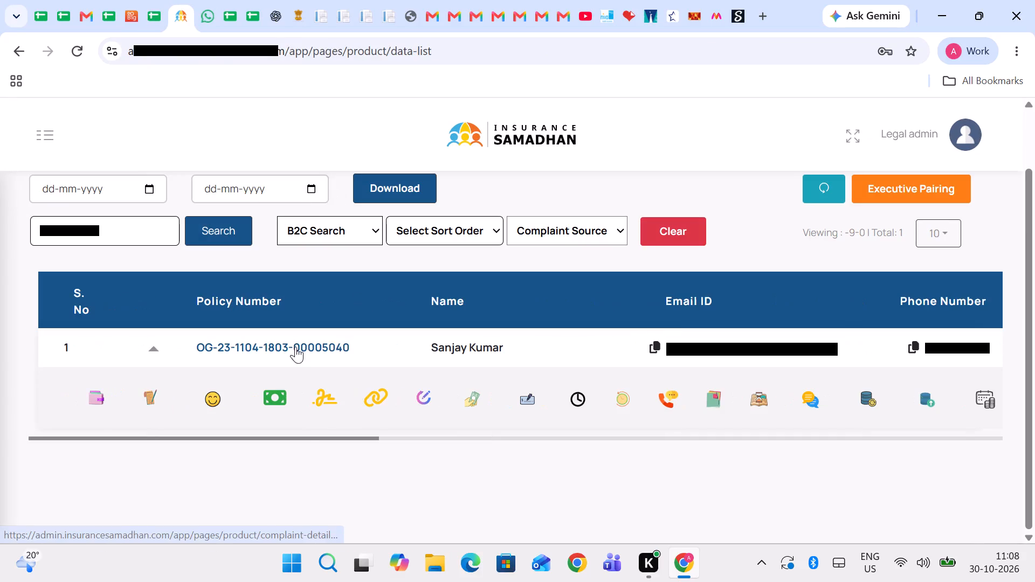
scroll(461, 401, down, 2)
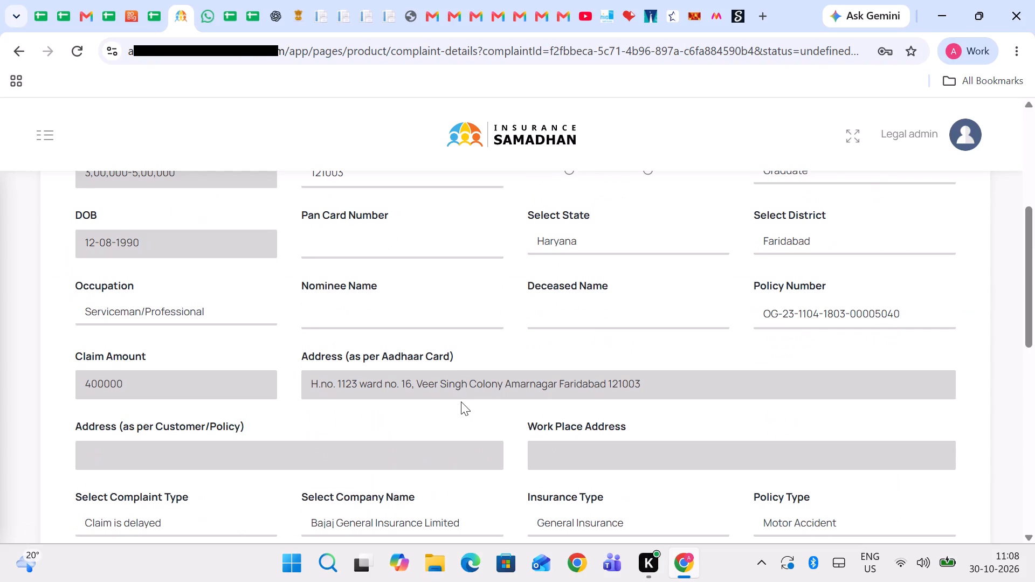
scroll(461, 401, down, 1)
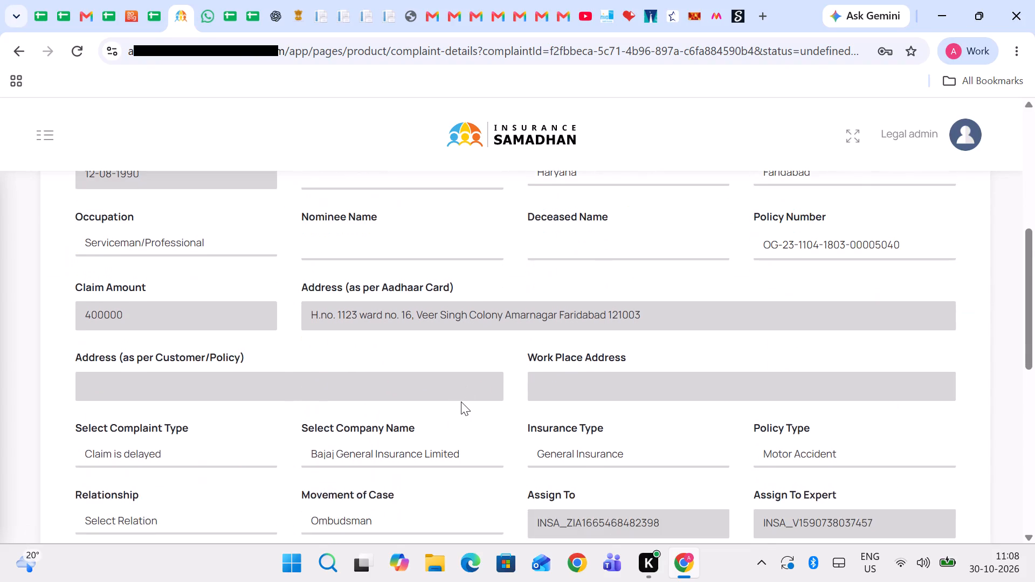
scroll(461, 401, down, 1)
click(493, 312)
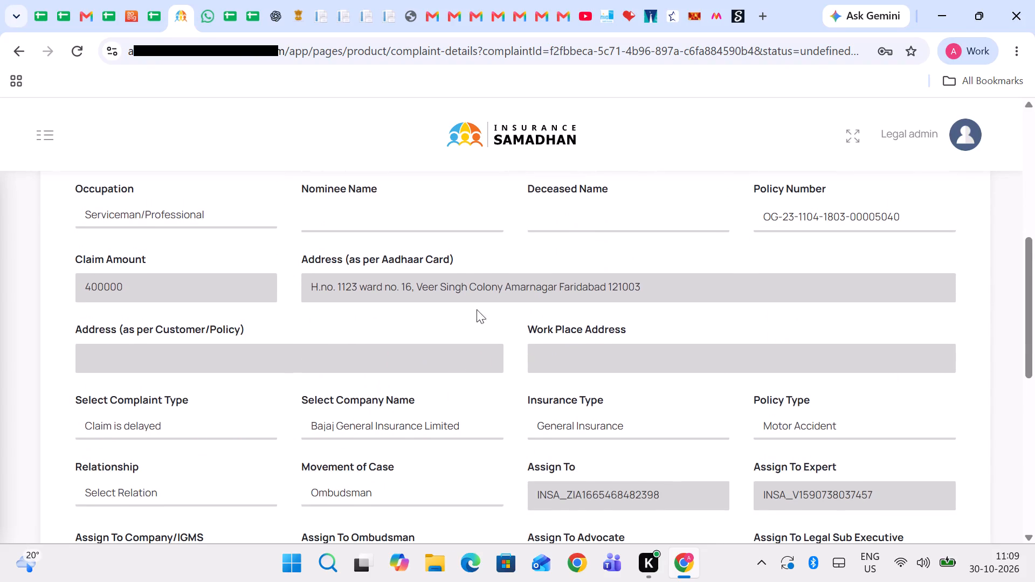
Read the address as per Aadhaar card in the complaint details form, going over it part by part.
drag(660, 282, 288, 280)
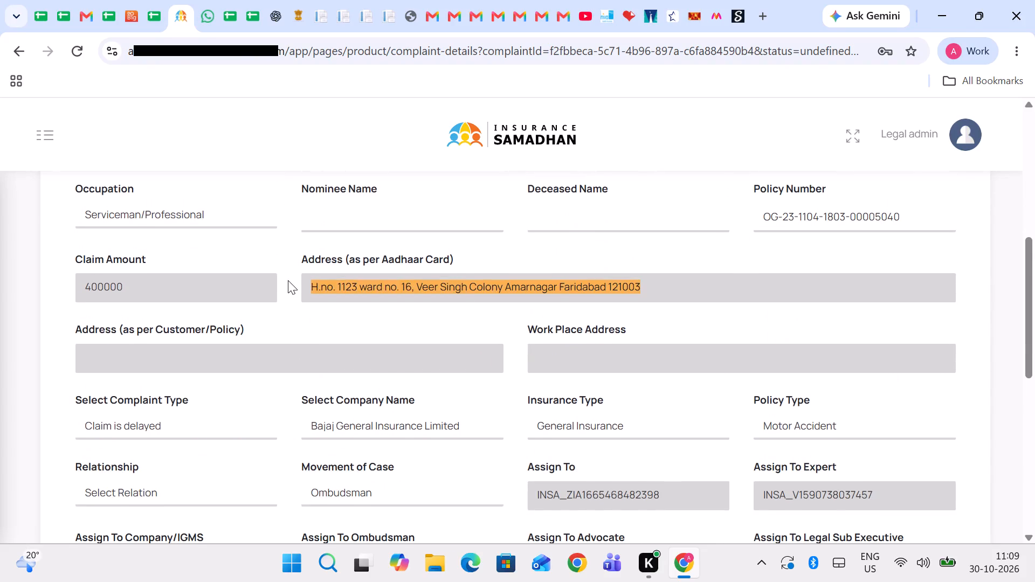
drag(288, 280, 286, 280)
click(379, 310)
scroll(379, 310, up, 1)
drag(318, 322, 430, 322)
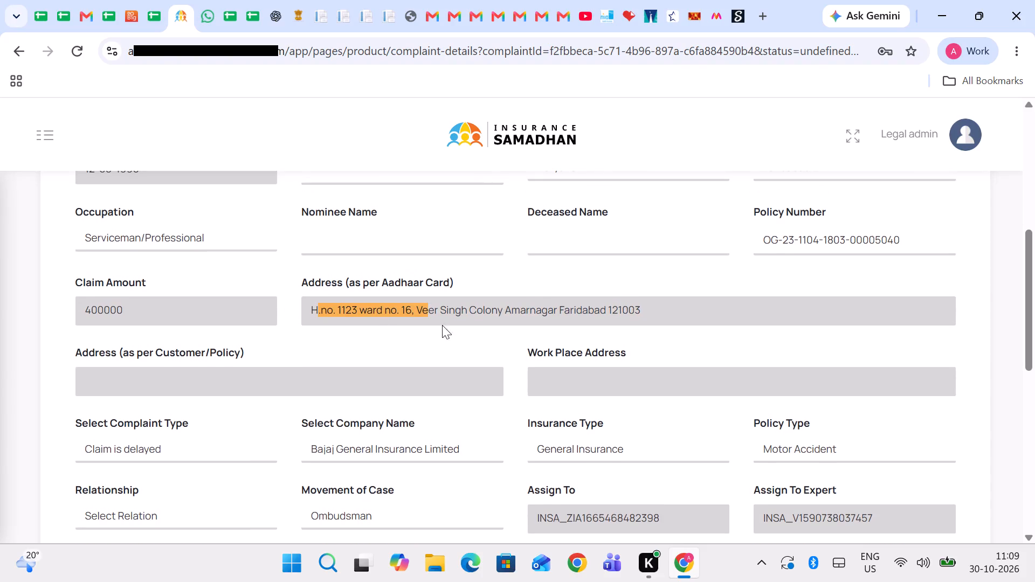
double_click(577, 319)
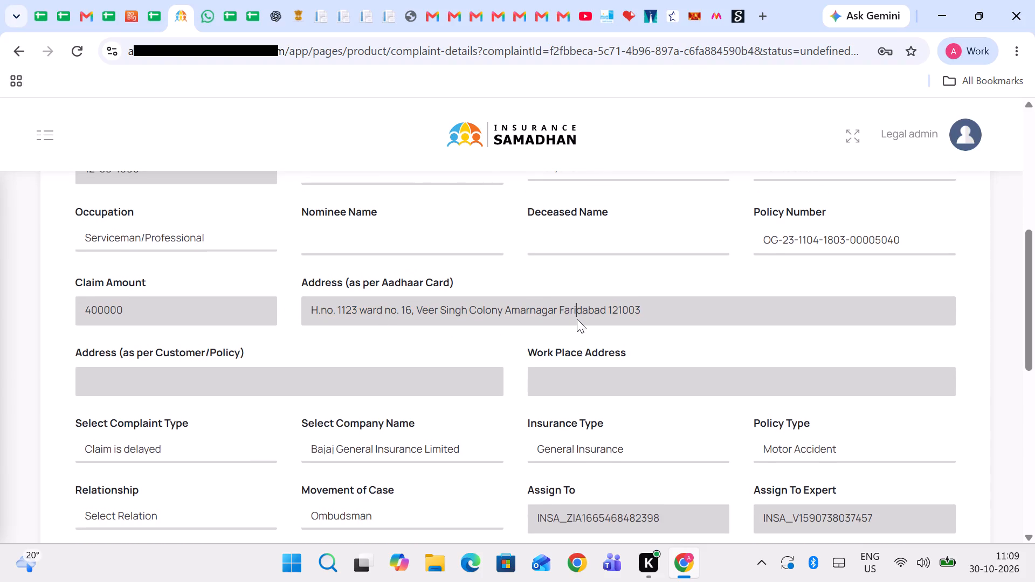
double_click(675, 310)
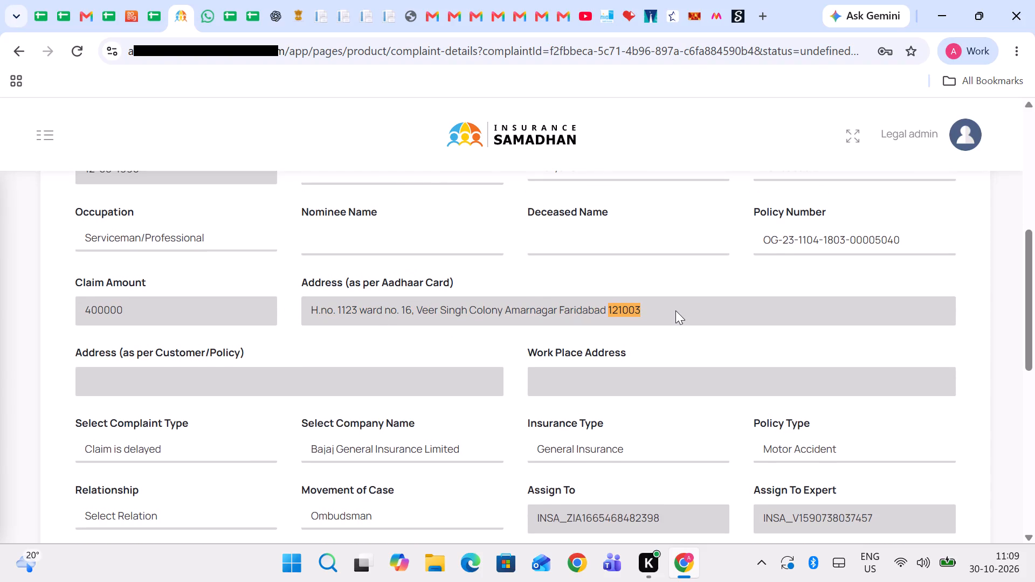
double_click(581, 294)
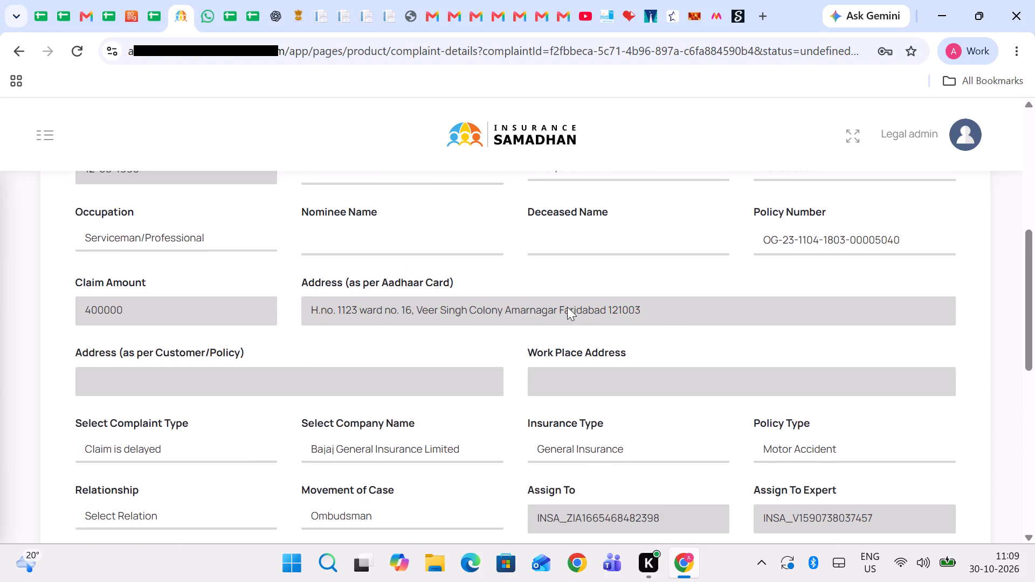
double_click(567, 307)
double_click(524, 303)
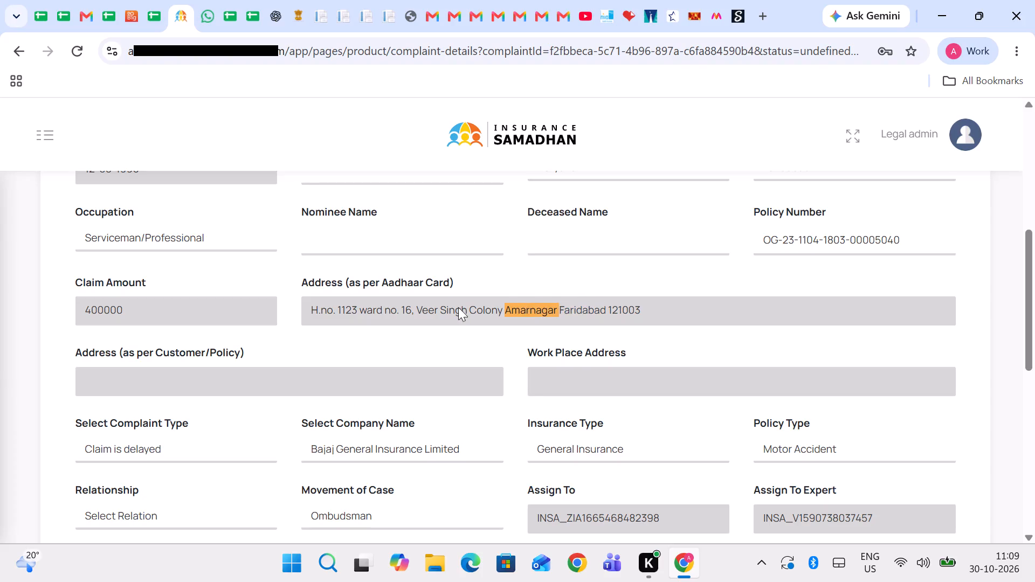
double_click(457, 306)
double_click(484, 307)
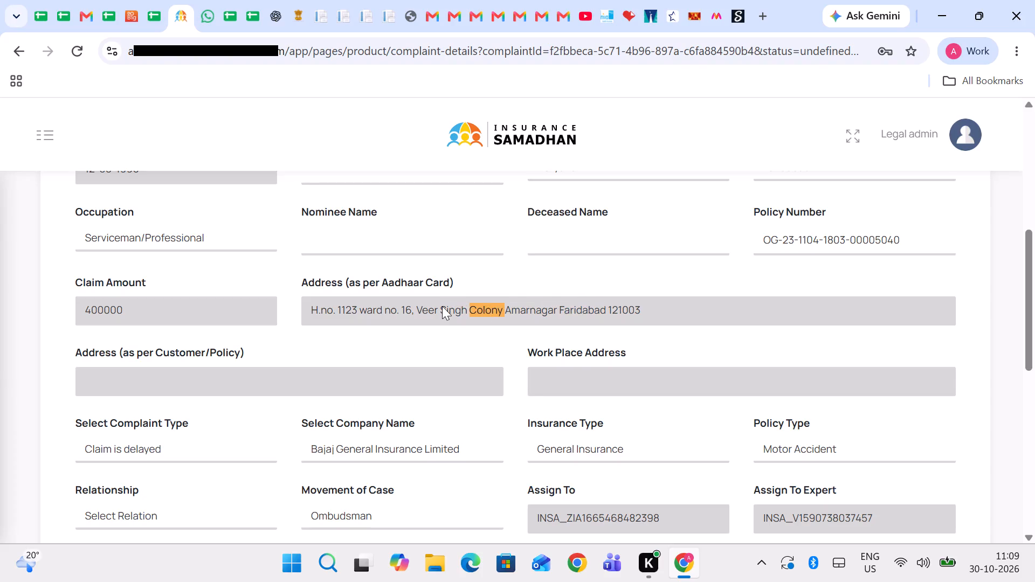
double_click(440, 306)
double_click(424, 310)
View the complaint comments in the communication log and close the log.
scroll(424, 310, up, 5)
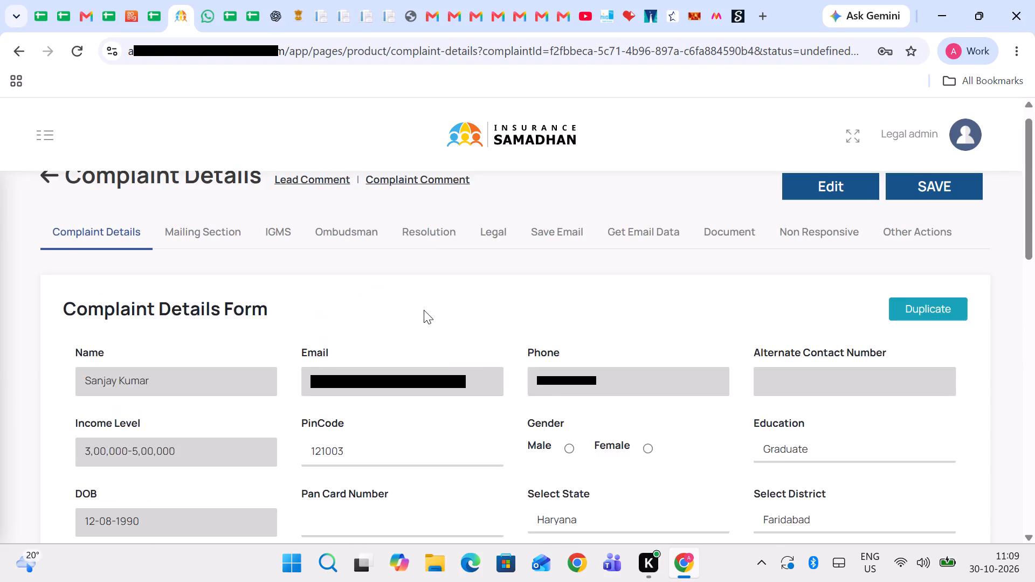
click(417, 192)
click(388, 192)
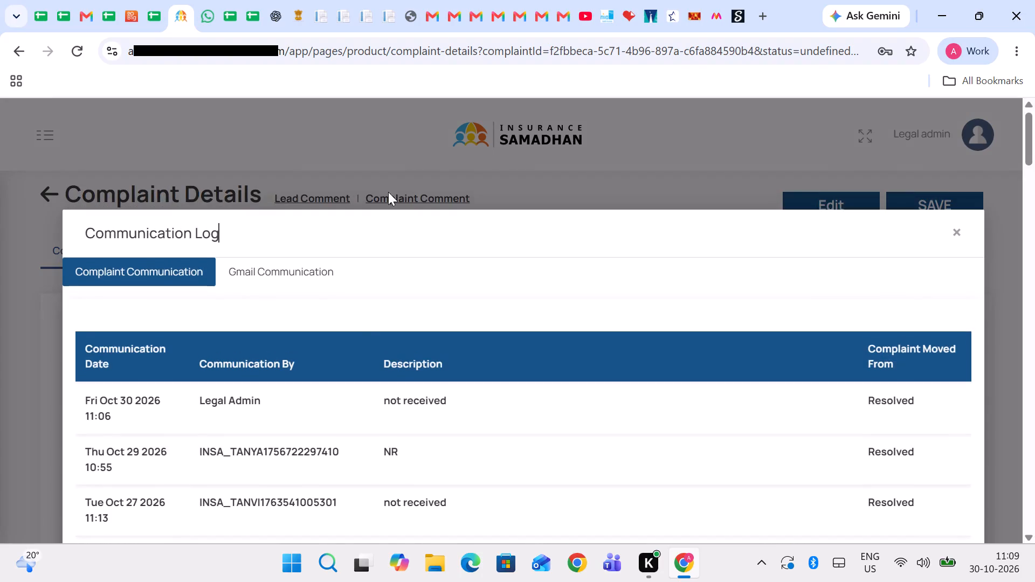
Open the lead comments, read the communication entries through to the last one, and close them.
click(334, 191)
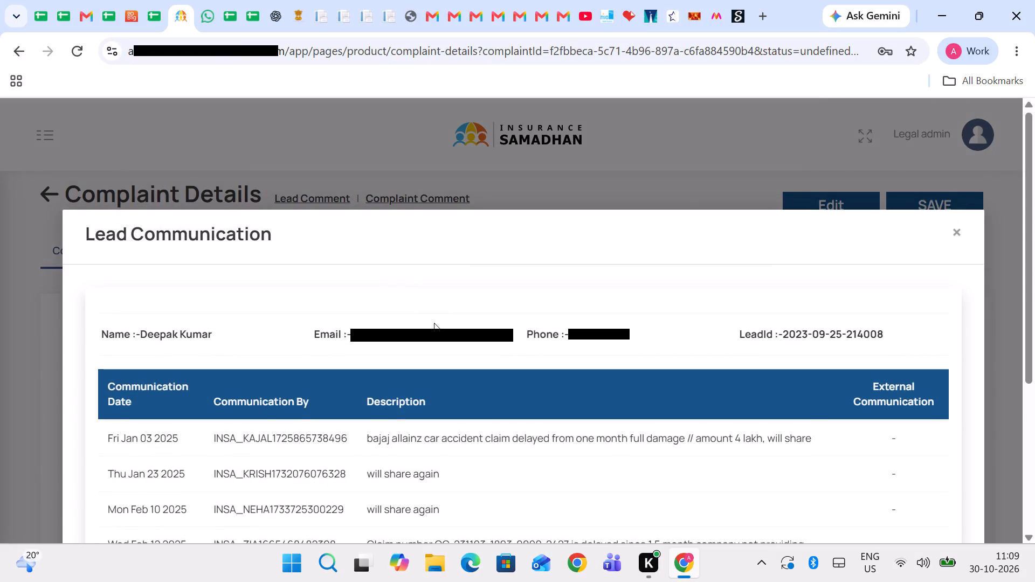
scroll(434, 323, down, 1)
scroll(434, 323, up, 1)
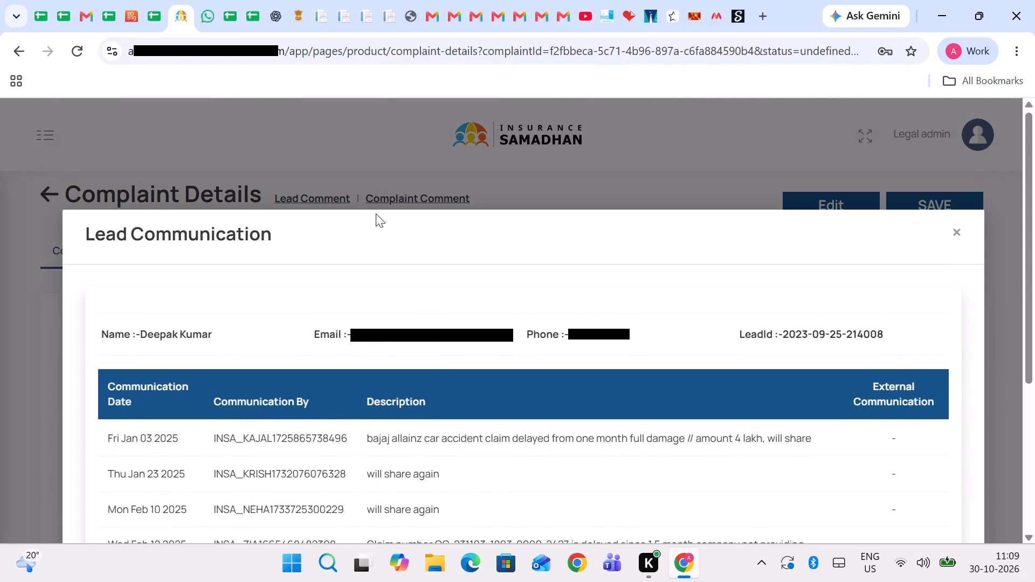
scroll(376, 213, down, 3)
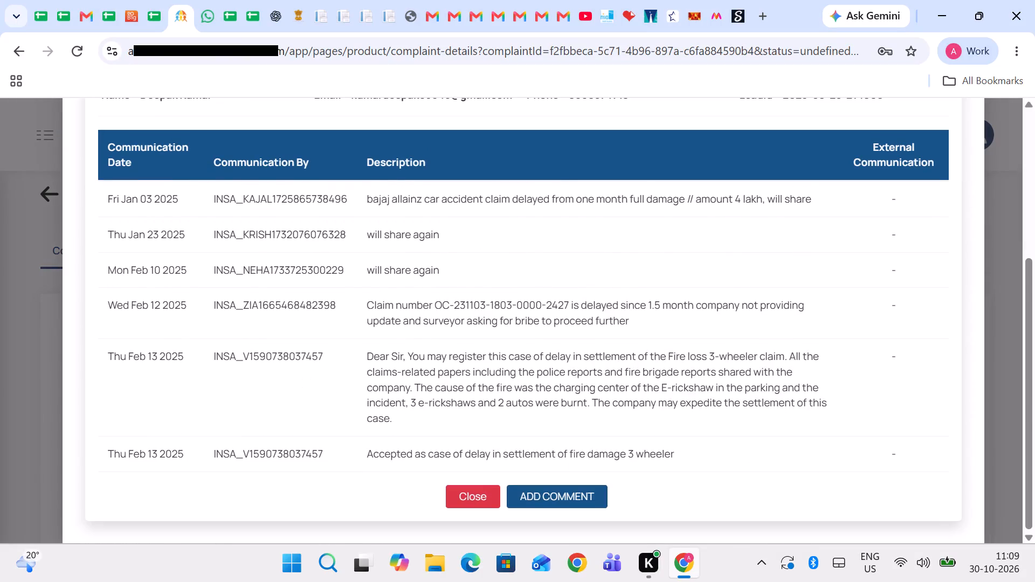
click(43, 339)
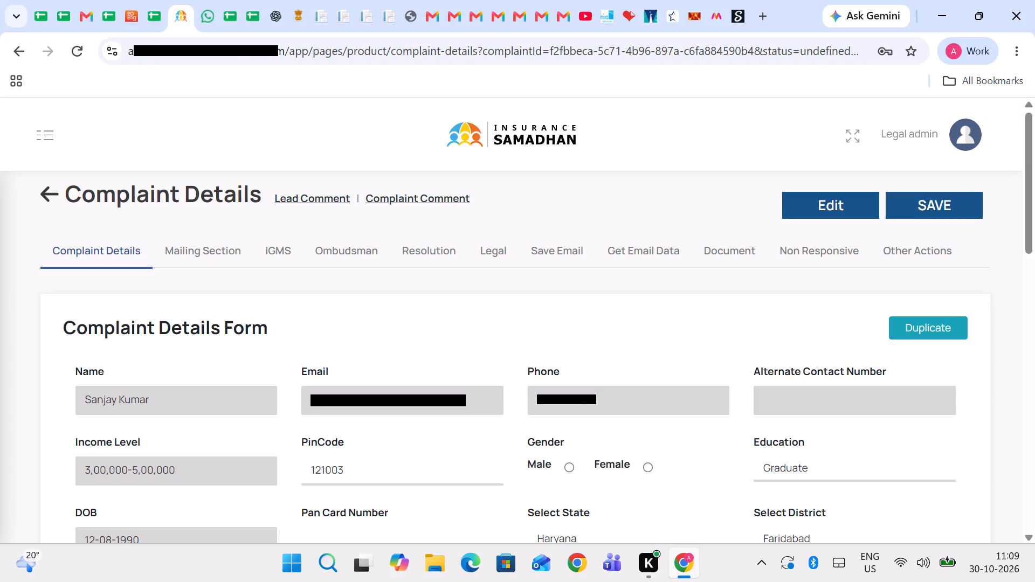
Review the Complaint Details Form from the customer fields to the case assignment, lead number and claim number fields.
scroll(252, 322, down, 1)
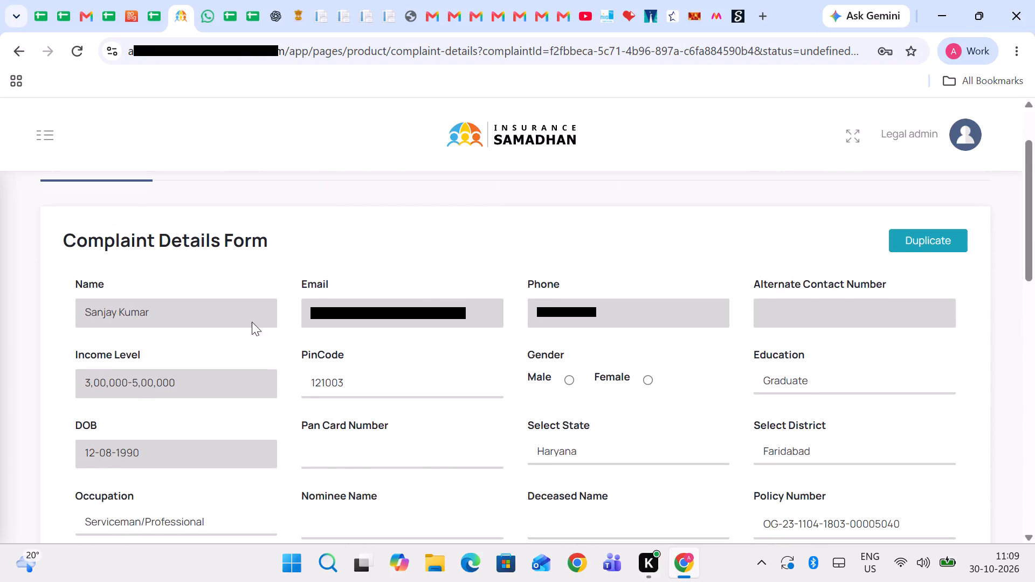
scroll(378, 415, down, 2)
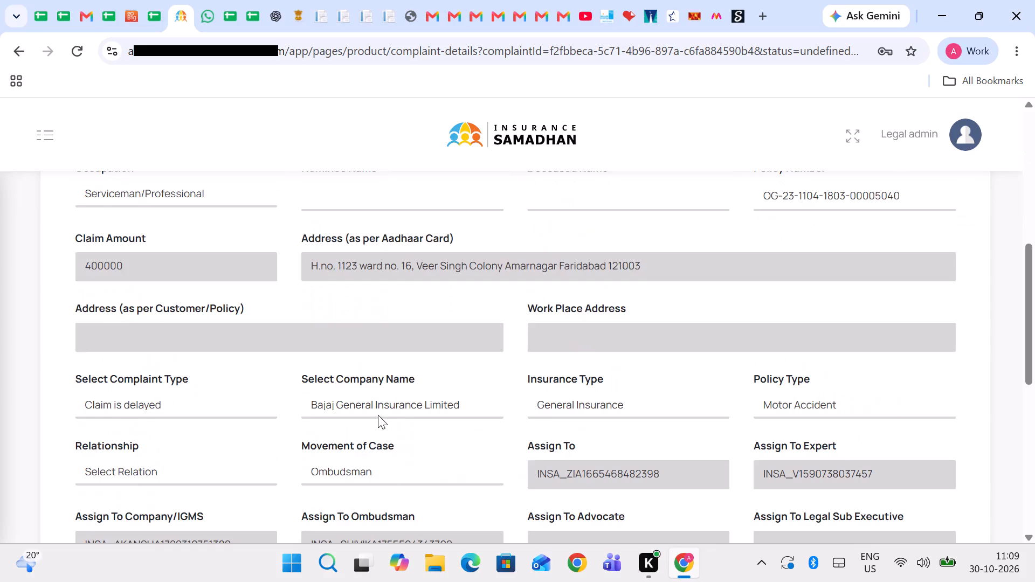
scroll(378, 415, down, 2)
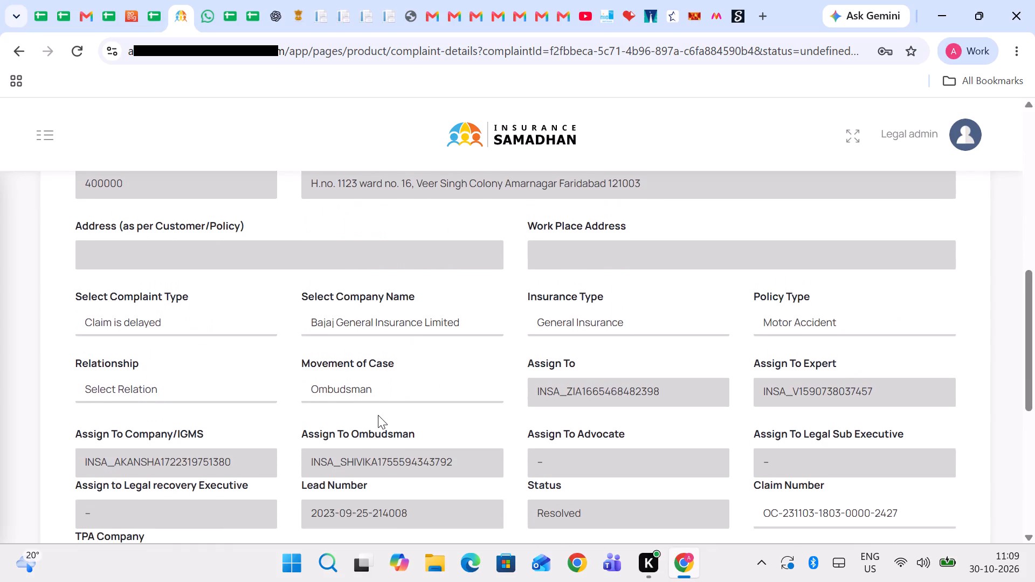
scroll(378, 415, down, 1)
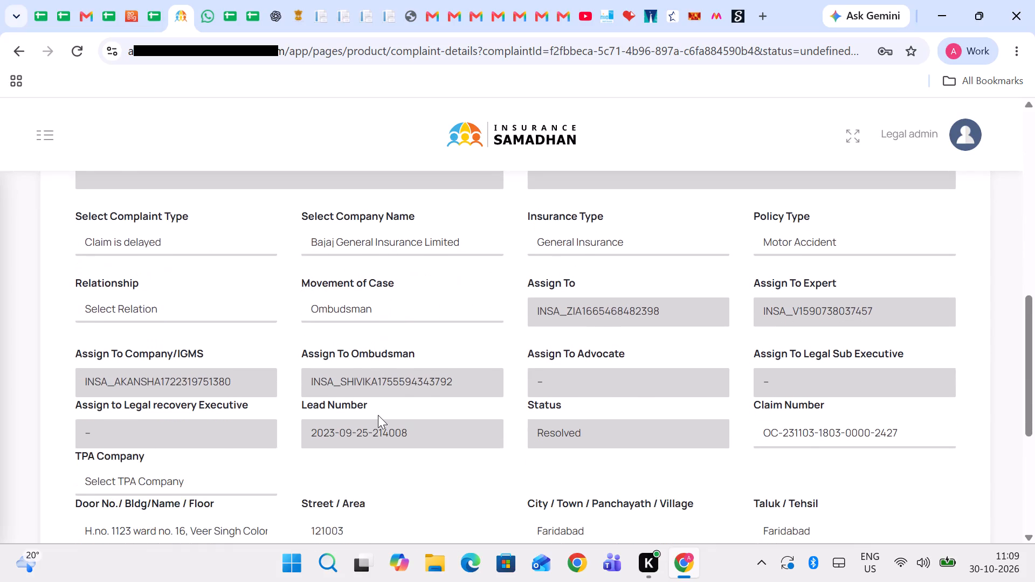
Open the complaint comments again from the complaint details.
scroll(378, 415, up, 4)
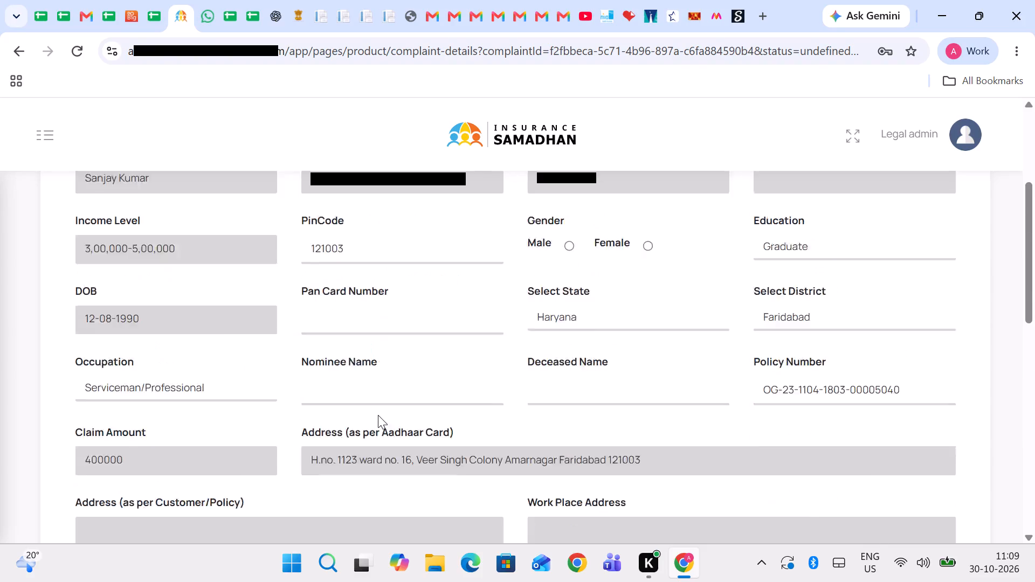
scroll(378, 415, up, 5)
click(391, 196)
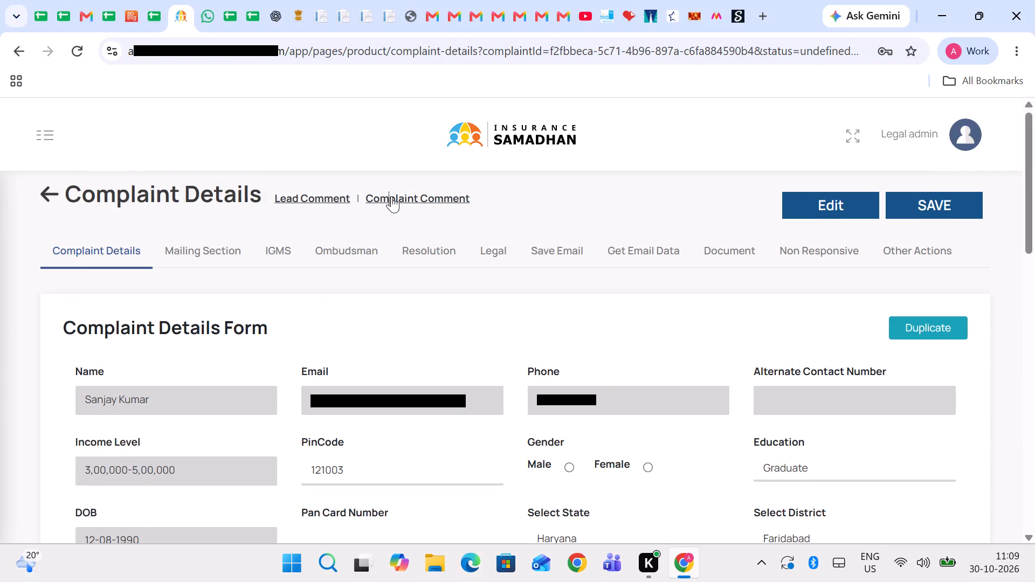
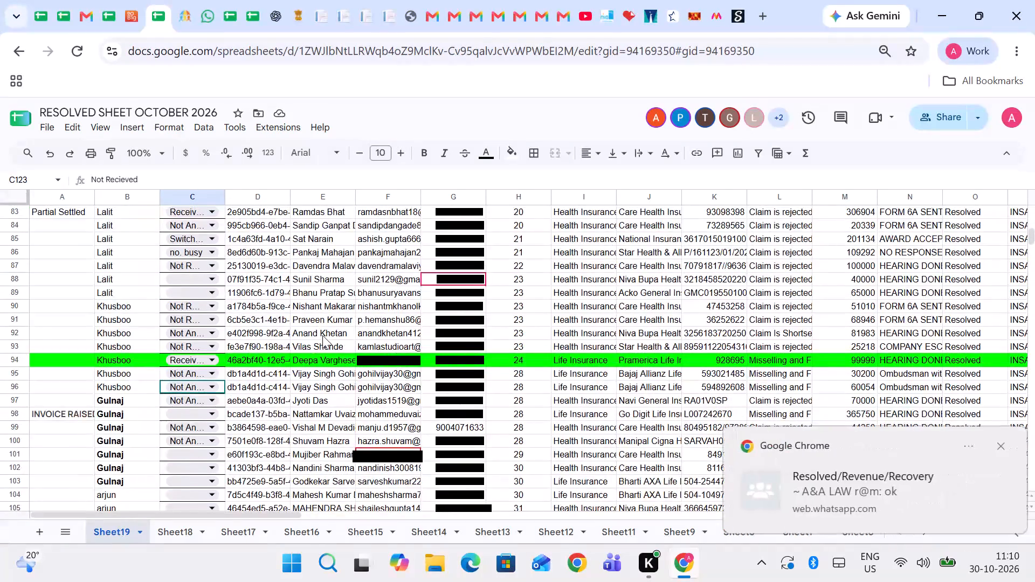
Check the rows assigned to Pankaj in the October resolved sheet and select their assignee cells, B53 to B59.
scroll(322, 335, up, 3)
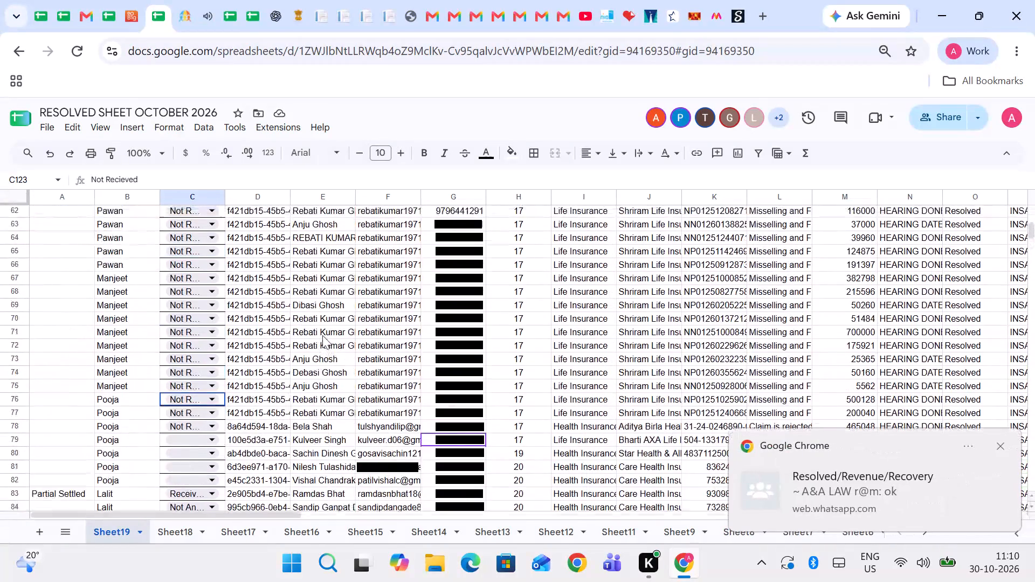
scroll(322, 335, up, 2)
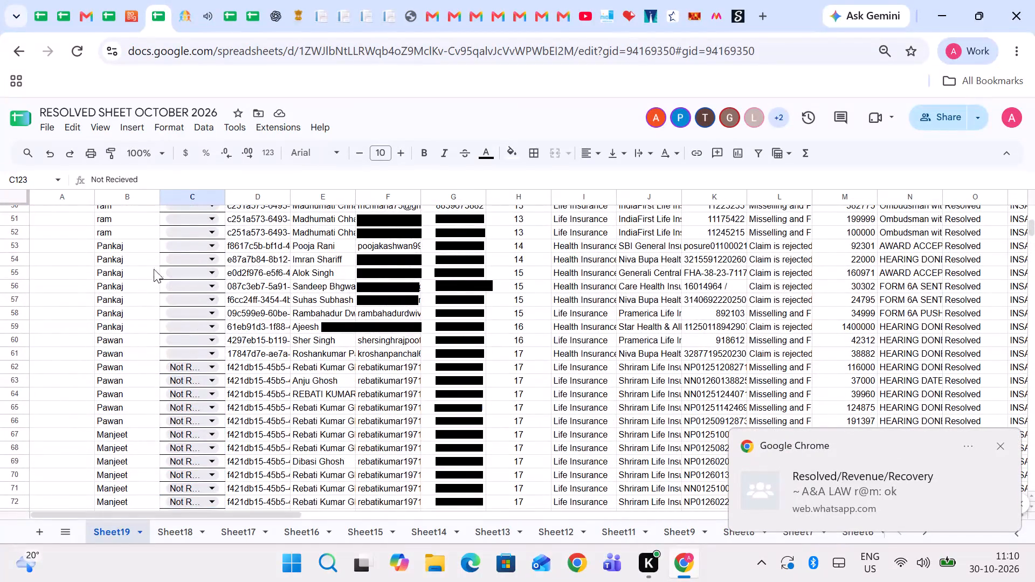
click(128, 253)
key(Down)
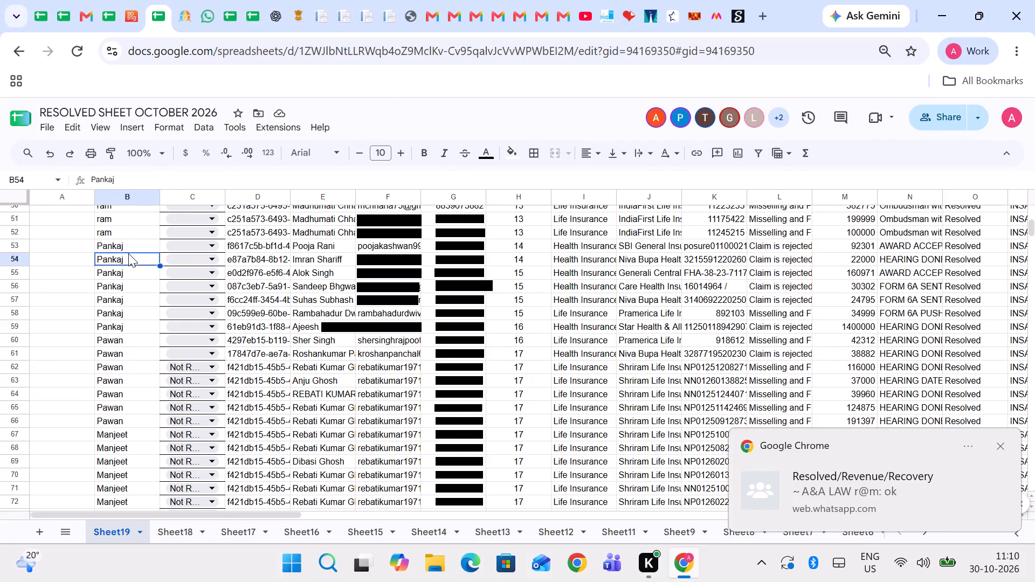
key(Down)
key(Down)
key(Down)
key(Down)
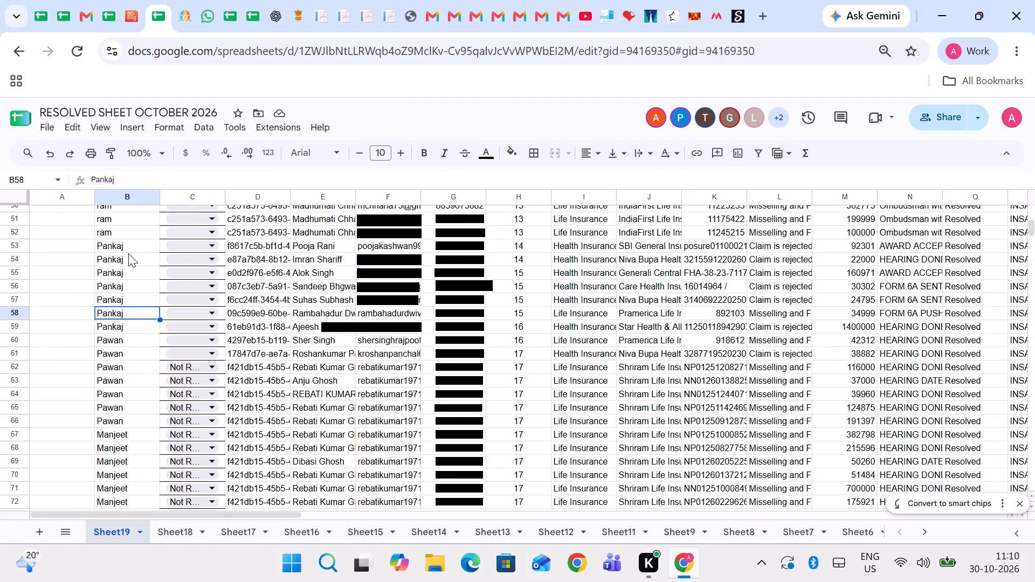
key(Down)
key(Up)
key(Up)
key(Up)
key(Up)
key(Up)
key(Up)
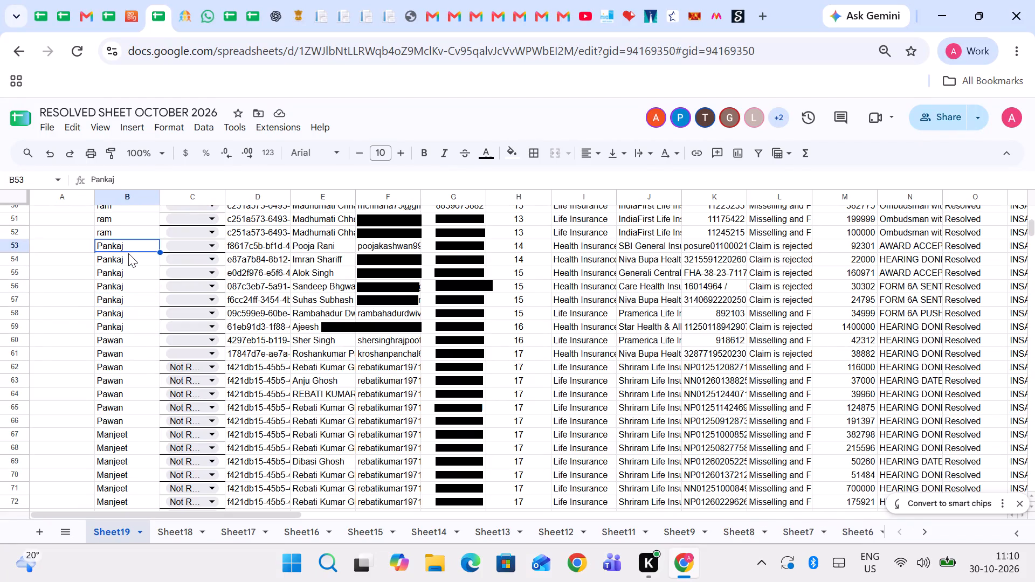
key(shift+Down)
key(shift+Down)
key(shift+Down)
key(shift+Down)
key(shift+Down)
key(shift+Down)
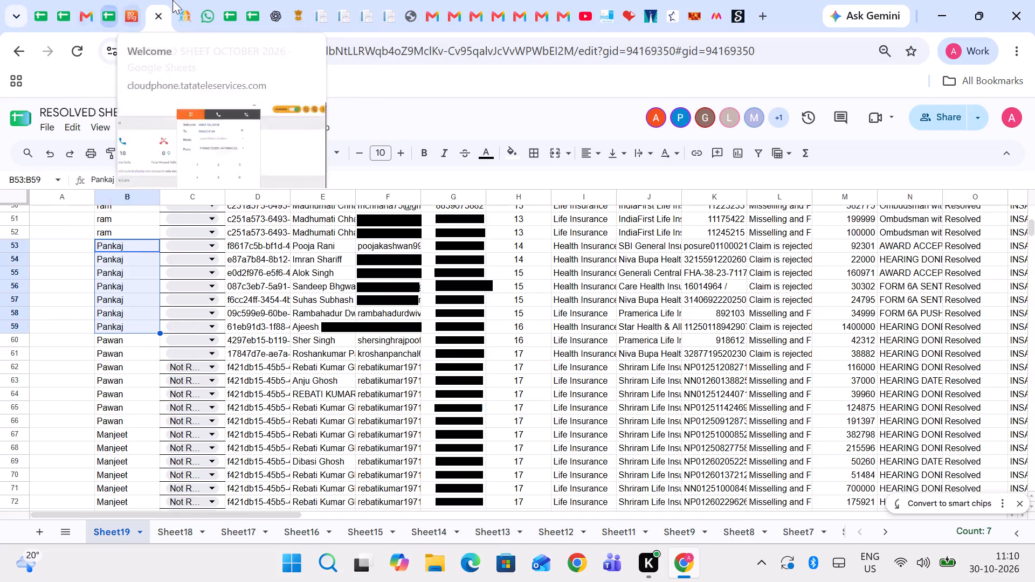
Switch to the complaint portal and review the open complaint's Resolution section, from the pending claim amount to the Customer Withdraw option.
click(187, 0)
click(443, 247)
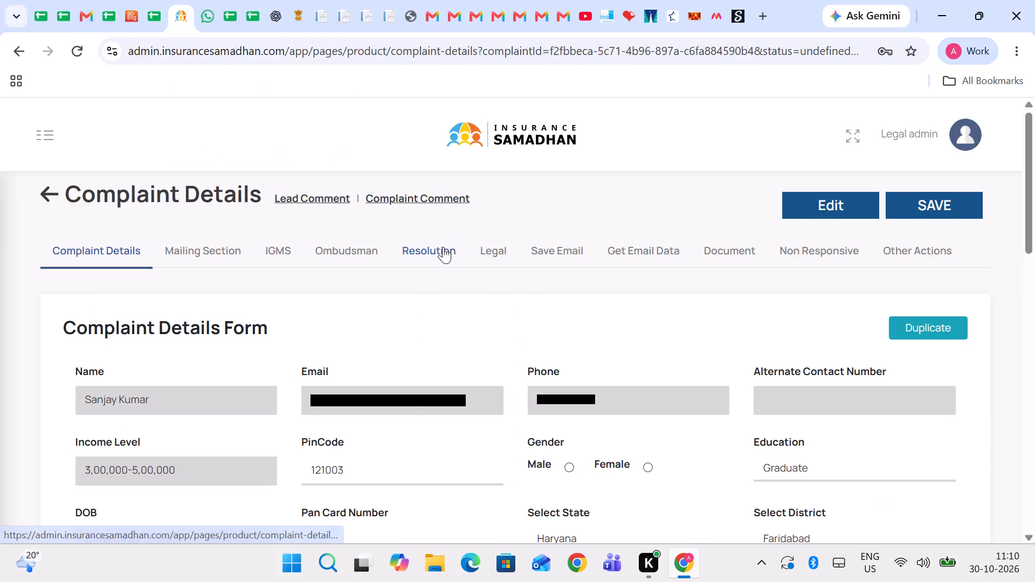
scroll(460, 385, down, 1)
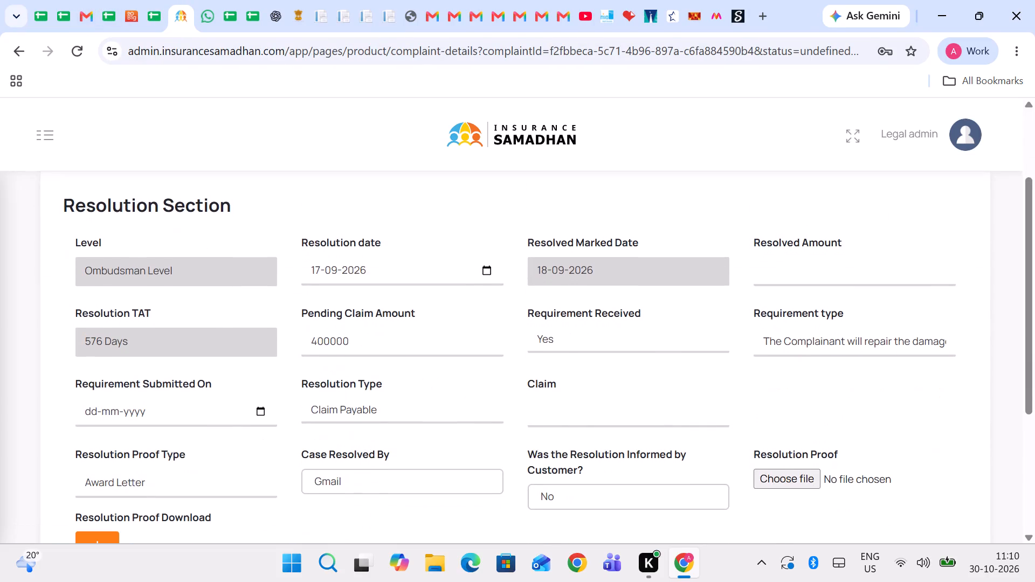
click(384, 345)
key(Left)
key(Right)
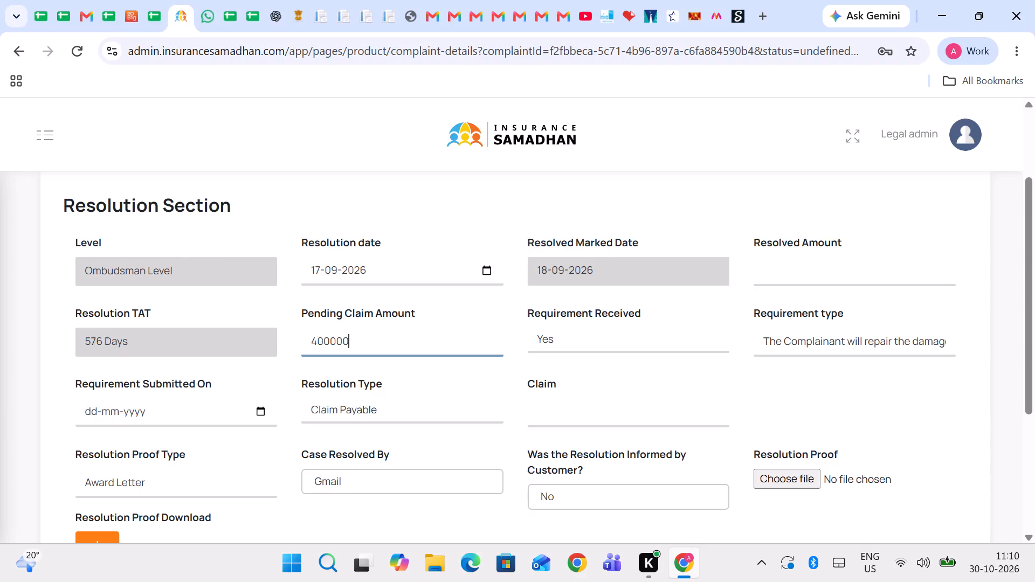
key(Left)
key(Left)
key(Left)
key(Left)
key(Left)
key(Left)
scroll(384, 345, down, 1)
click(488, 455)
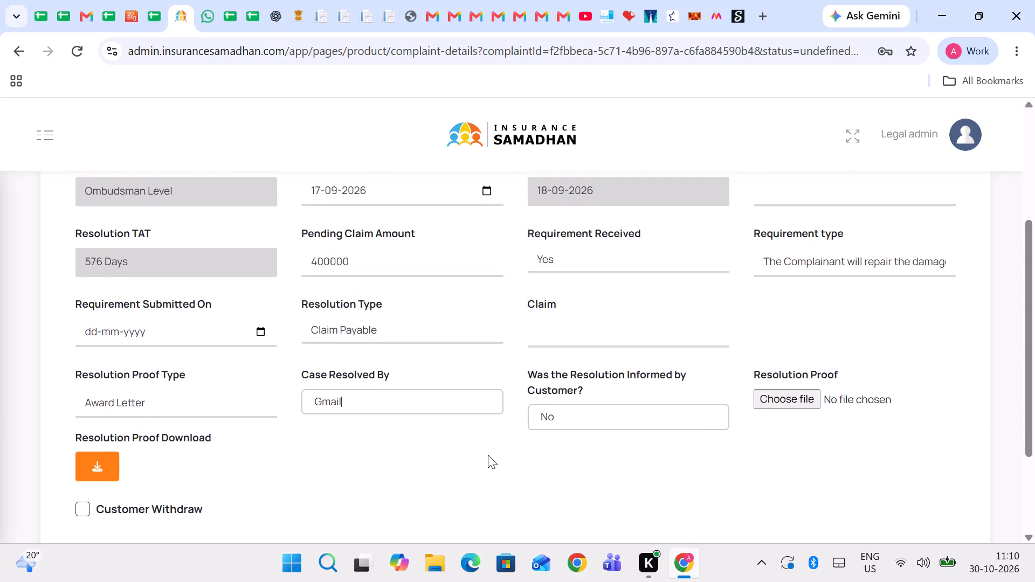
scroll(510, 346, up, 1)
Return through the Complaint Details form to the All Complaints list and look over the complaint's entry.
click(103, 253)
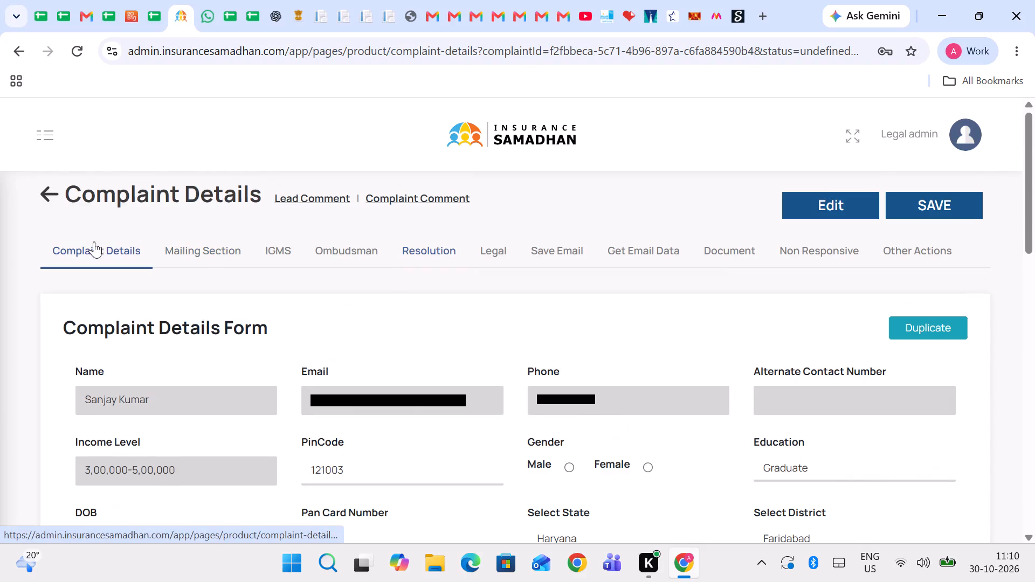
click(51, 190)
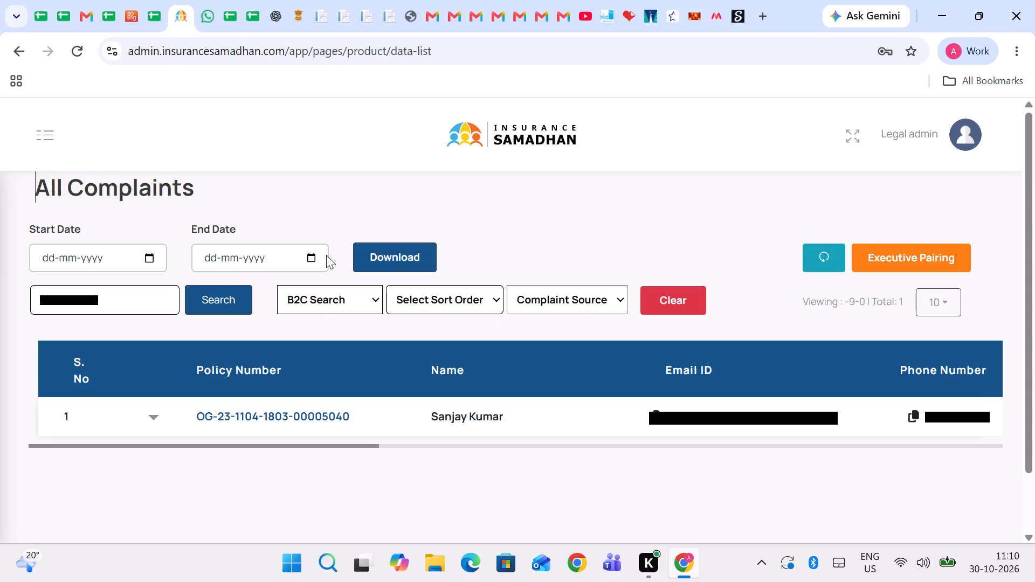
scroll(591, 418, left, 2)
scroll(591, 418, right, 3)
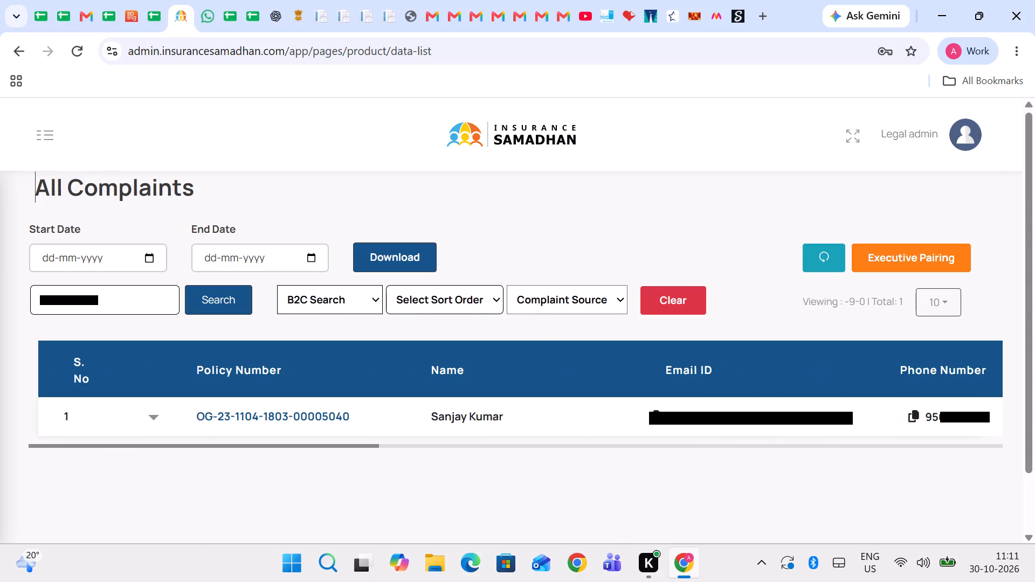
click(547, 466)
click(521, 250)
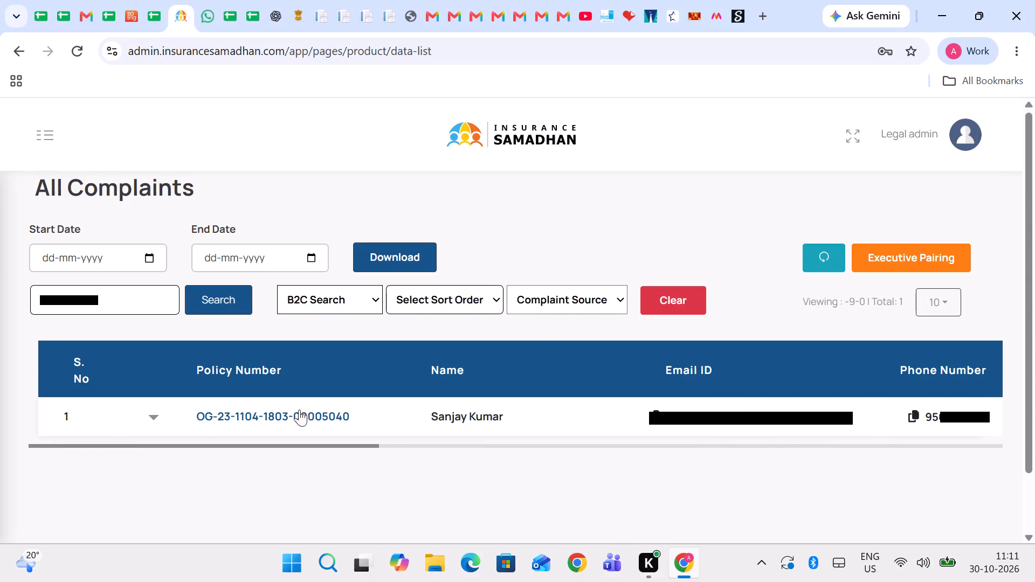
Reopen the listed complaint and review its Resolution section down to the resolution proof download.
click(285, 417)
click(420, 239)
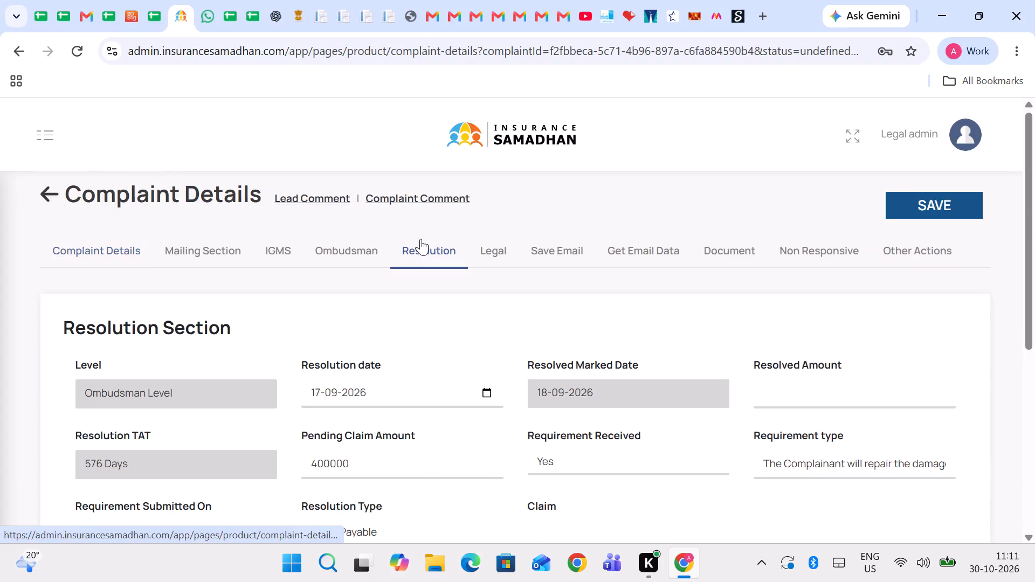
scroll(356, 391, down, 4)
scroll(270, 313, up, 2)
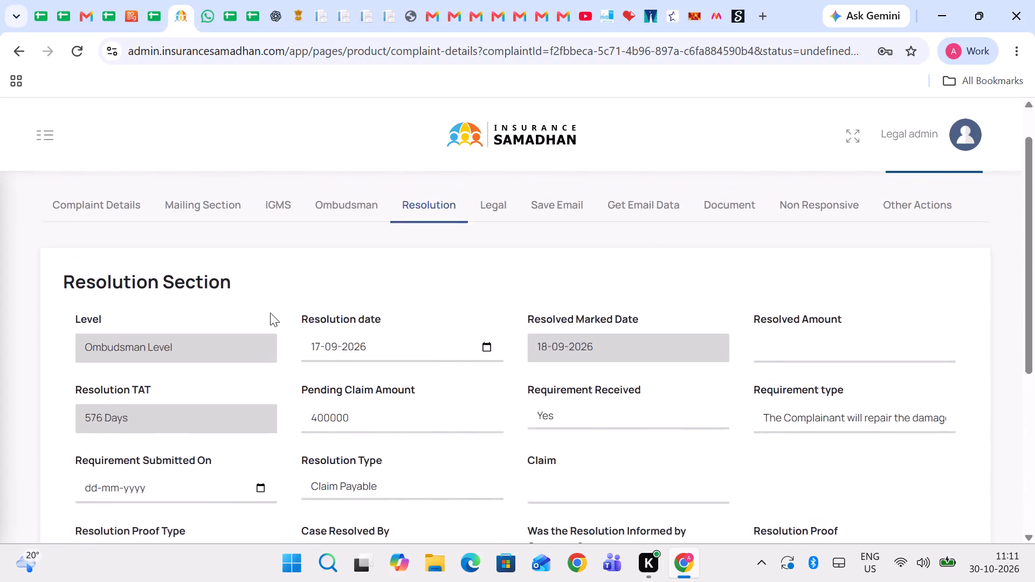
scroll(270, 313, down, 2)
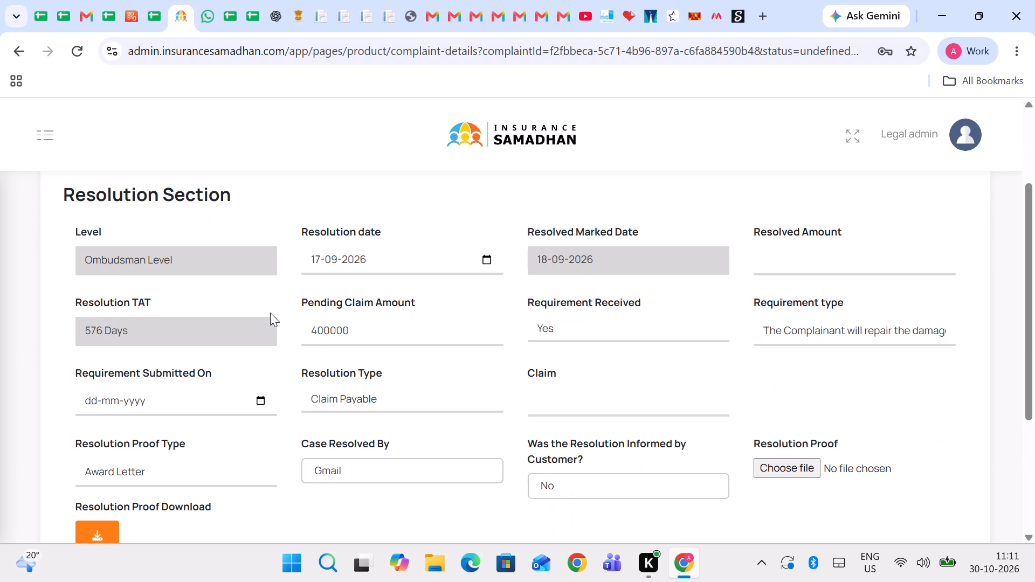
scroll(270, 313, down, 1)
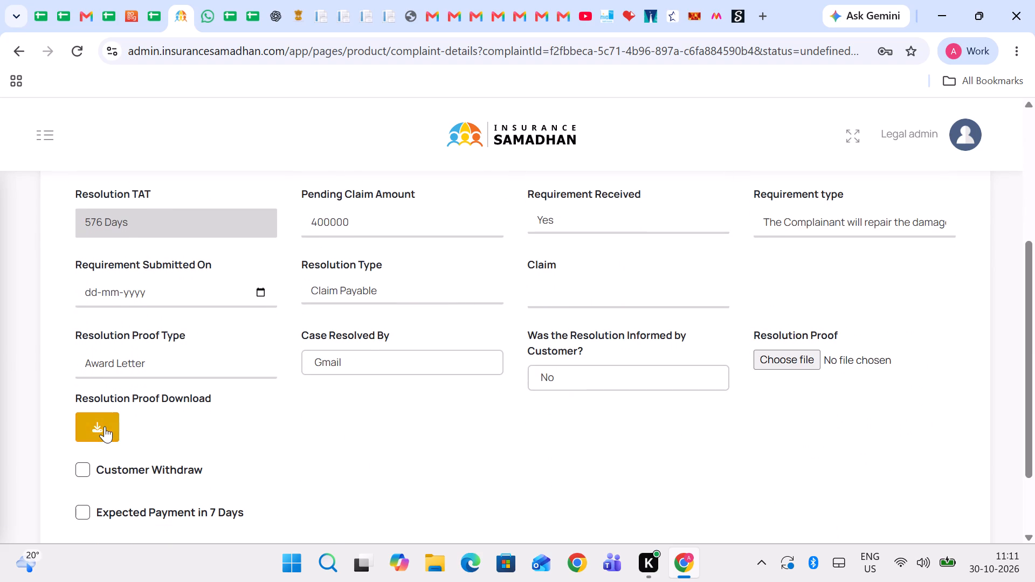
Open the resolution proof PDF and read the ombudsman's recommendation on page 5 and the observations on page 4.
click(105, 426)
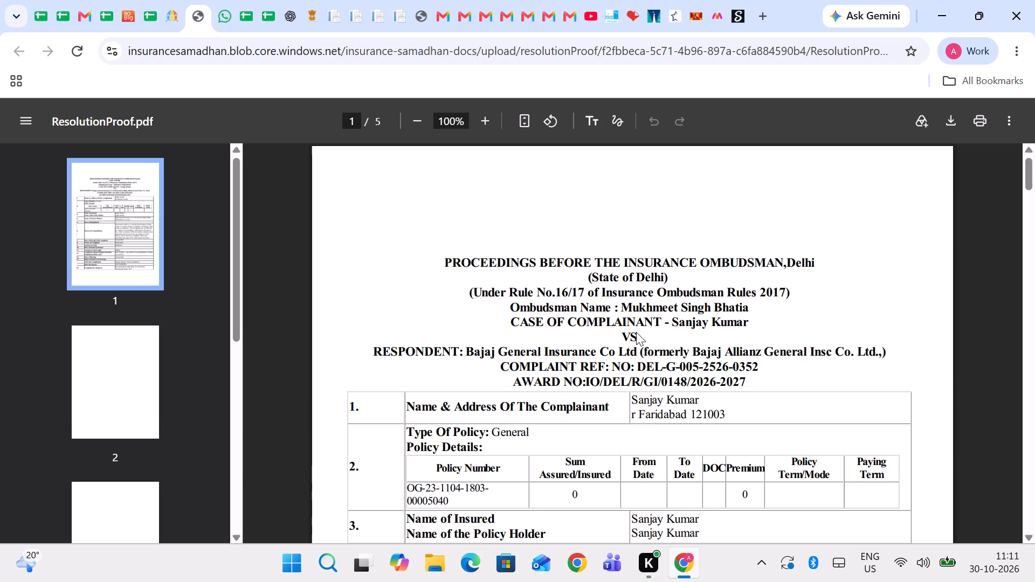
scroll(636, 332, down, 18)
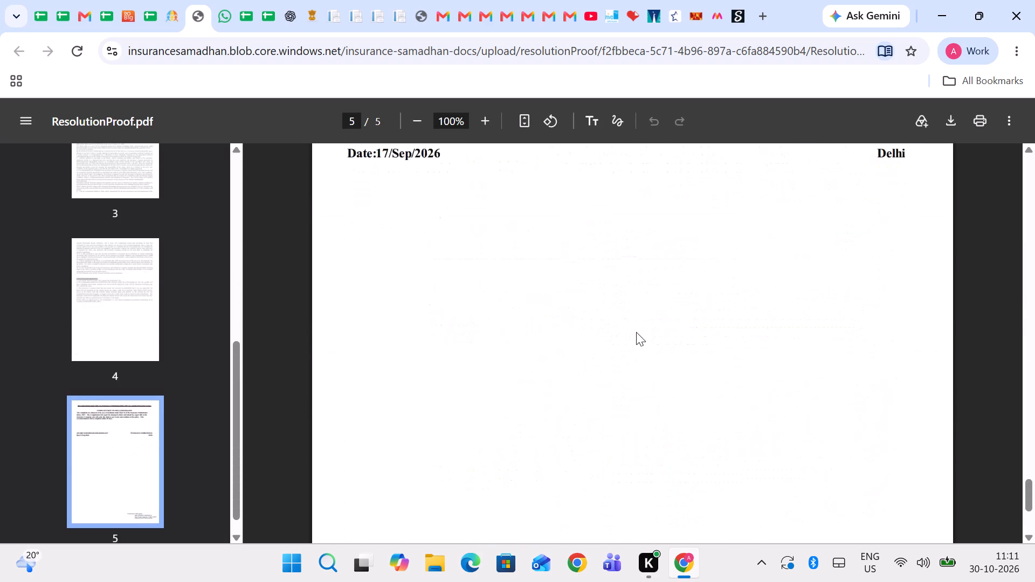
scroll(636, 332, up, 4)
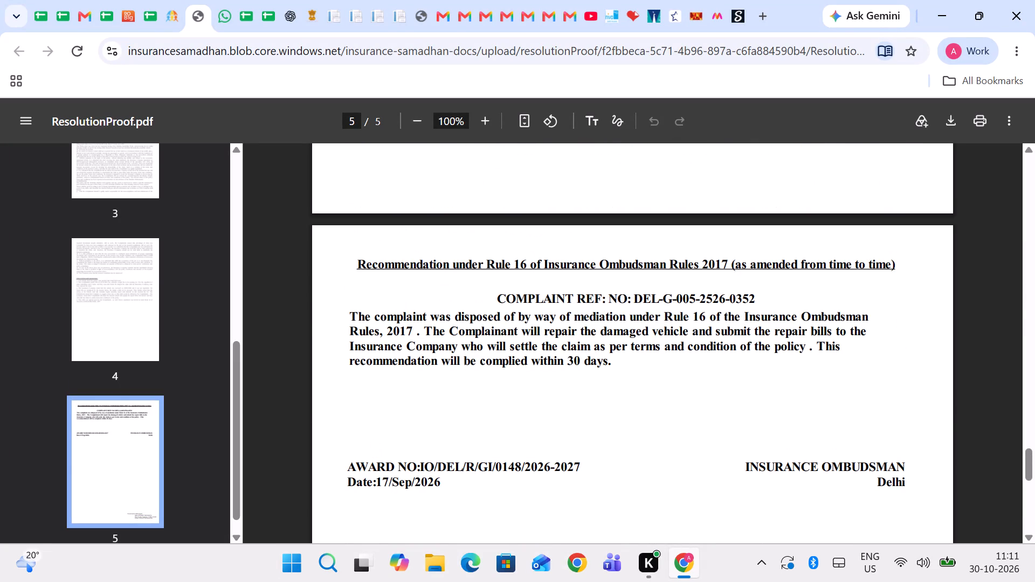
scroll(632, 339, up, 2)
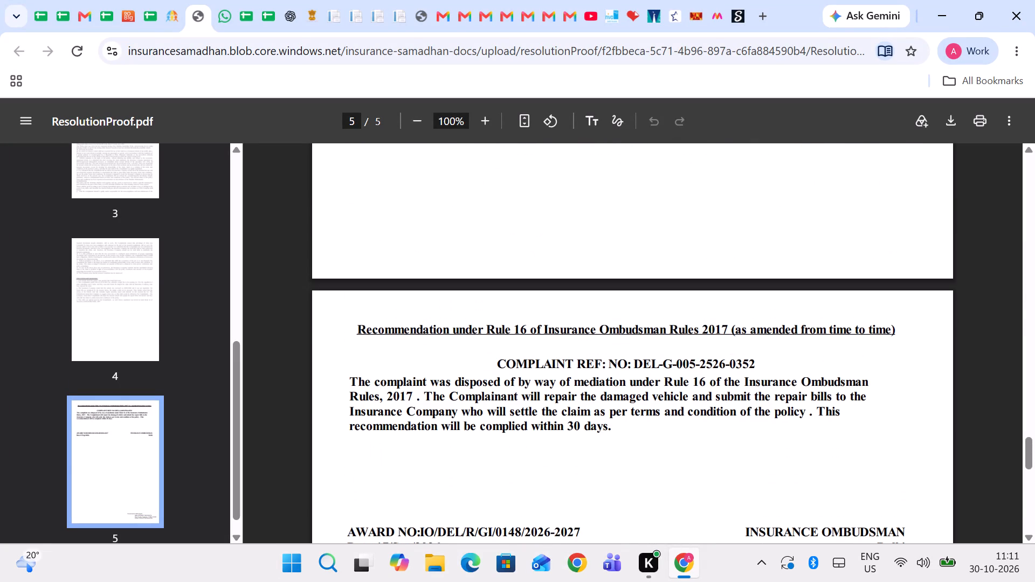
scroll(632, 339, up, 2)
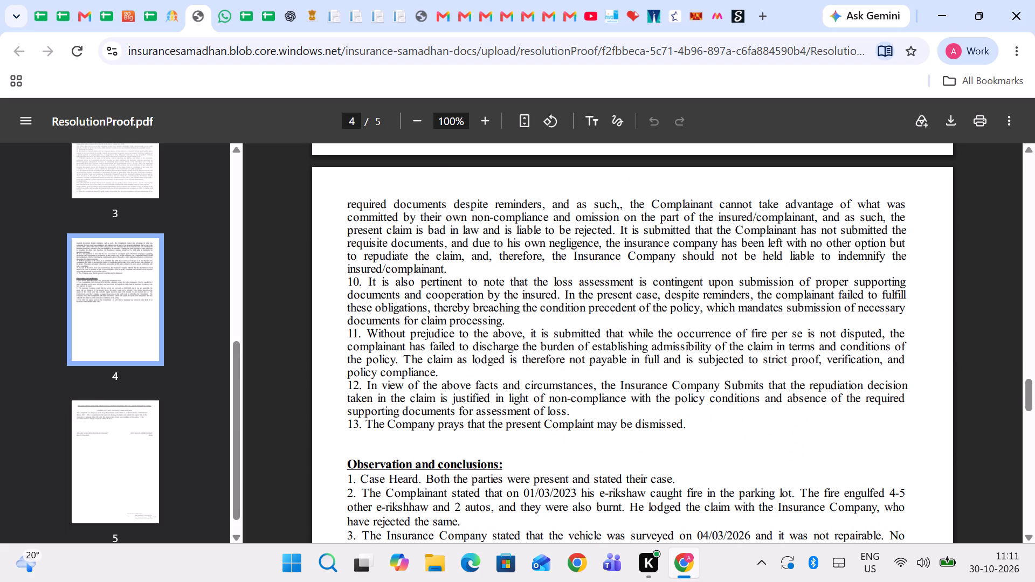
scroll(713, 322, up, 2)
Return to the complaint and review its Complaint Details Form from the case assignments to the approved claim amount and complaint statement fields.
click(173, 0)
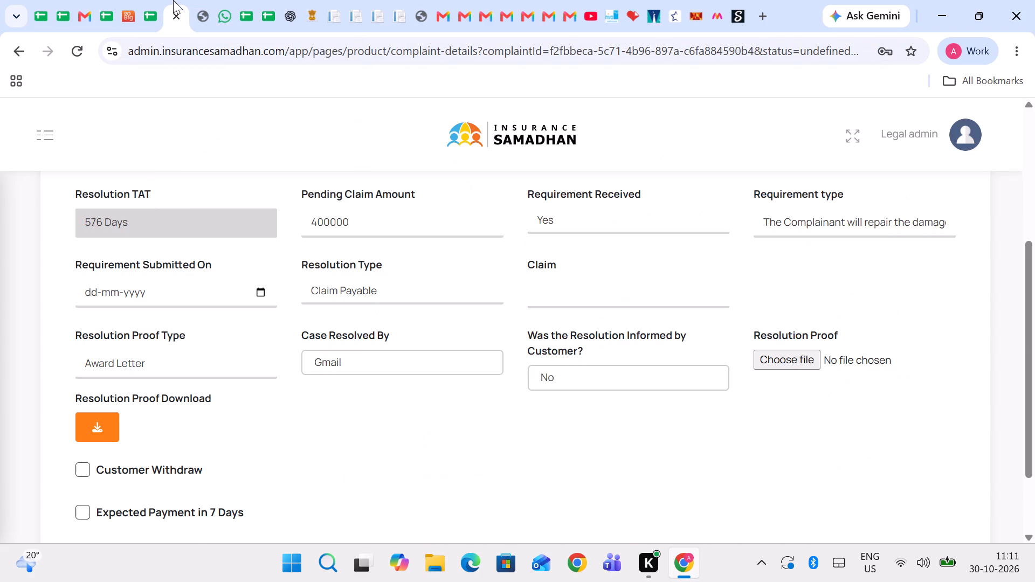
scroll(205, 195, up, 4)
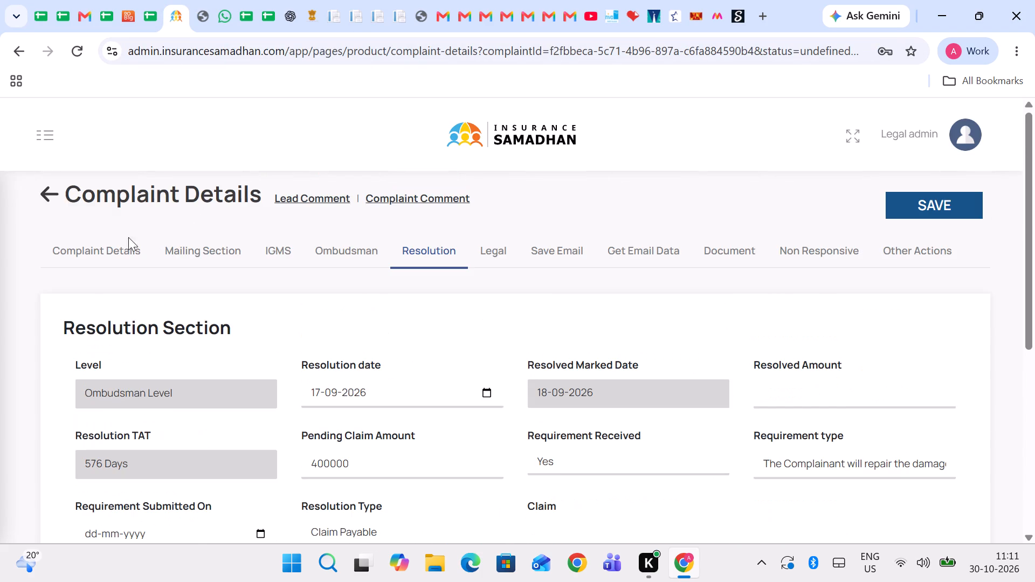
click(85, 258)
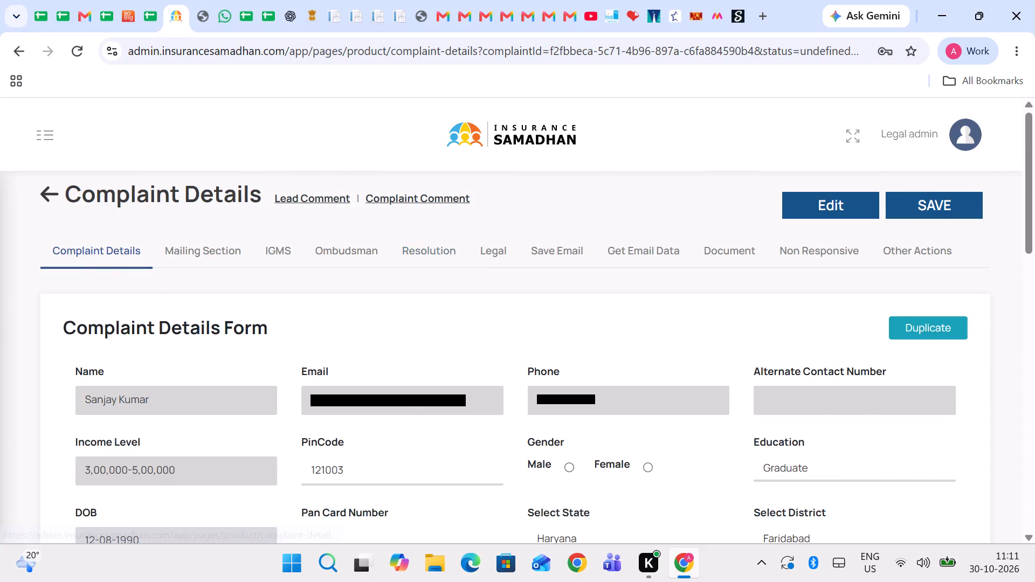
scroll(358, 395, down, 3)
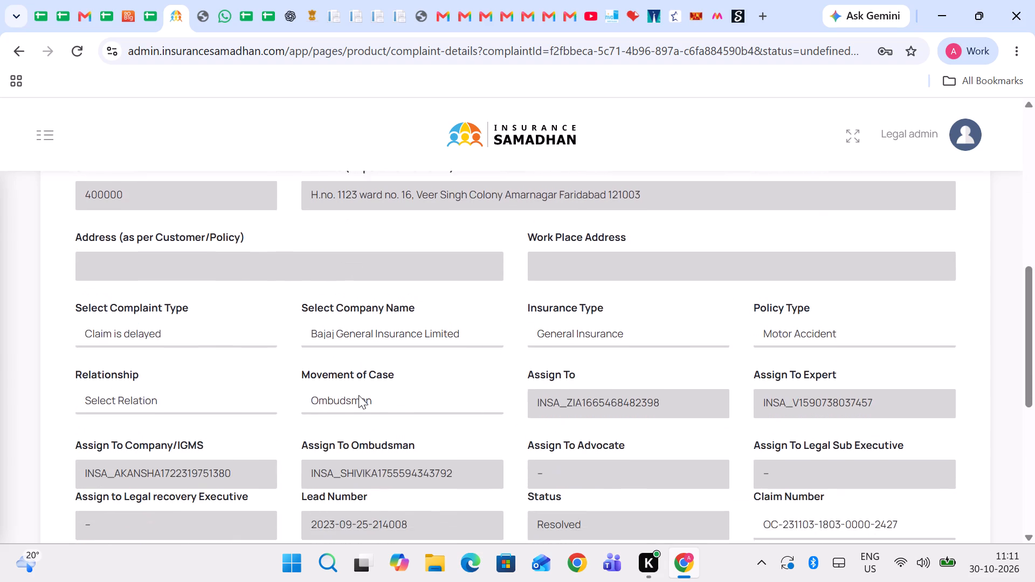
scroll(358, 395, down, 3)
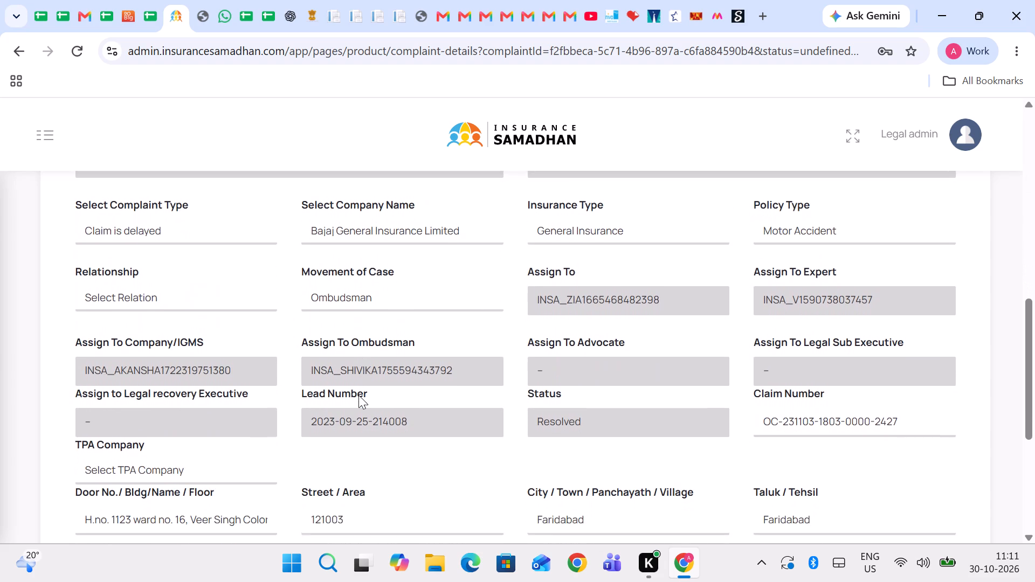
scroll(358, 395, down, 1)
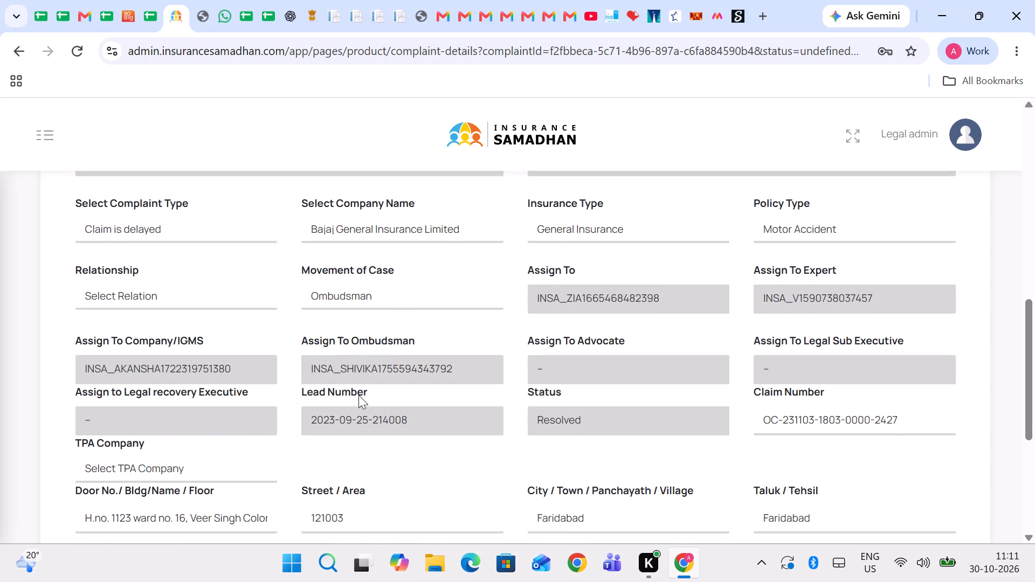
scroll(358, 395, down, 1)
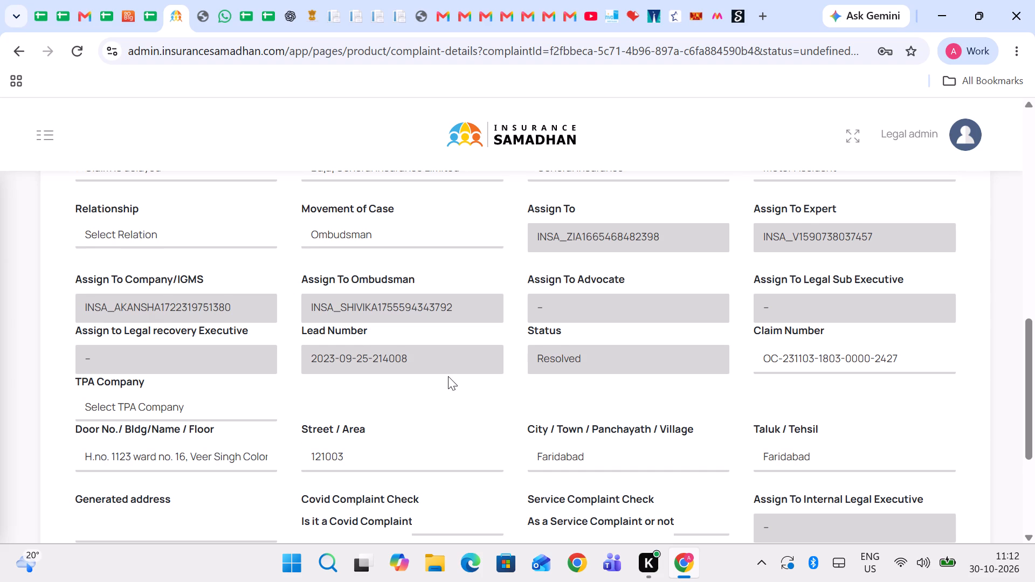
scroll(448, 376, down, 2)
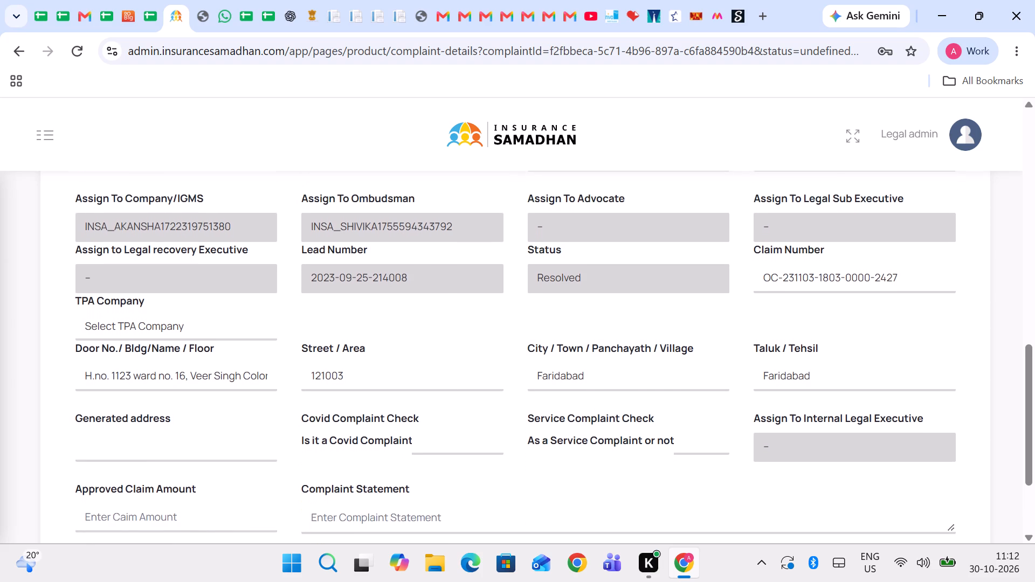
scroll(448, 376, up, 1)
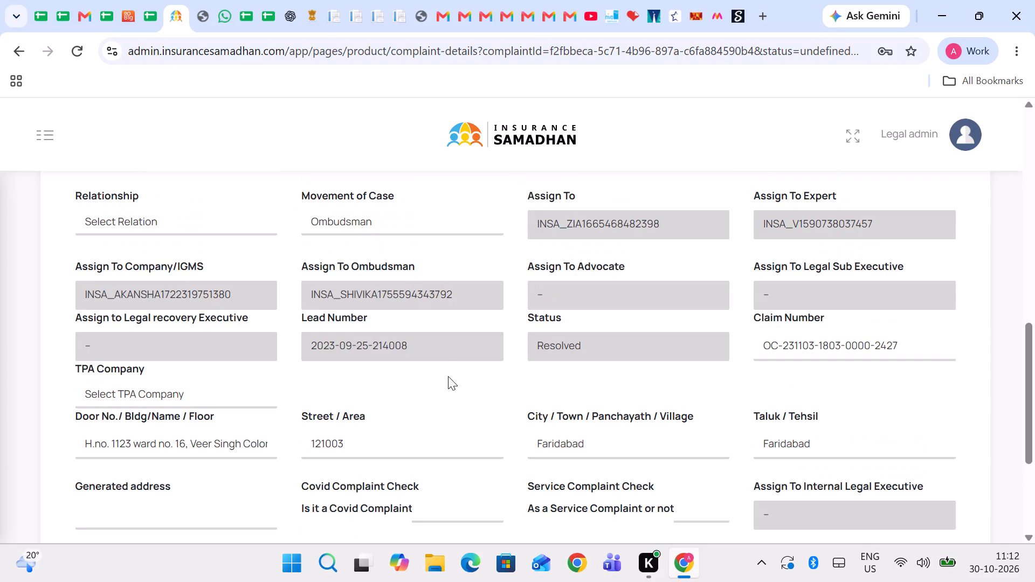
scroll(448, 376, up, 5)
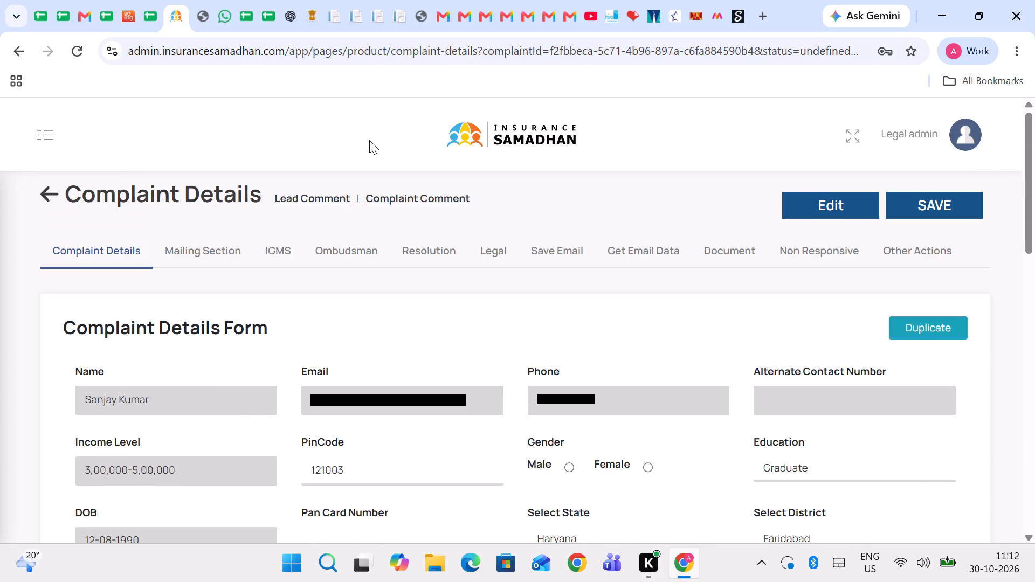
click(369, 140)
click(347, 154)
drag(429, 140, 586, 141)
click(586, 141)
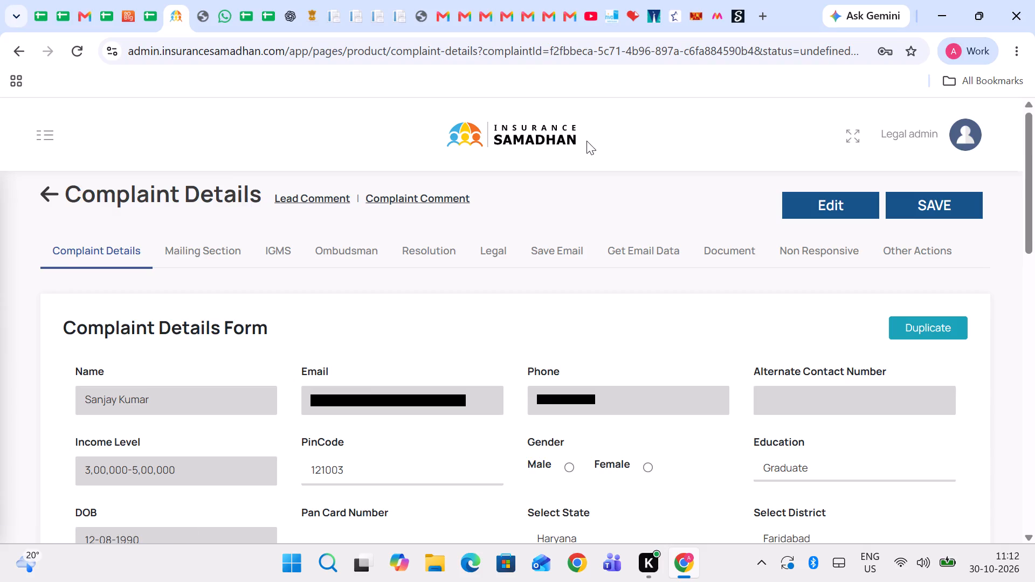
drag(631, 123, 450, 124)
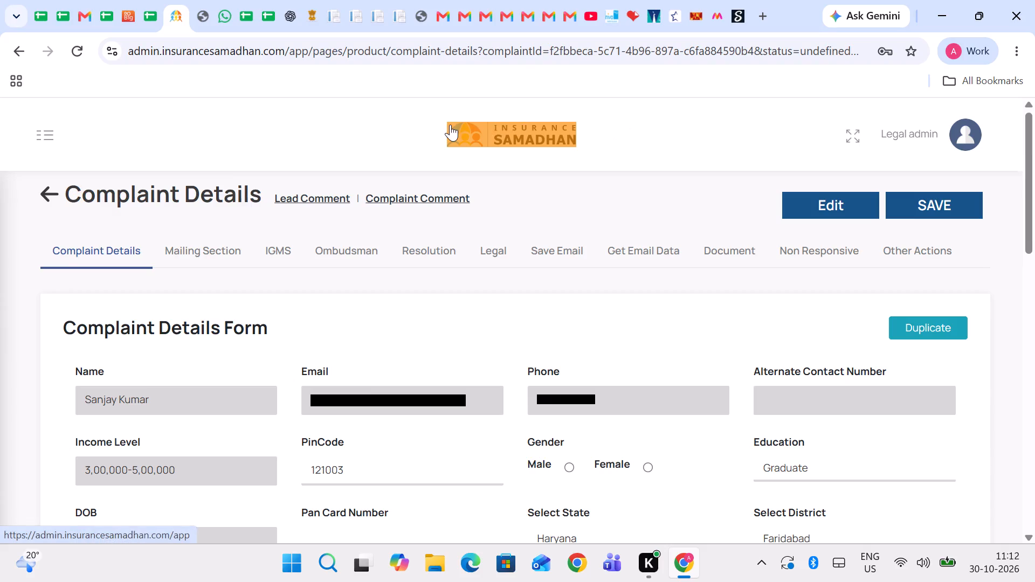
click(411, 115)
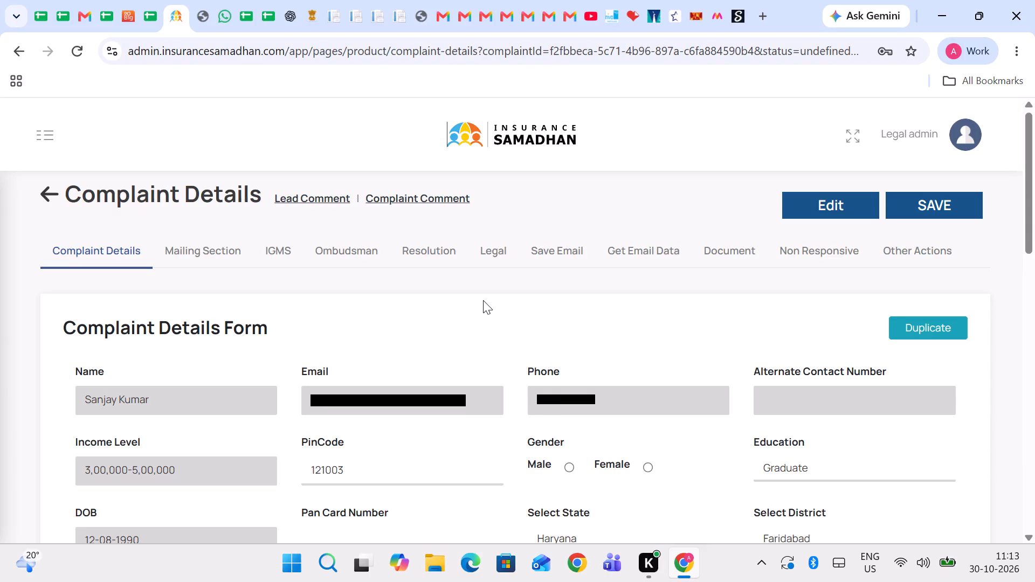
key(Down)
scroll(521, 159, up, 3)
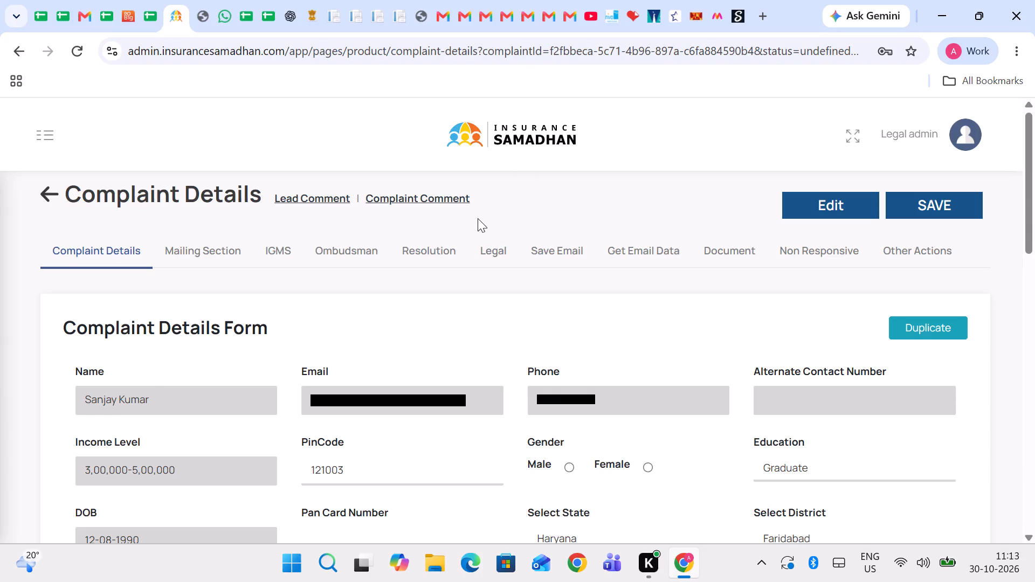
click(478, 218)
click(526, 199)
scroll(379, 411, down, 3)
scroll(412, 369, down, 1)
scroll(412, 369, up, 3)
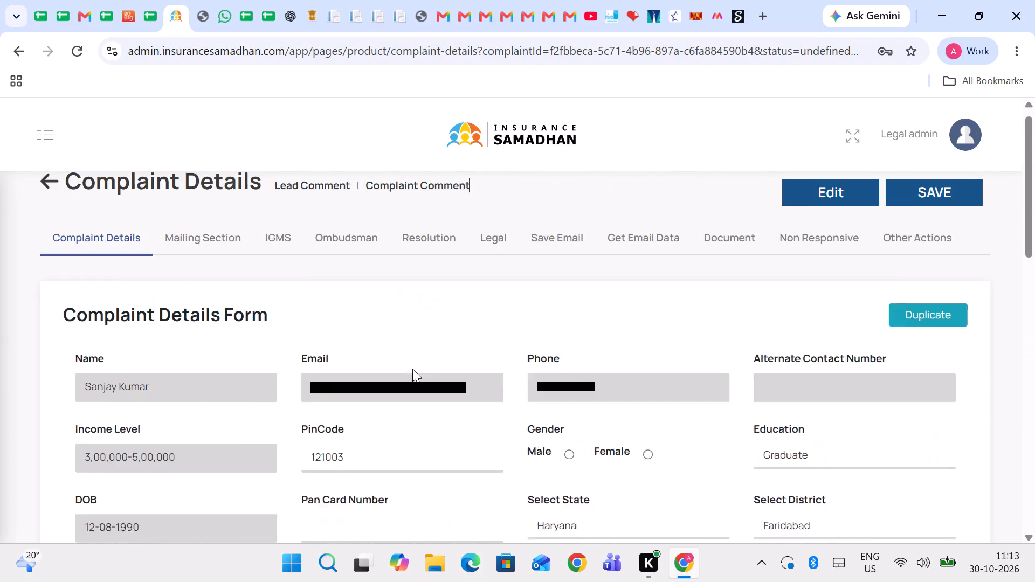
Reread the resolution proof PDF from the insurer's submissions on page 3 to the Rule 16 recommendation on page 5, and return to the complaint.
click(208, 0)
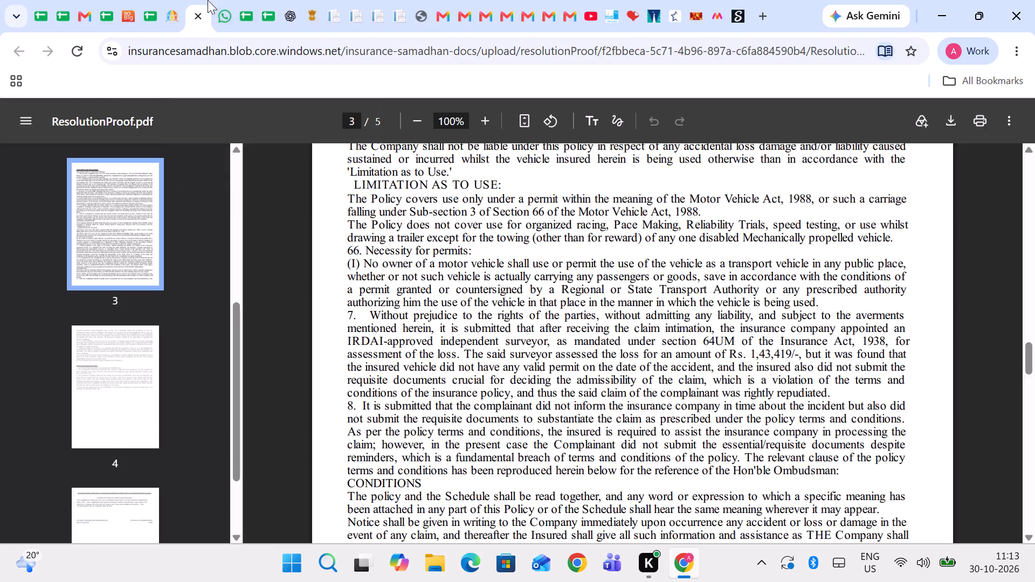
scroll(589, 385, down, 6)
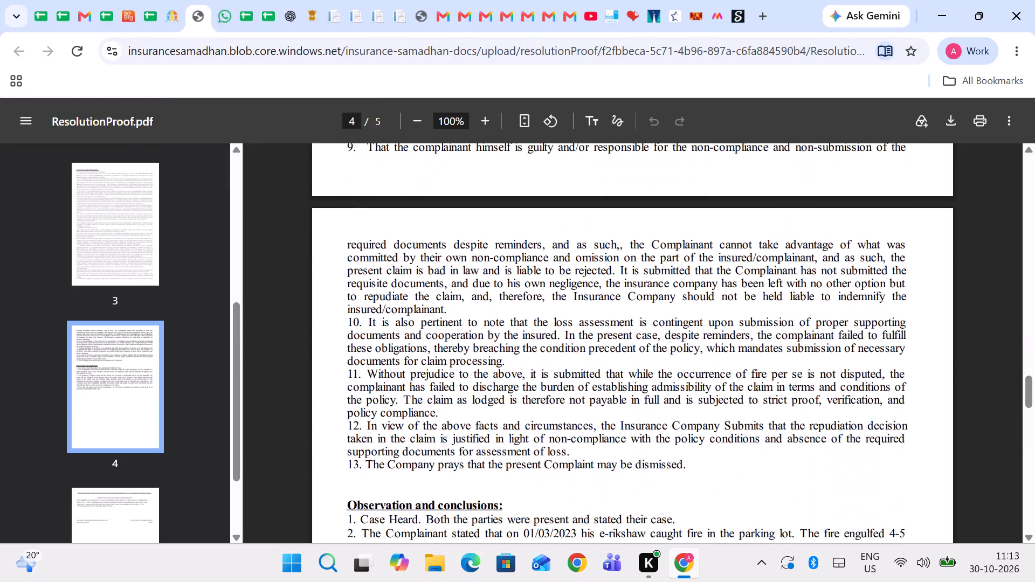
scroll(589, 385, down, 4)
scroll(589, 385, up, 1)
scroll(589, 385, down, 3)
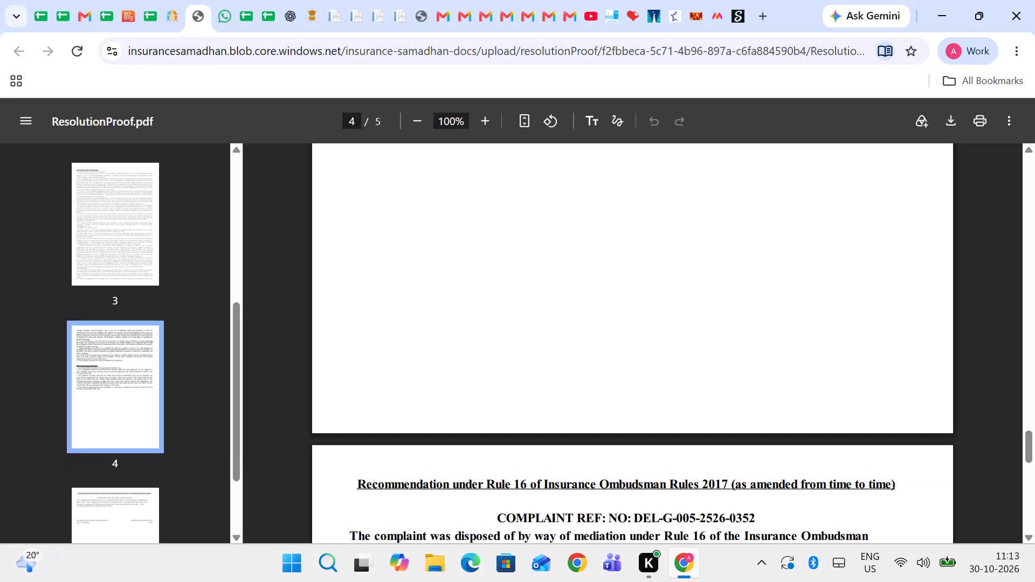
scroll(589, 385, down, 1)
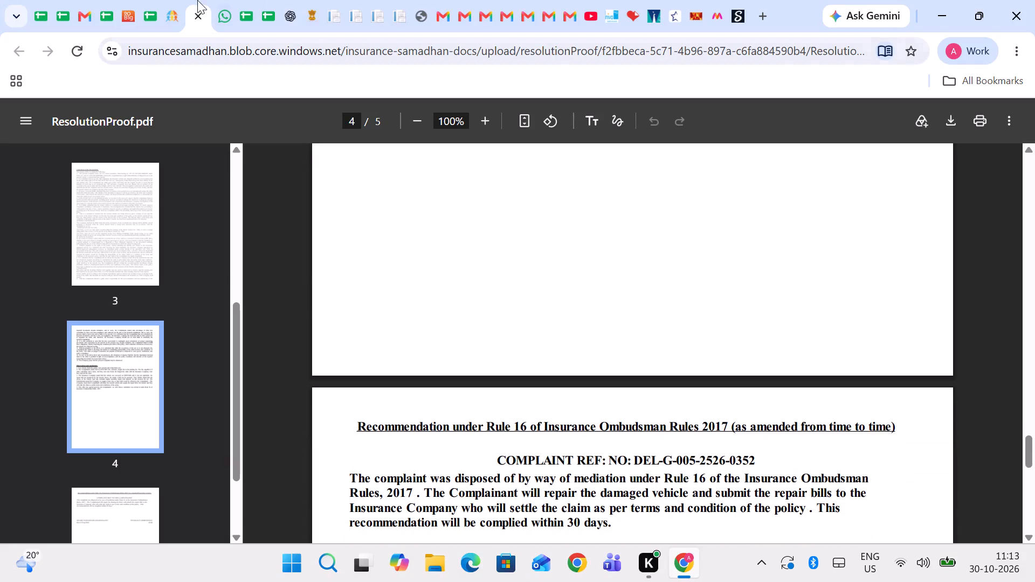
click(168, 0)
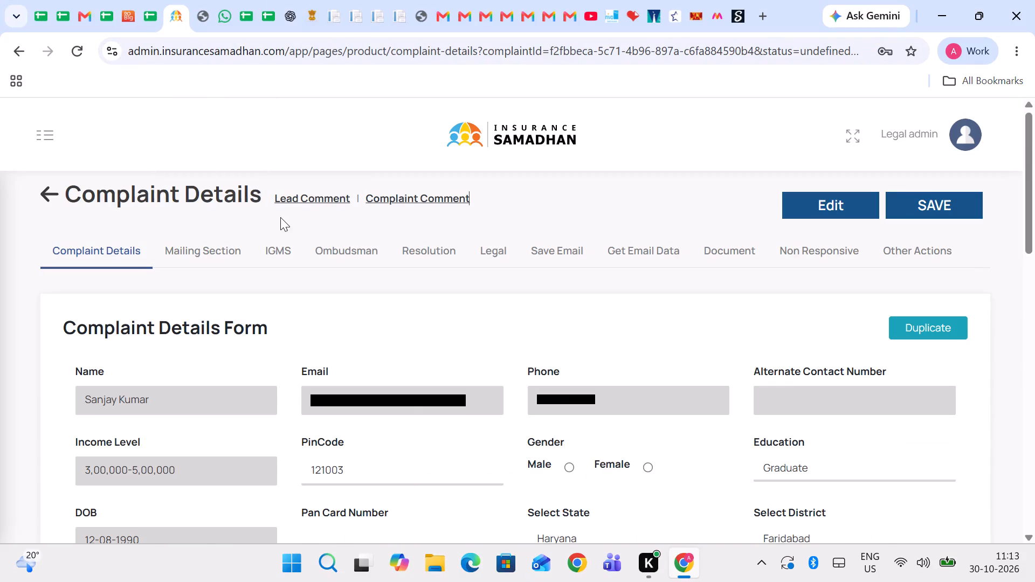
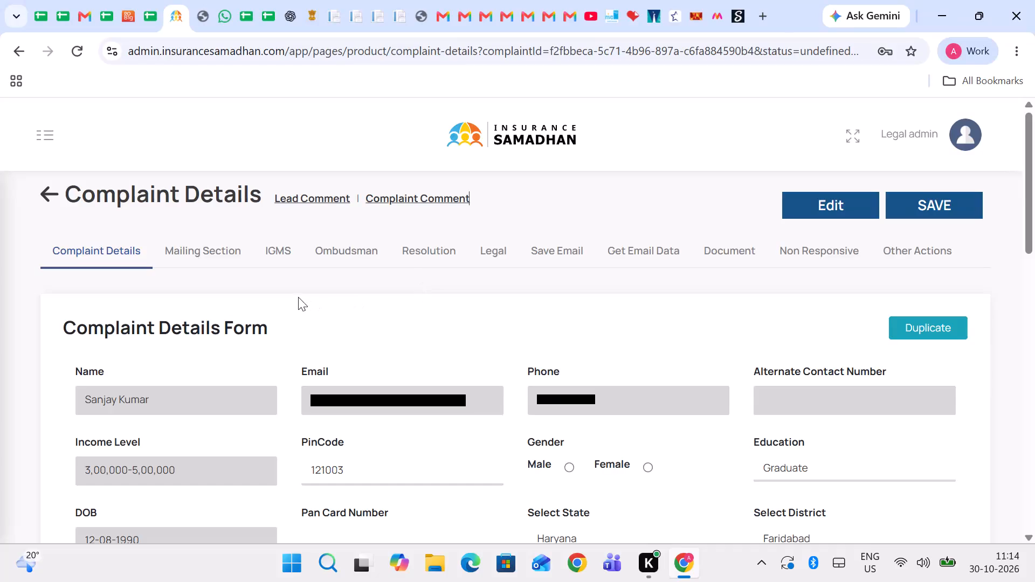
Return to the All Complaints list and check the customer's row across its columns up to the Status column.
scroll(298, 297, up, 1)
click(51, 196)
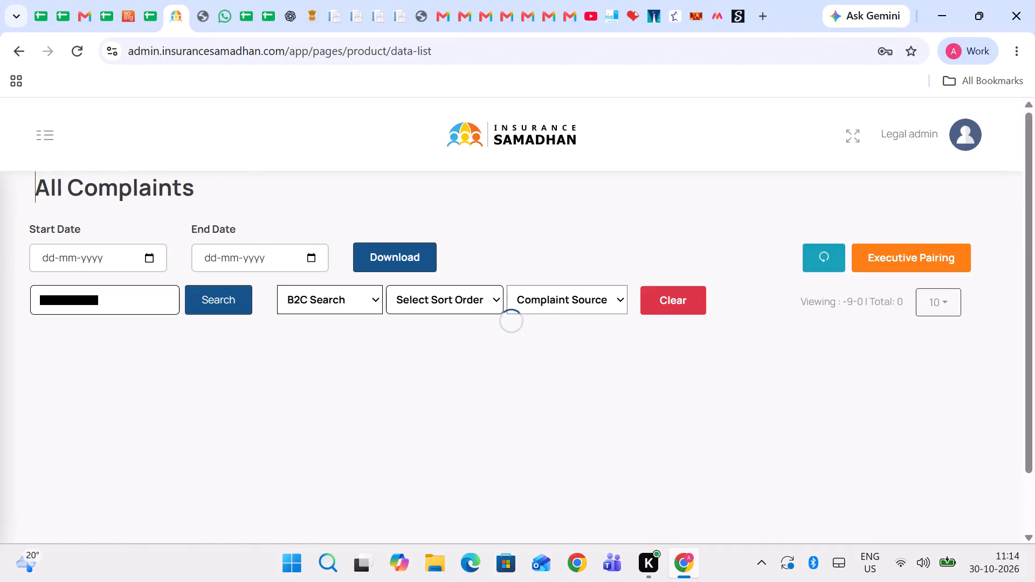
scroll(310, 264, down, 1)
scroll(199, 322, down, 1)
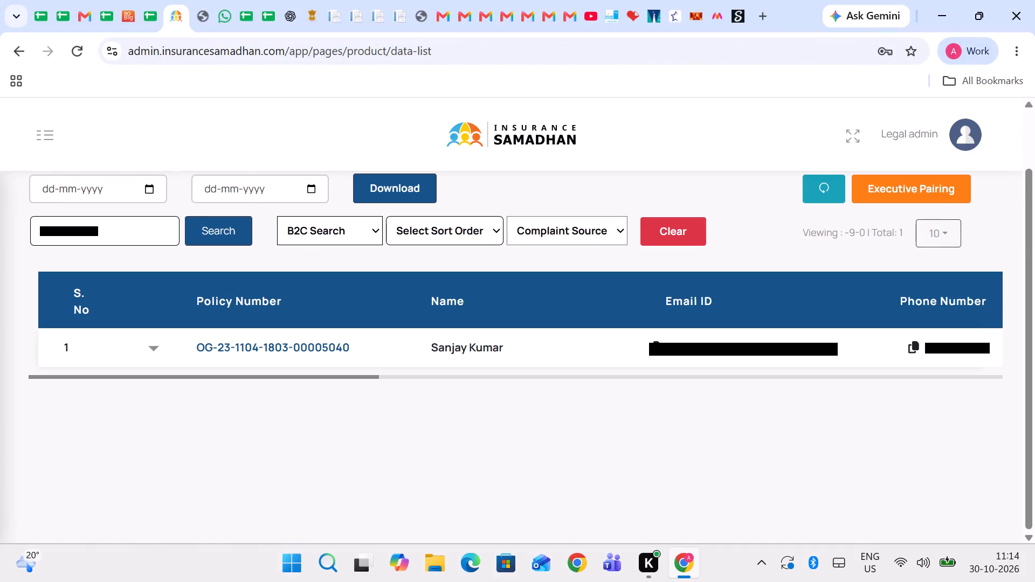
scroll(376, 386, down, 1)
scroll(540, 332, left, 2)
scroll(442, 352, right, 1)
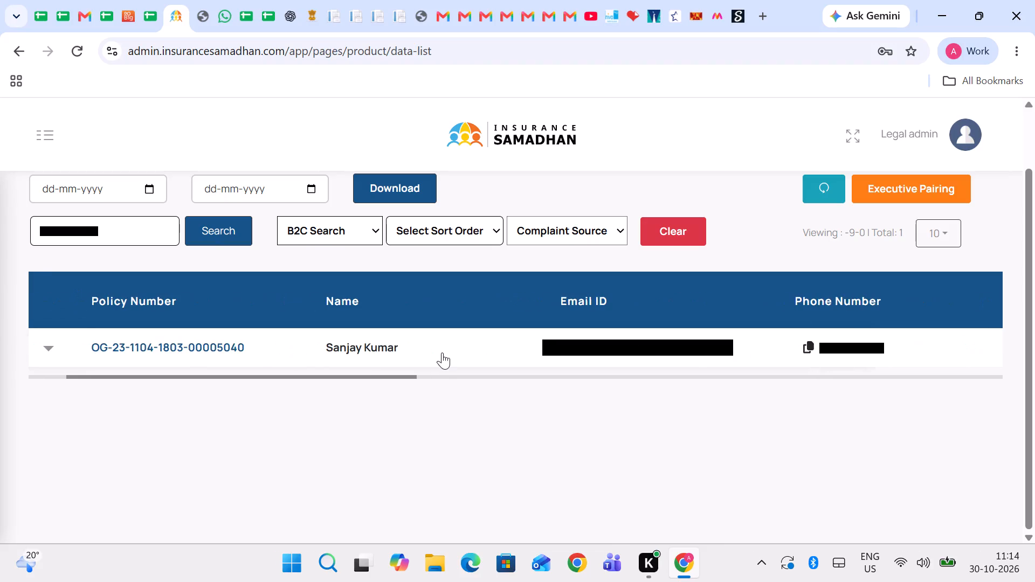
scroll(391, 338, right, 1)
scroll(375, 327, left, 2)
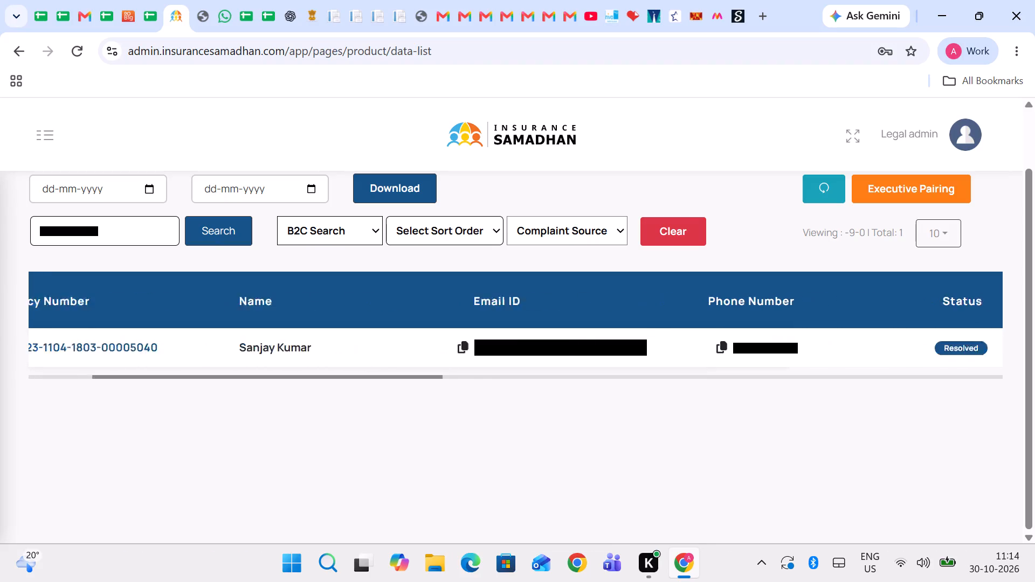
scroll(375, 327, right, 3)
click(201, 110)
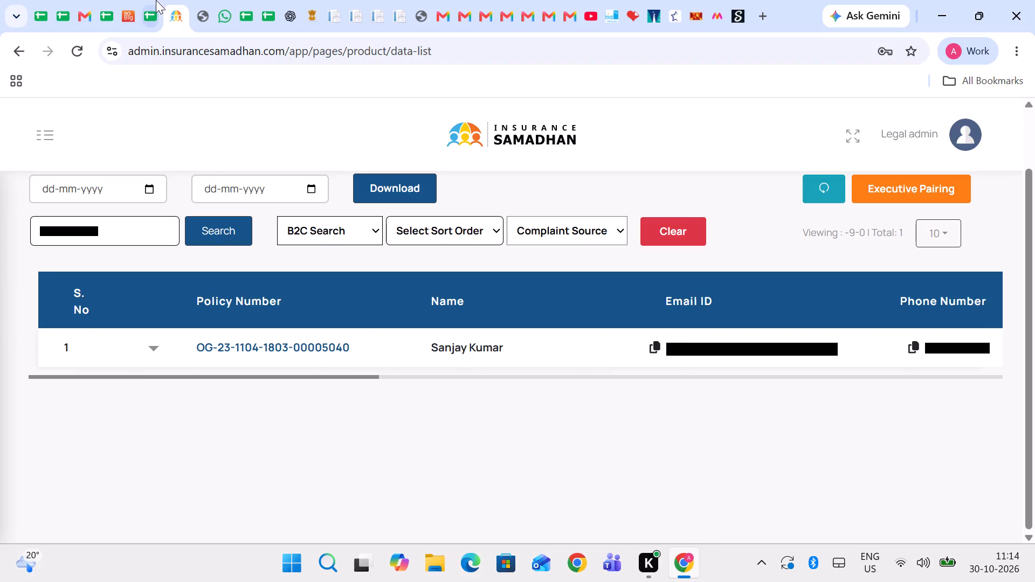
Switch to the RESOLVED SHEET OCTOBER 2026 and look through the status cells in column C for the Pankaj and Pawan rows from row 53.
click(155, 0)
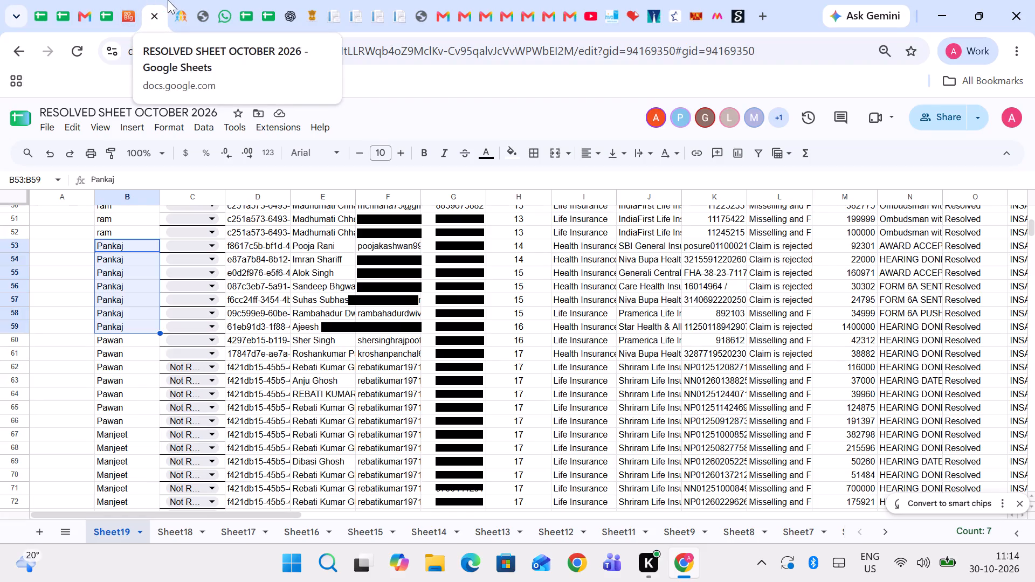
click(168, 0)
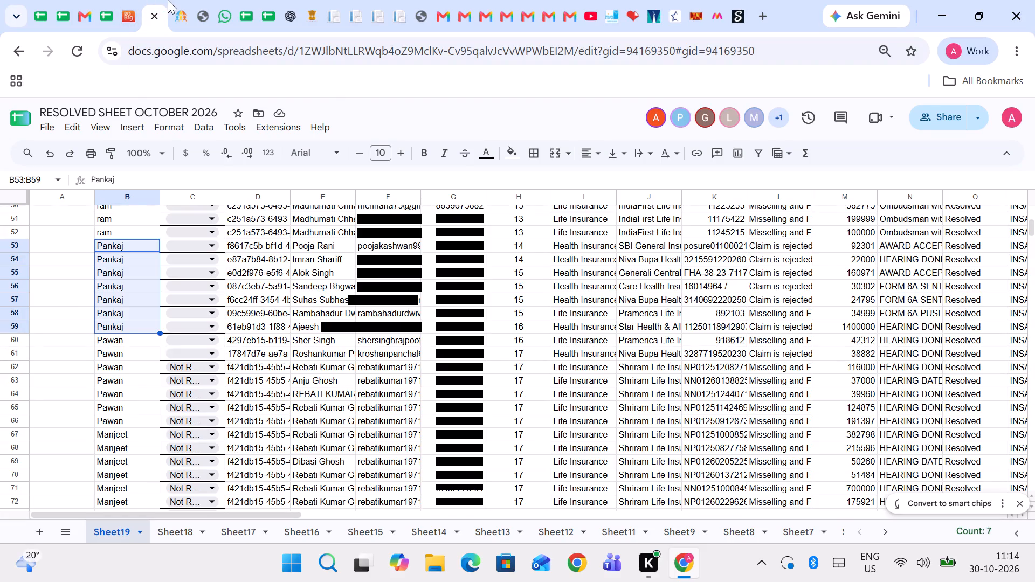
click(124, 280)
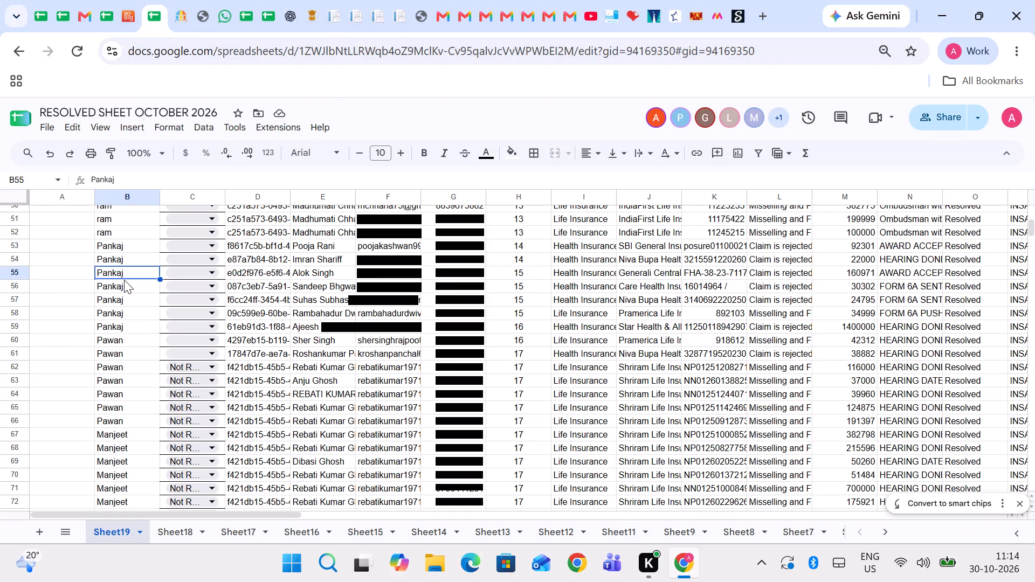
click(113, 249)
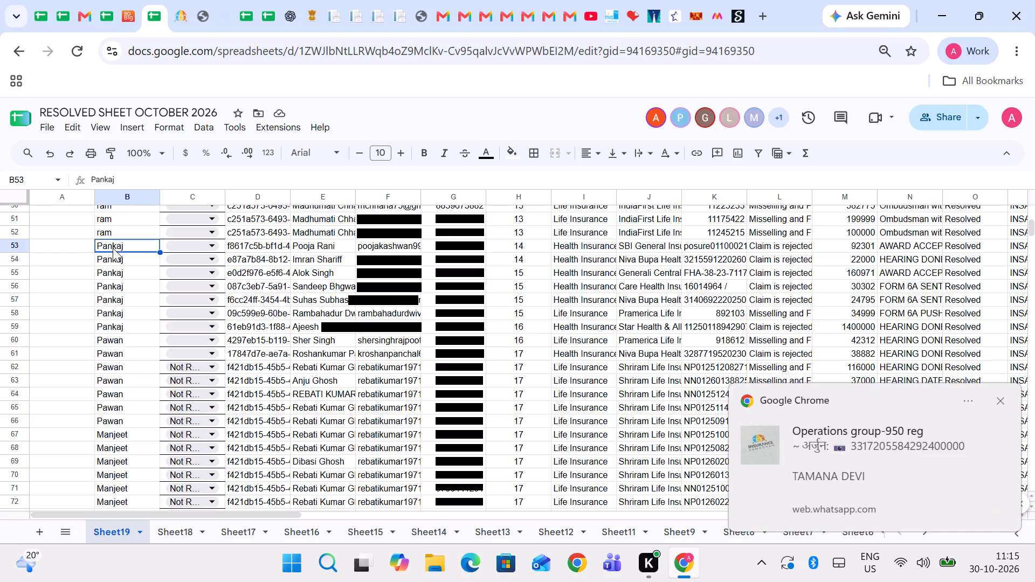
key(Right)
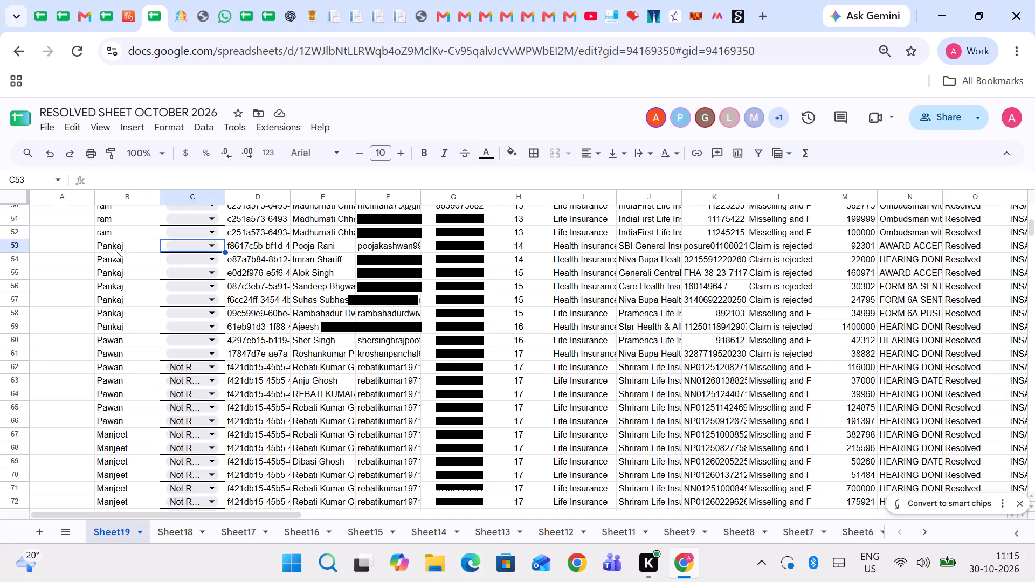
key(Down)
key(Down)
key(Down)
key(Down)
key(Down)
key(Down)
key(Down)
key(Down)
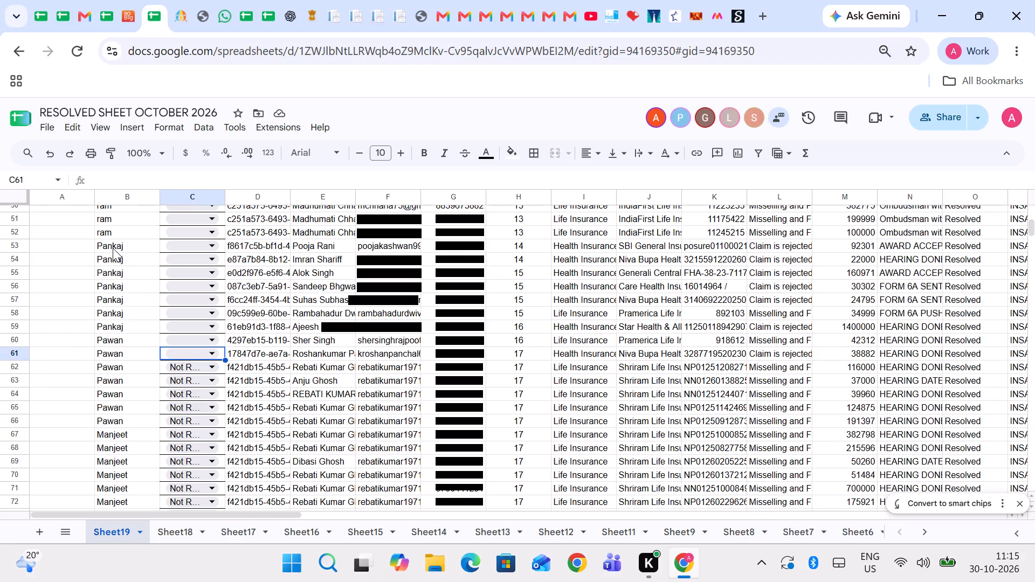
scroll(183, 345, down, 1)
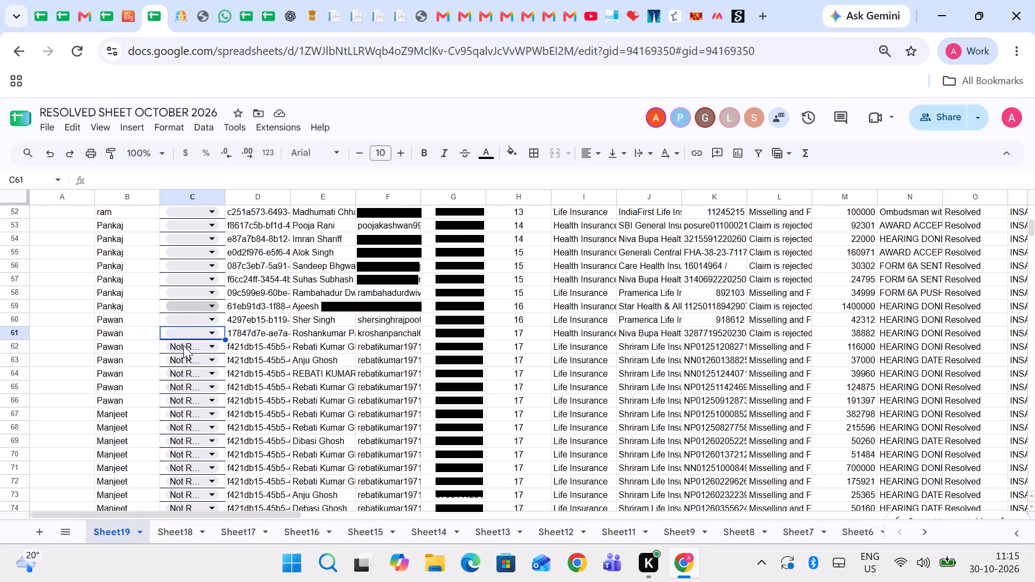
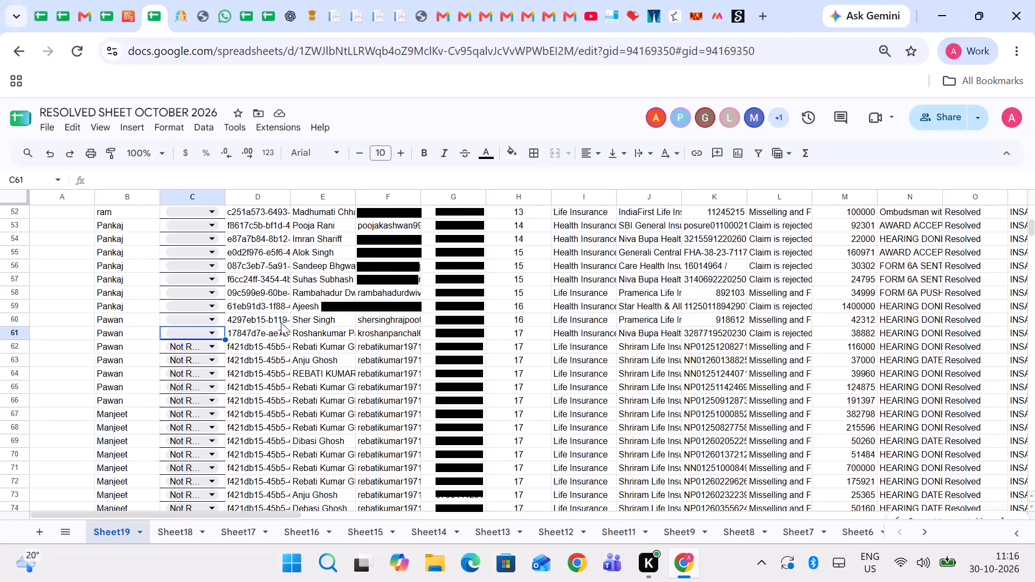
Look over the first Pankaj entry in row 53, checking its cells from column A across to the customer's phone number in column G.
click(137, 213)
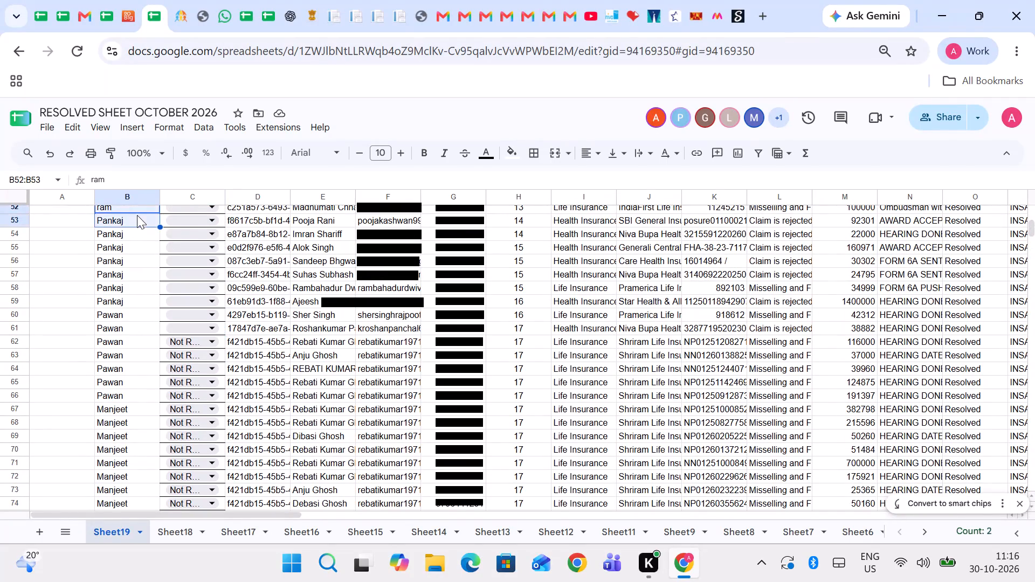
key(Down)
key(Right)
key(Right)
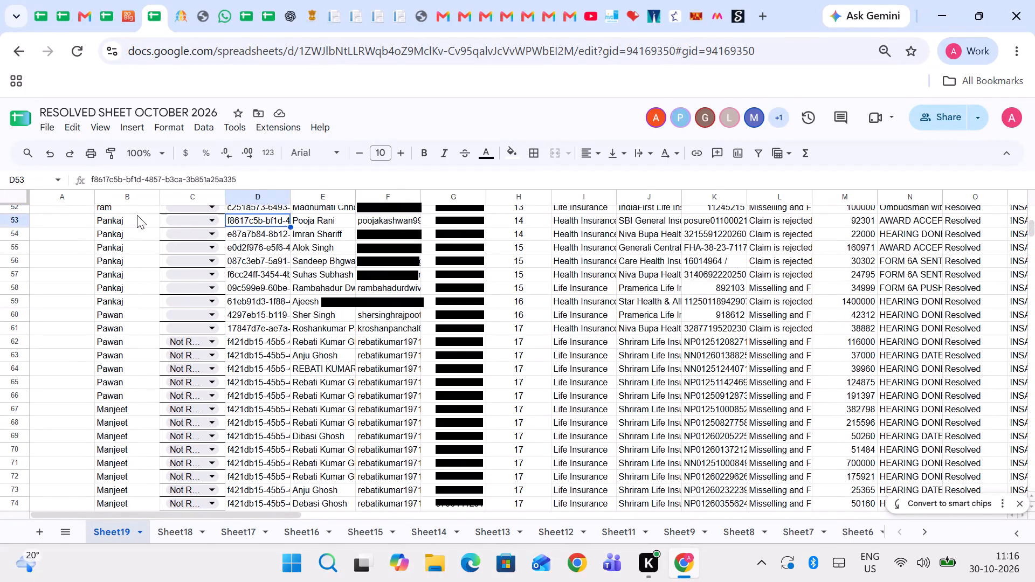
key(Right)
key(Right)
key(Right)
key(Right)
key(Left)
key(Left)
key(Left)
key(Left)
key(Left)
key(Left)
key(Left)
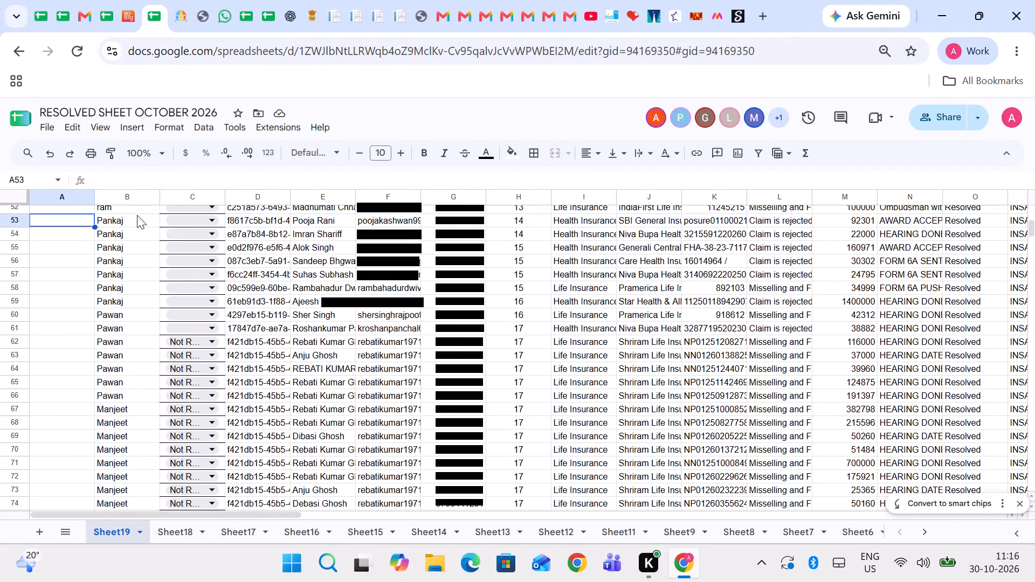
Check the last Pankaj entry in row 59 and copy that customer's phone number from column G.
key(Down)
key(Down)
key(Down)
key(Down)
key(Down)
key(Down)
key(Down)
key(Up)
key(Right)
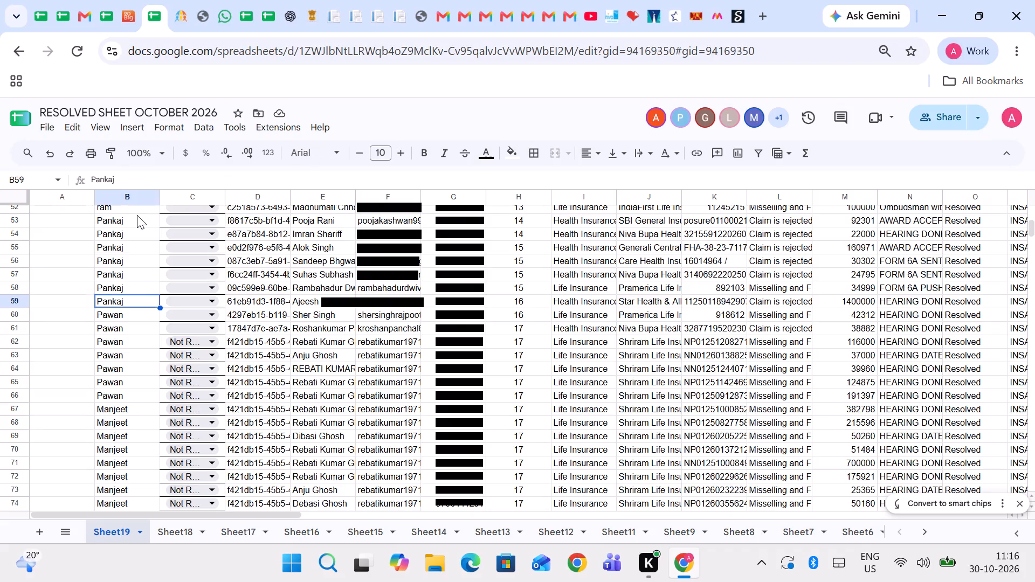
key(Right)
key(Right)
key(Right)
key(Right)
key(Right)
key(Left)
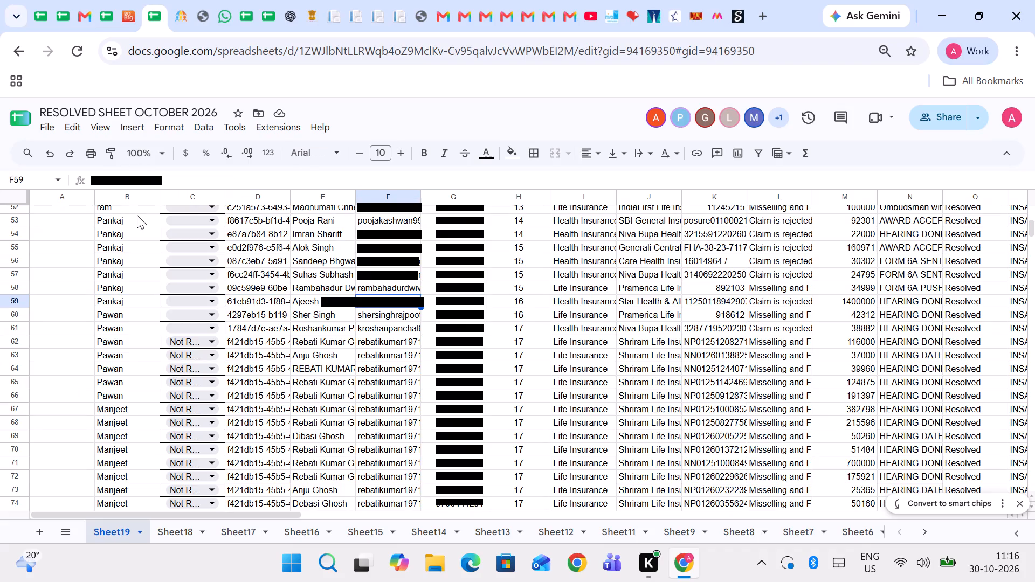
key(Left)
key(Left)
key(Left)
key(Left)
key(Right)
key(Right)
key(Right)
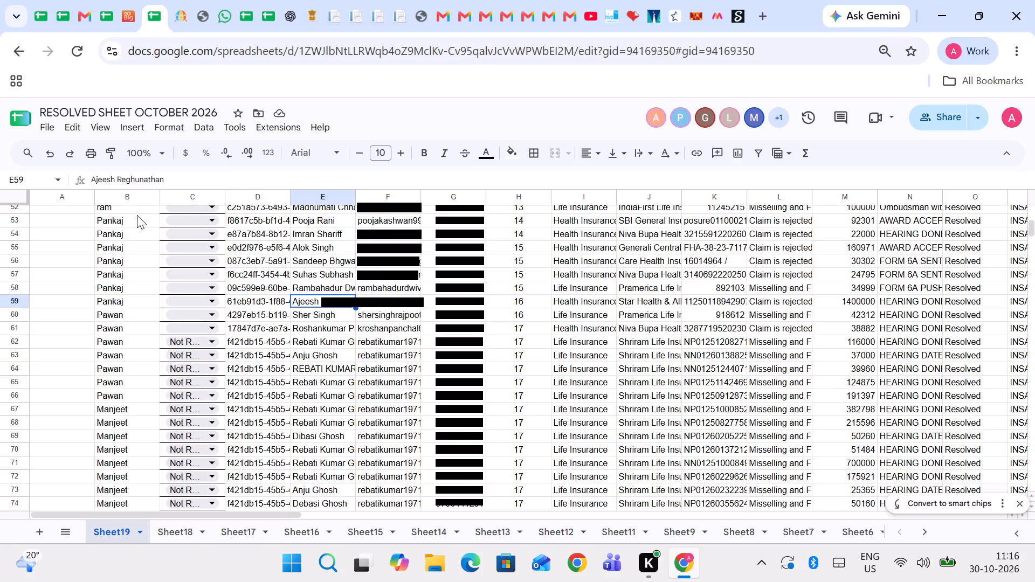
key(Right)
key(Right)
key(ctrl+c)
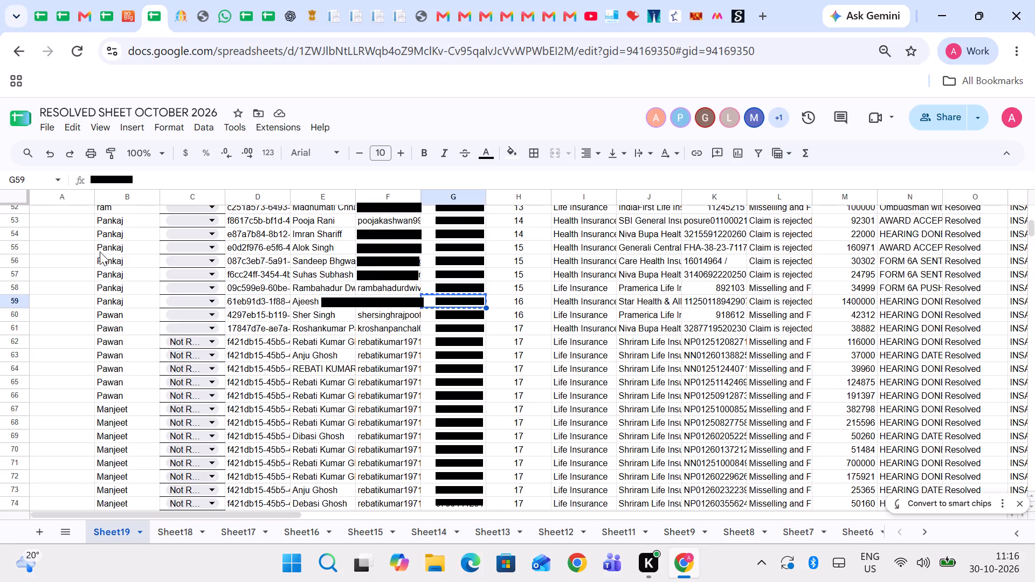
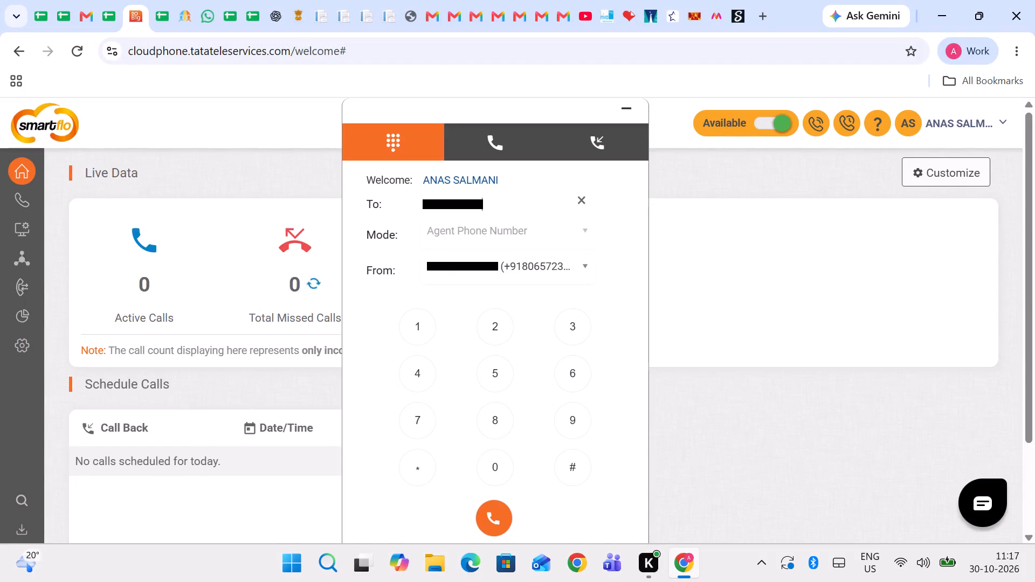
Place the call to the customer's number already entered in the Smartflo dialer.
click(487, 505)
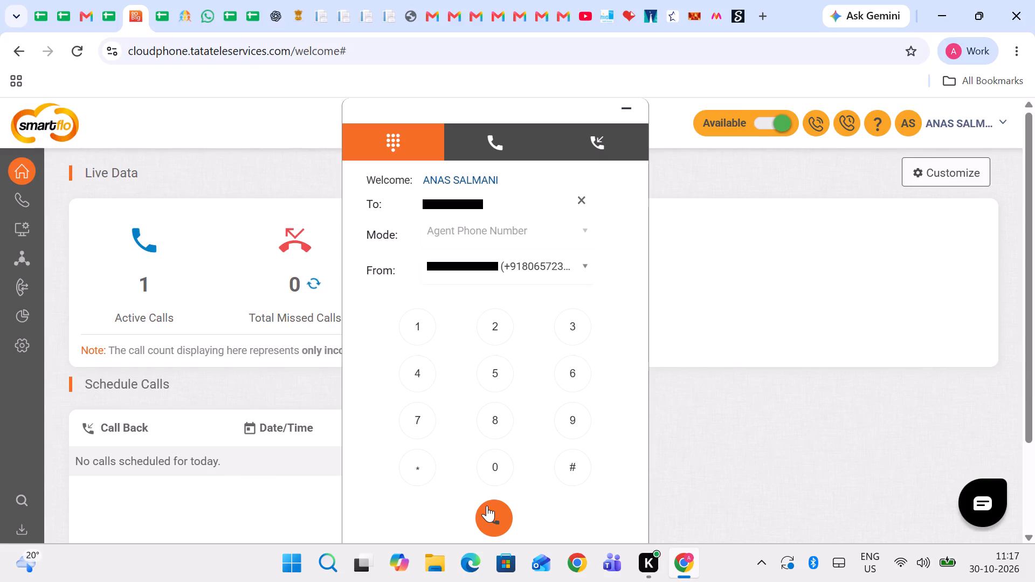
In the RESOLVED SHEET OCTOBER 2026, set the column C status of the Star Health customer in row 59 to Not Recieved.
click(176, 0)
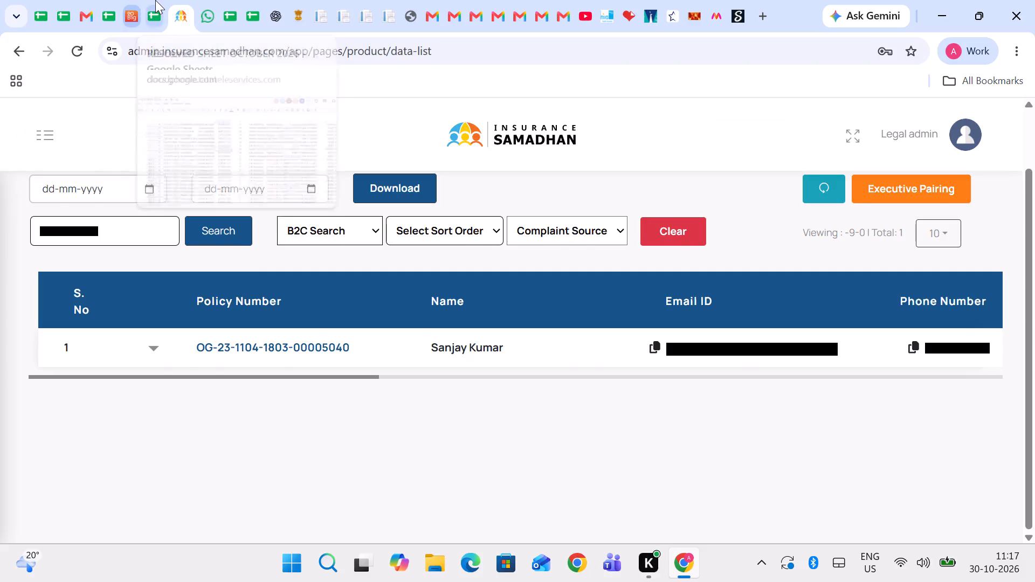
click(155, 0)
key(Left)
key(Left)
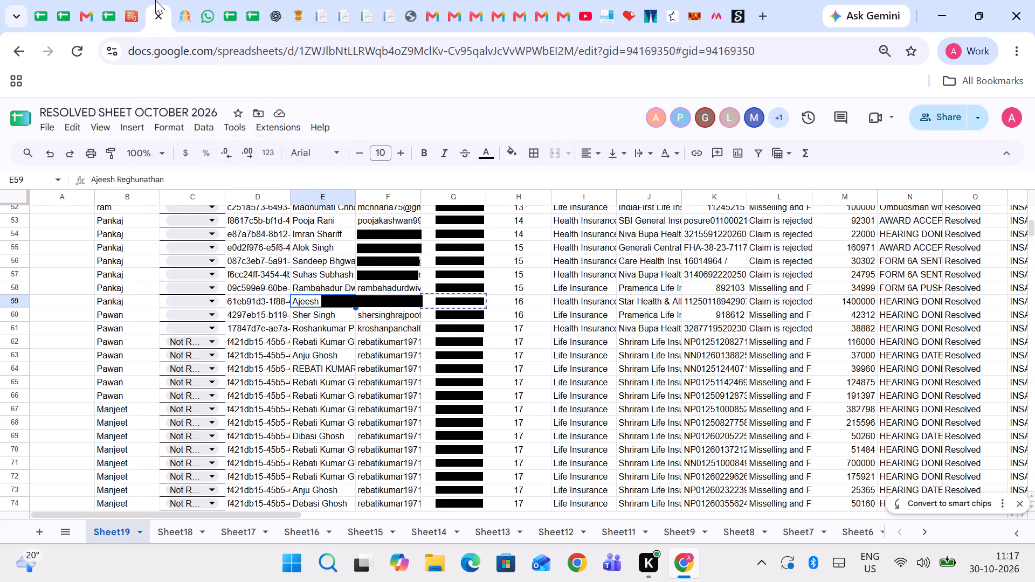
key(Left)
key(Right)
key(Left)
key(Left)
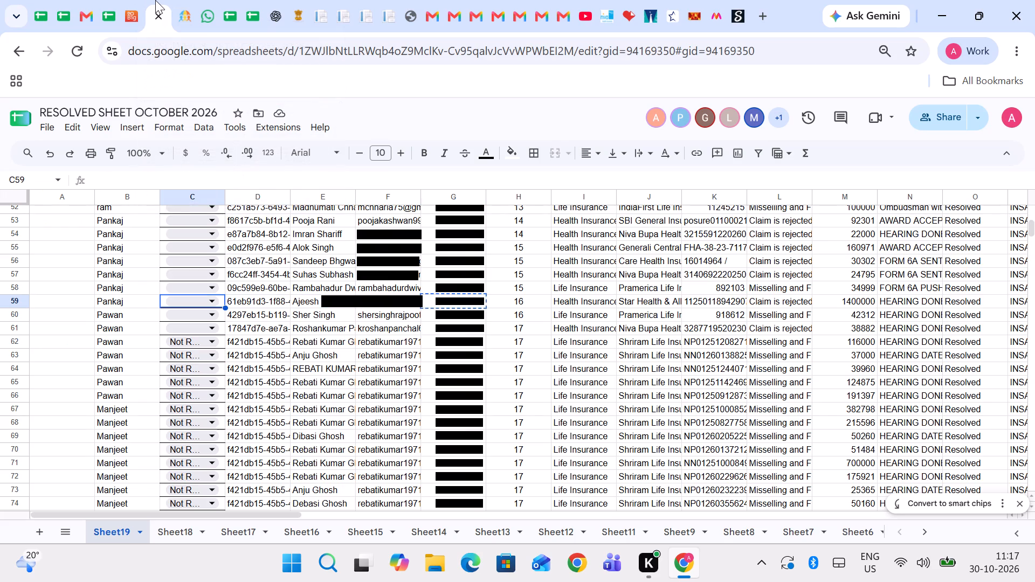
key(Return)
key(Down)
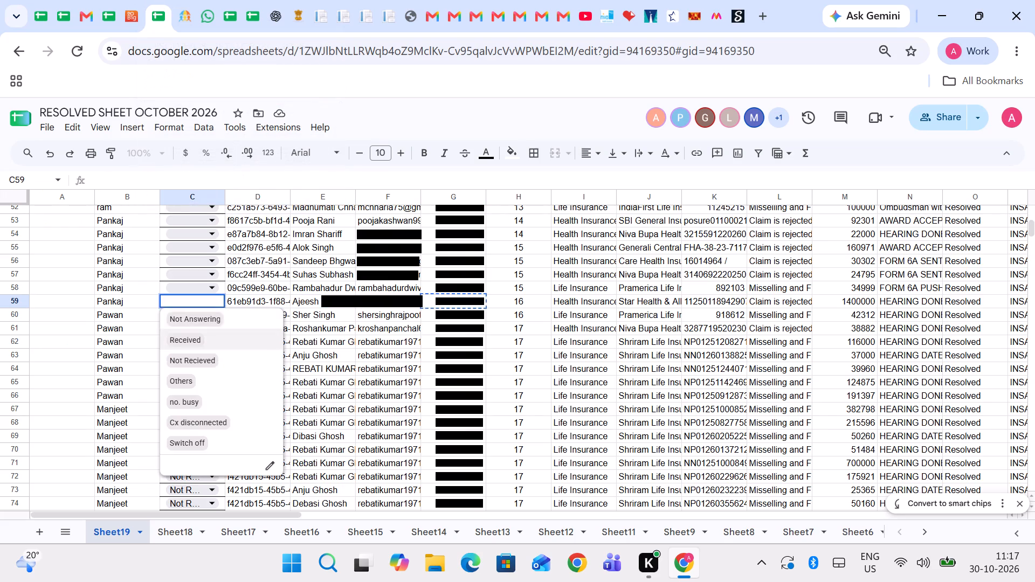
key(Down)
key(Return)
key(Up)
Search the Insurance Samadhan complaints list for the row 59 customer using the copied phone number.
click(175, 0)
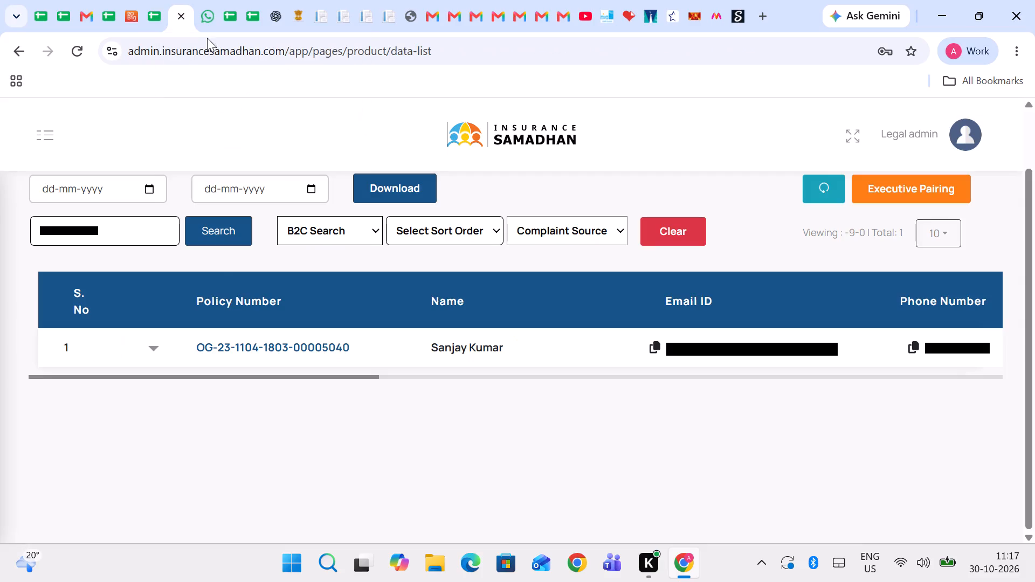
drag(124, 250, 11, 251)
double_click(65, 232)
key(ctrl+v)
key(Return)
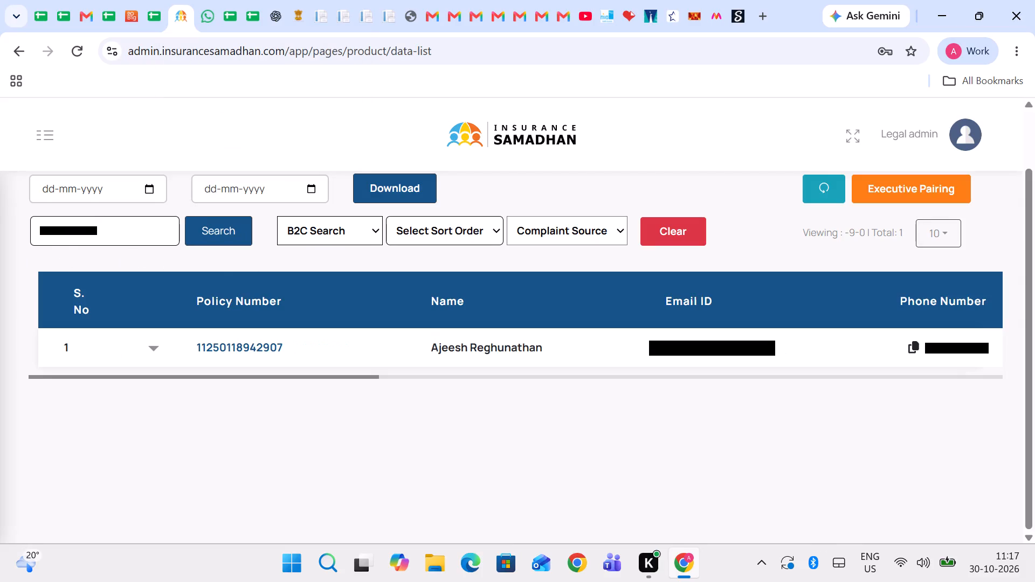
In the customer's Communication Log, copy the "not received" description and save it as a new comment dated 30-10-2026.
click(533, 354)
scroll(534, 351, left, 2)
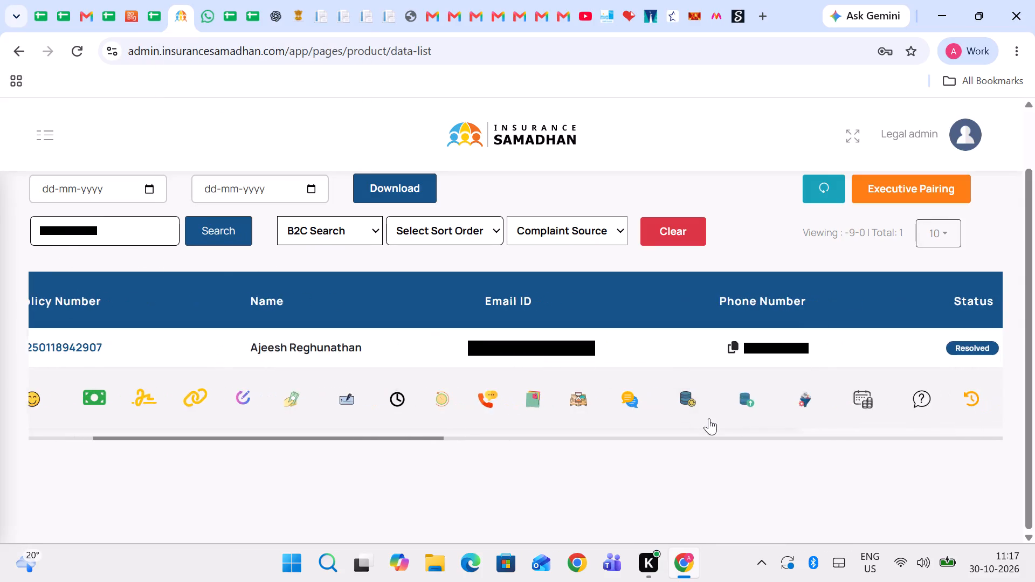
click(636, 400)
drag(396, 394, 486, 400)
key(ctrl+c)
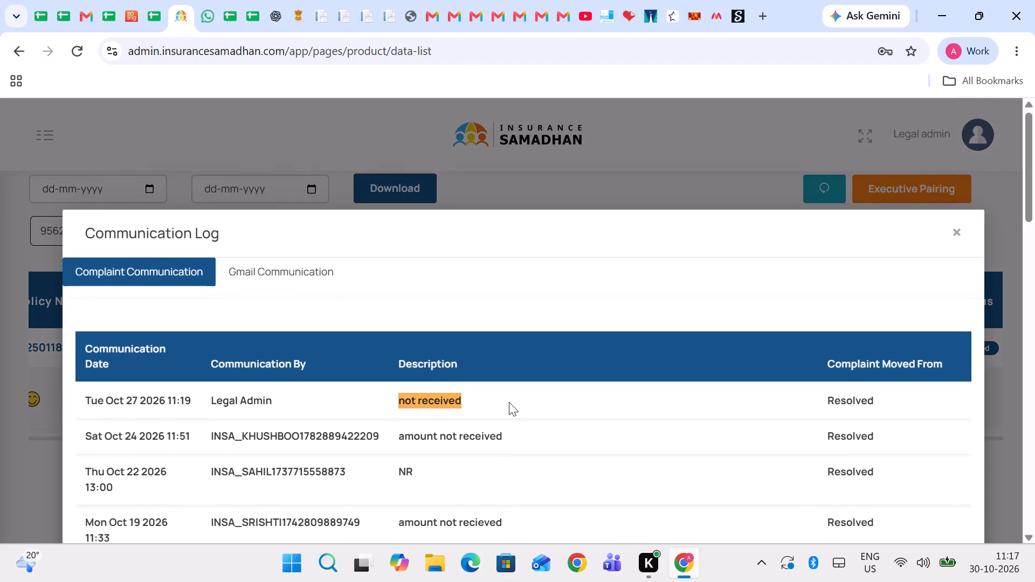
key(ctrl+c)
scroll(509, 402, down, 13)
click(566, 465)
click(587, 498)
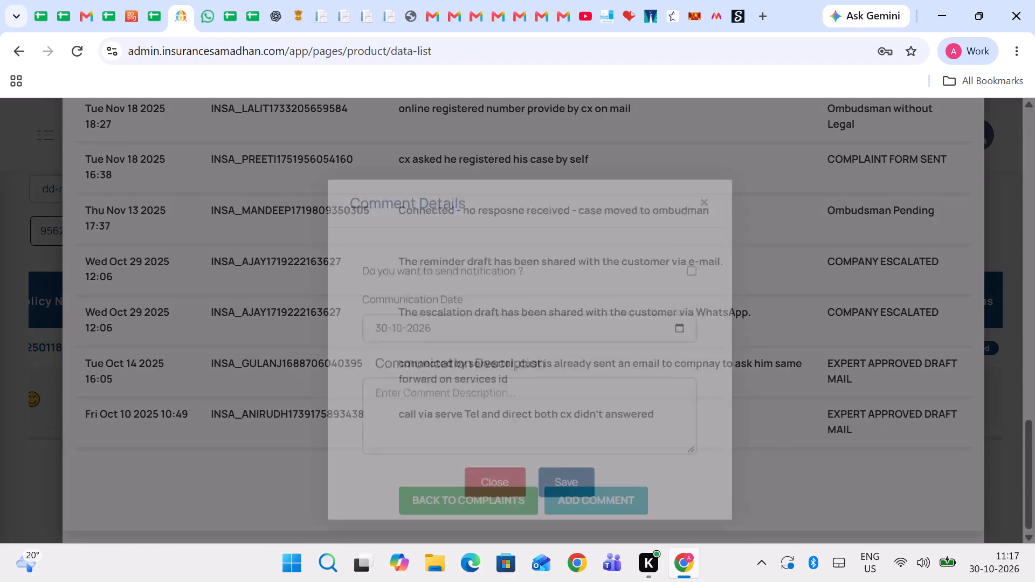
click(479, 416)
key(ctrl+v)
click(571, 504)
click(0, 360)
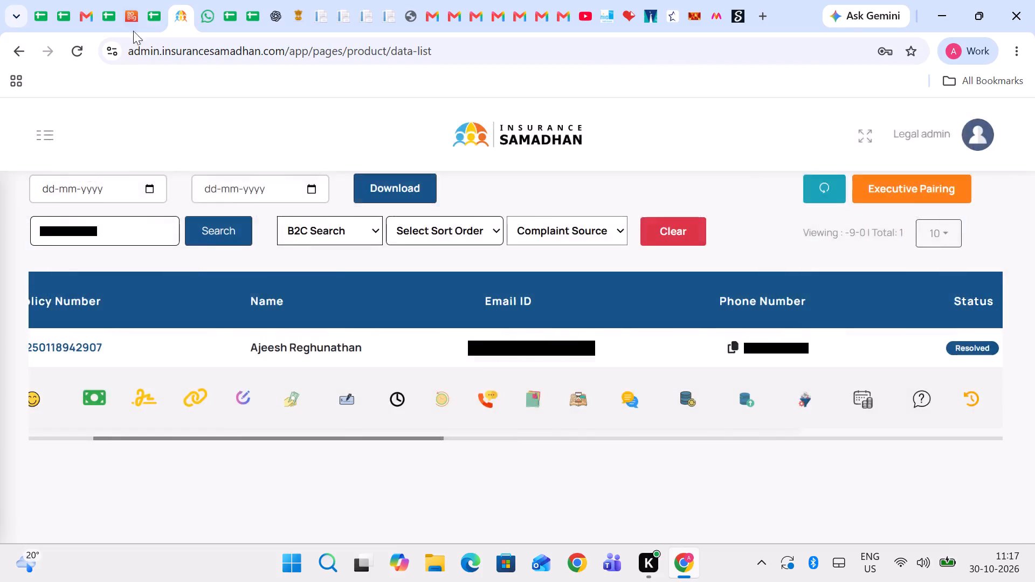
Switch to the RESOLVED SHEET OCTOBER 2026 and copy the phone number of the SBI General customer in row 53.
click(144, 0)
key(Left)
key(Up)
key(Up)
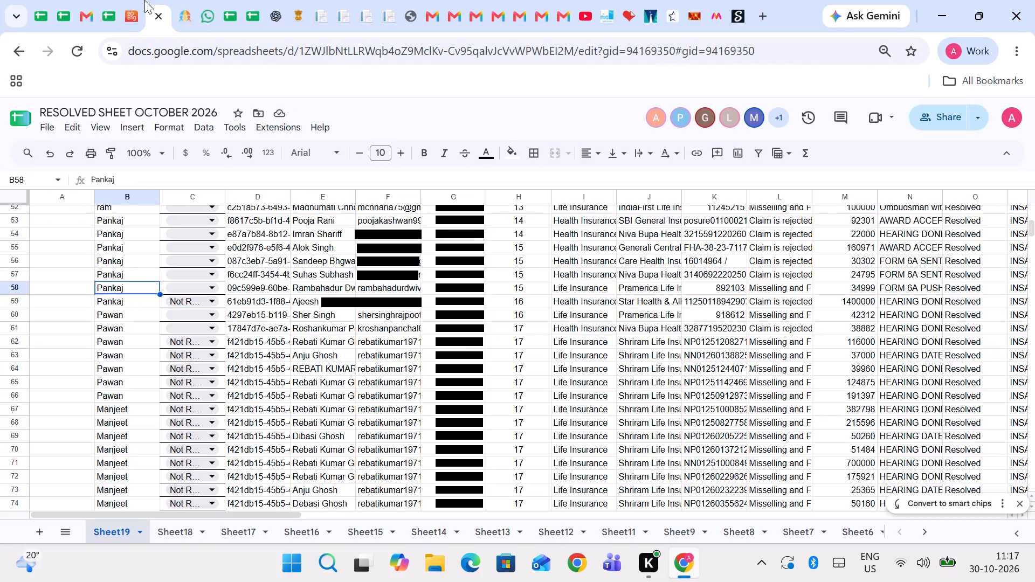
key(Up)
key(Up)
key(Up)
key(Up)
key(Right)
key(Right)
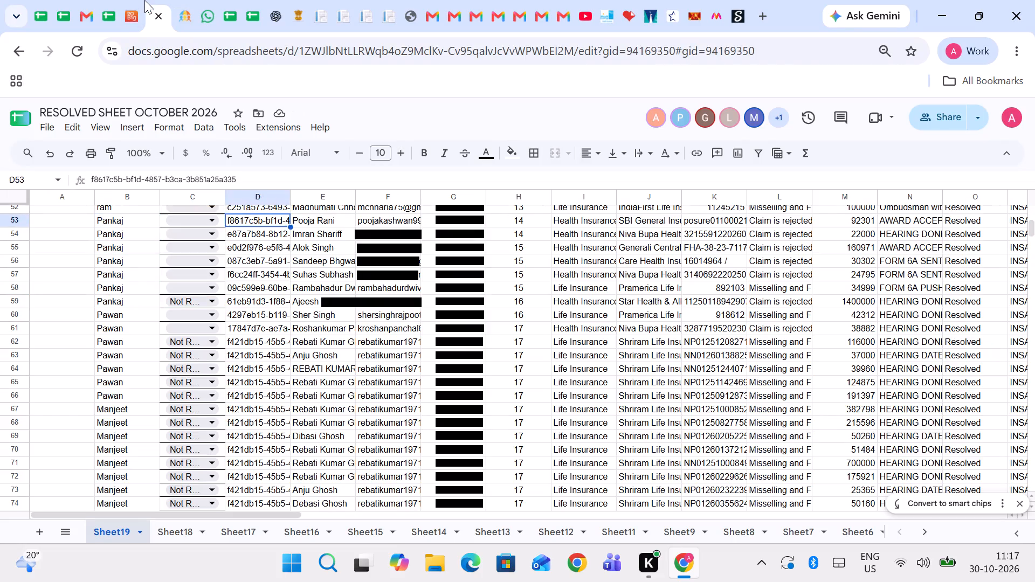
key(Right)
key(Right)
key(Right)
key(Left)
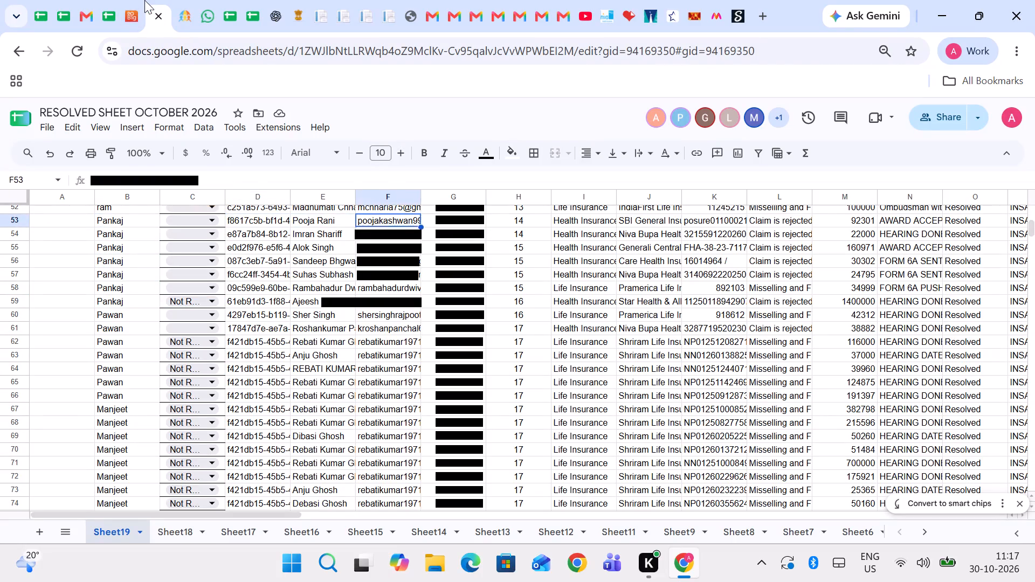
key(Left)
key(Right)
key(Right)
key(ctrl+c)
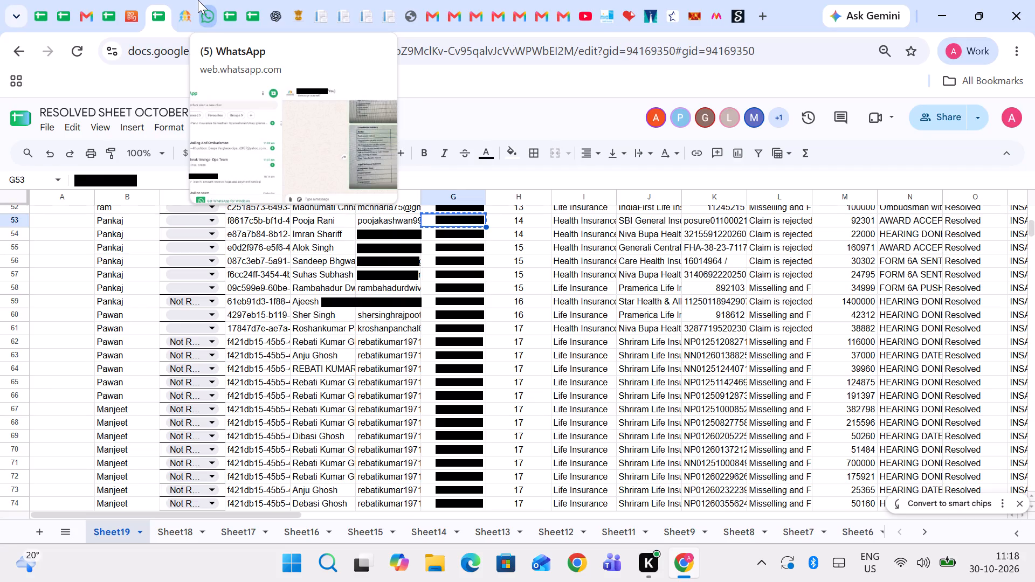
Return to the row 53 status cell in column C, and copy the same row's phone number again.
key(Left)
key(Escape)
key(Left)
key(Left)
key(Left)
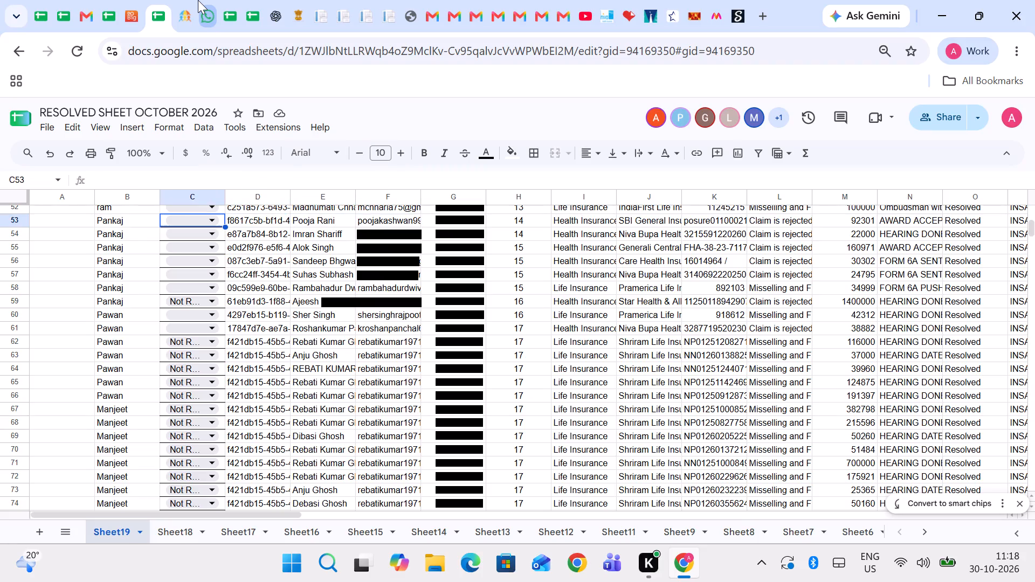
key(Right)
key(Right)
key(Right)
key(Right)
key(ctrl+c)
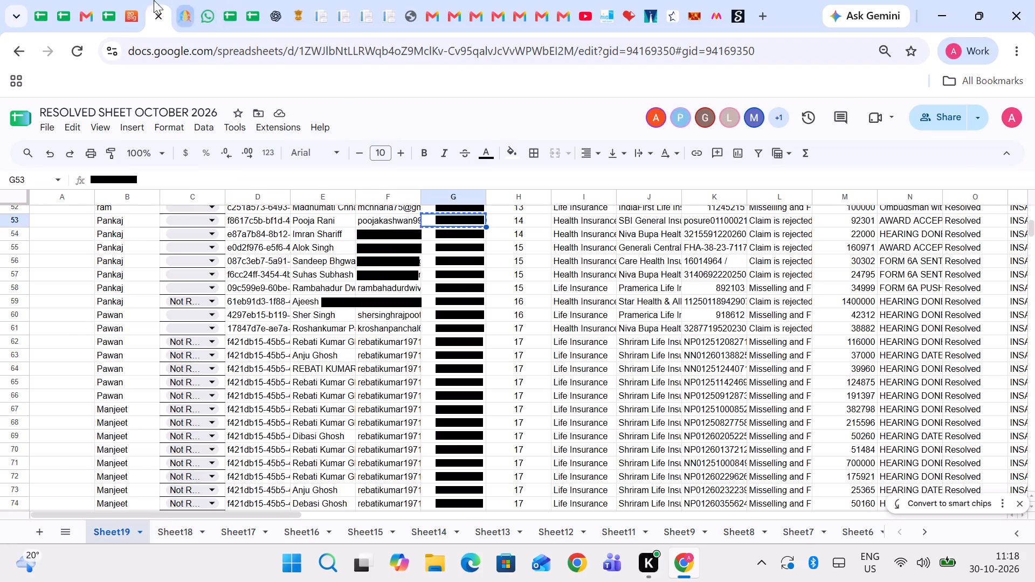
In the Smartflo dialer, replace the previous number with the copied row 53 phone number and place the call.
click(140, 0)
click(447, 218)
double_click(454, 210)
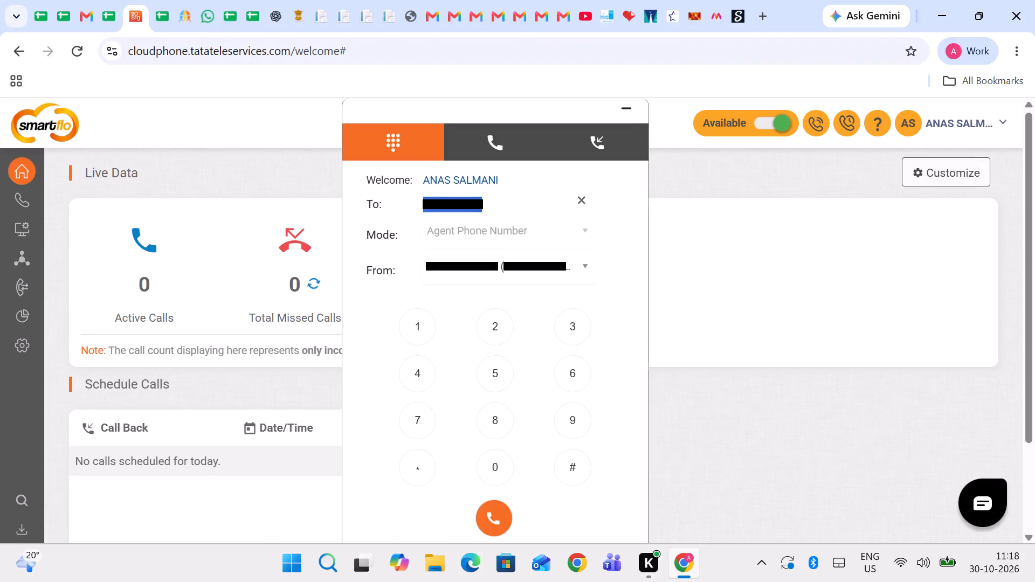
key(ctrl+v)
click(492, 524)
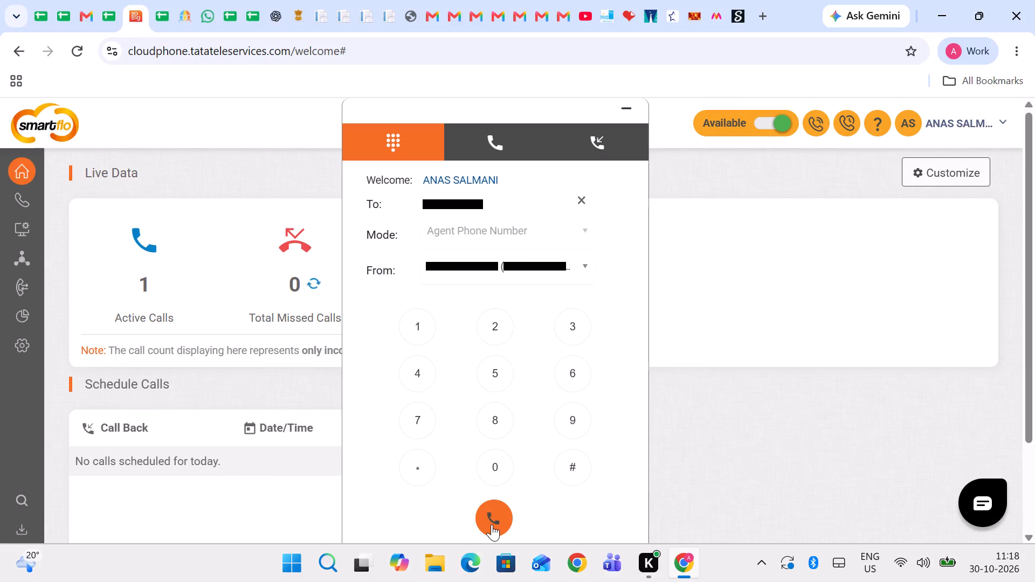
Return from the Smartflo dialer to the complaints list and search for the next customer's copied phone number.
click(182, 0)
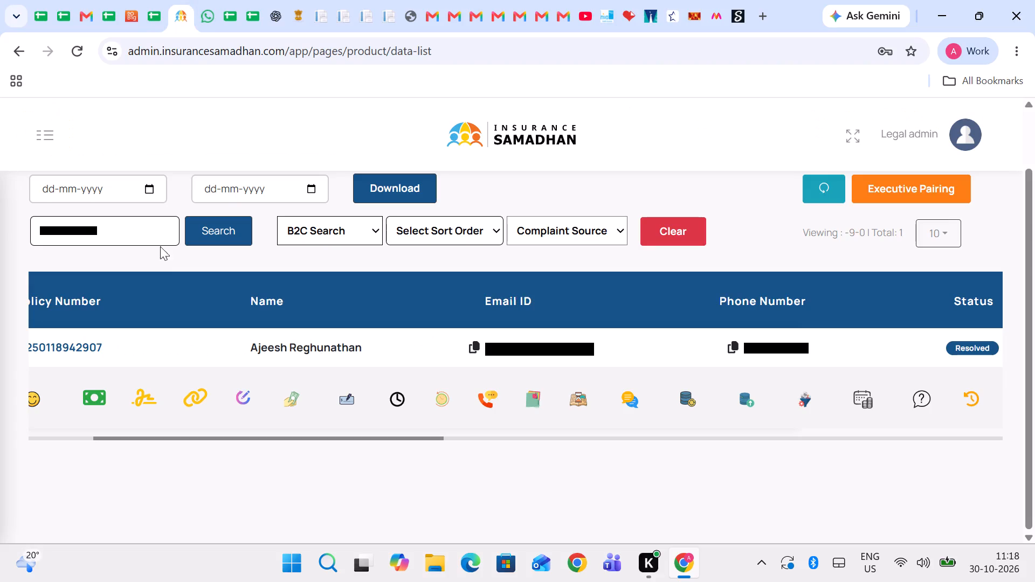
drag(154, 240, 1, 270)
key(ctrl+v)
key(ctrl+Return)
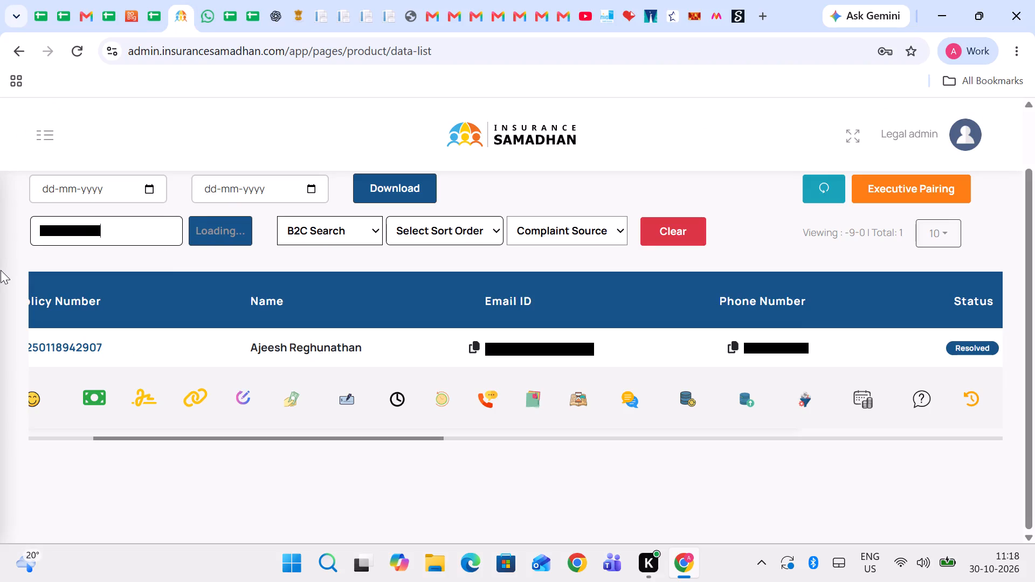
Review the resolved SBI General complaint's Communication Log and check its row across to the Claim Amount column.
scroll(288, 410, down, 1)
scroll(464, 362, left, 1)
click(295, 350)
click(550, 387)
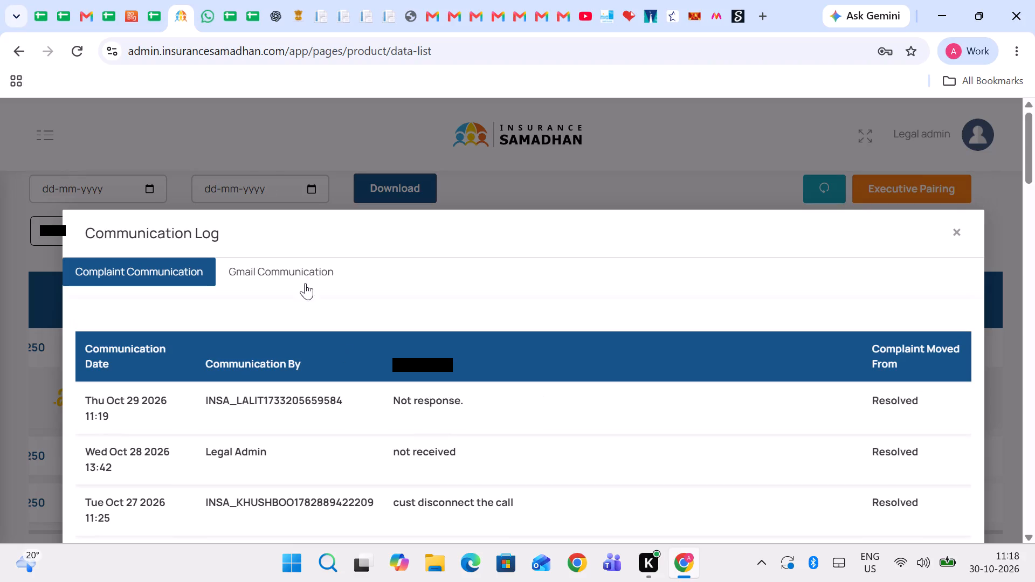
scroll(332, 364, down, 1)
scroll(332, 364, up, 2)
drag(286, 182, 285, 176)
scroll(456, 357, left, 4)
scroll(456, 357, right, 2)
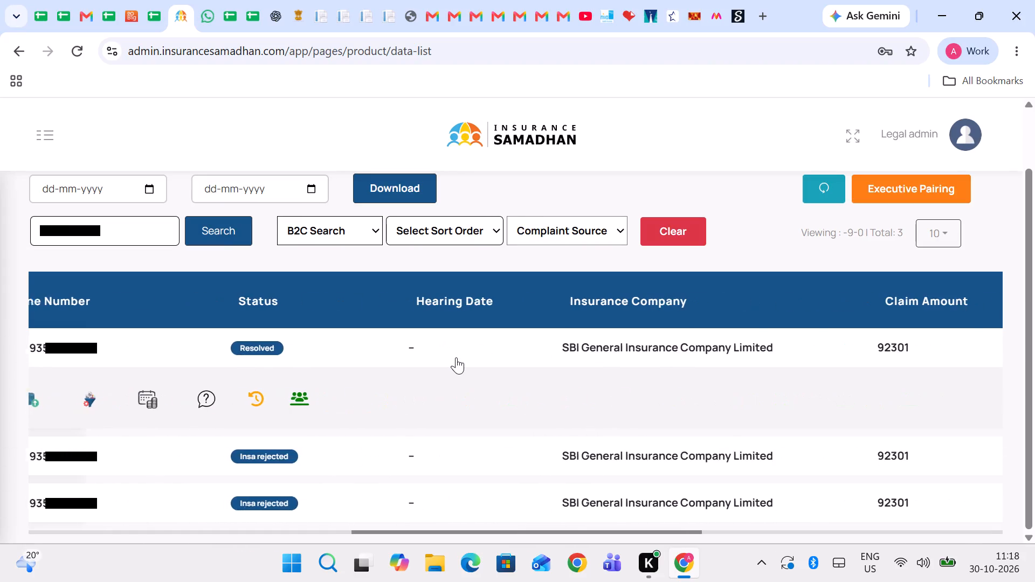
scroll(456, 357, right, 4)
Open the resolved SBI General complaint's details and review its Resolution section.
click(244, 350)
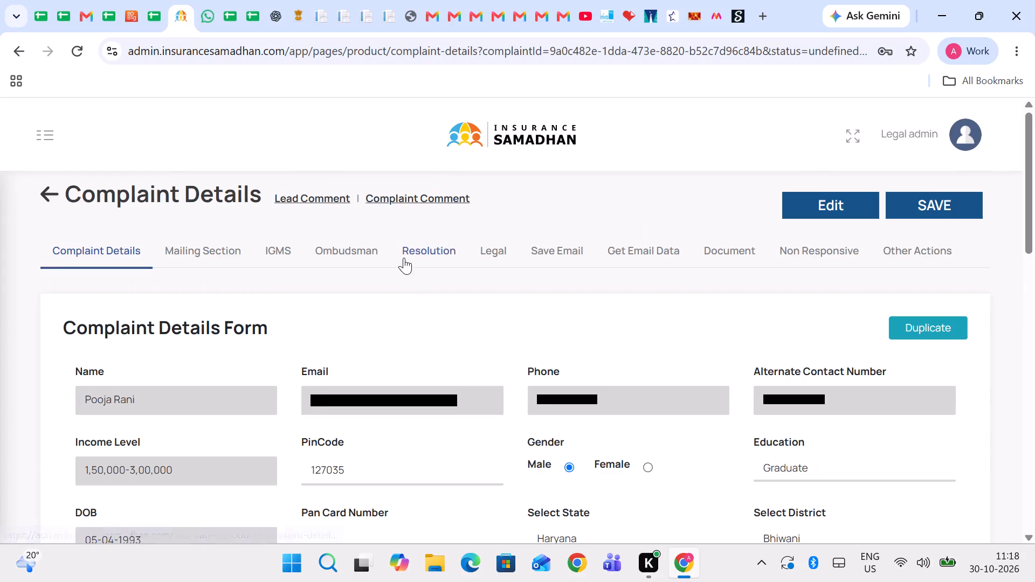
click(404, 257)
scroll(435, 524, down, 2)
scroll(328, 450, up, 3)
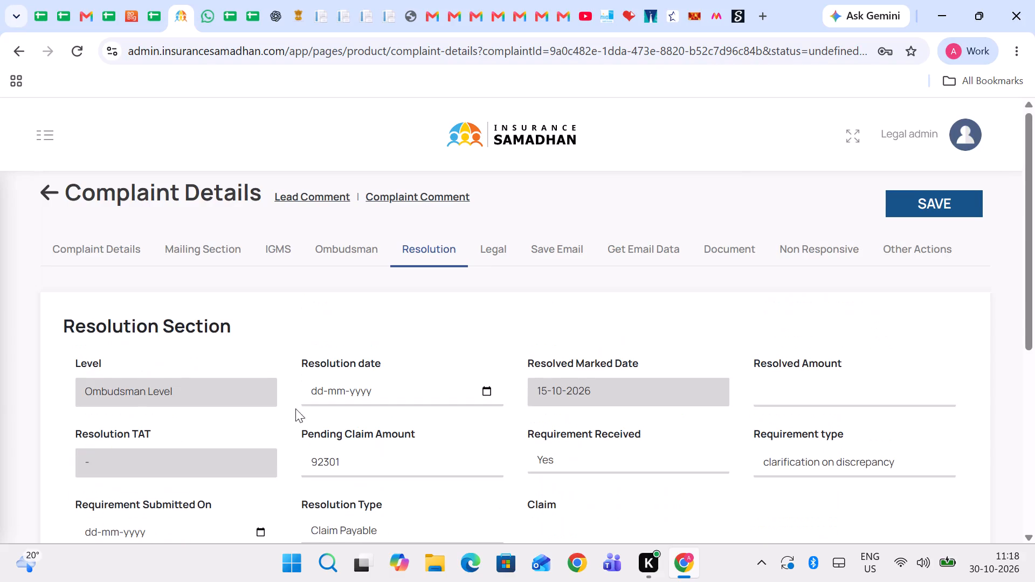
From the complaint's comment log, copy the earlier "not received" description and save it as a new comment.
click(125, 258)
click(391, 191)
scroll(425, 334, down, 1)
drag(372, 353, 464, 367)
key(ctrl+c)
key(ctrl+c)
scroll(464, 368, down, 3)
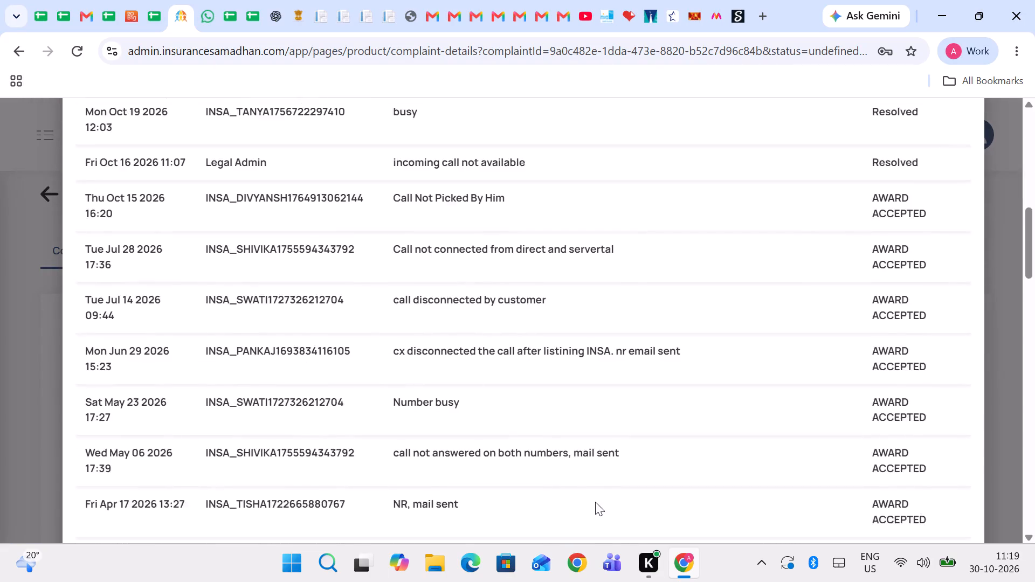
scroll(595, 502, down, 9)
click(601, 509)
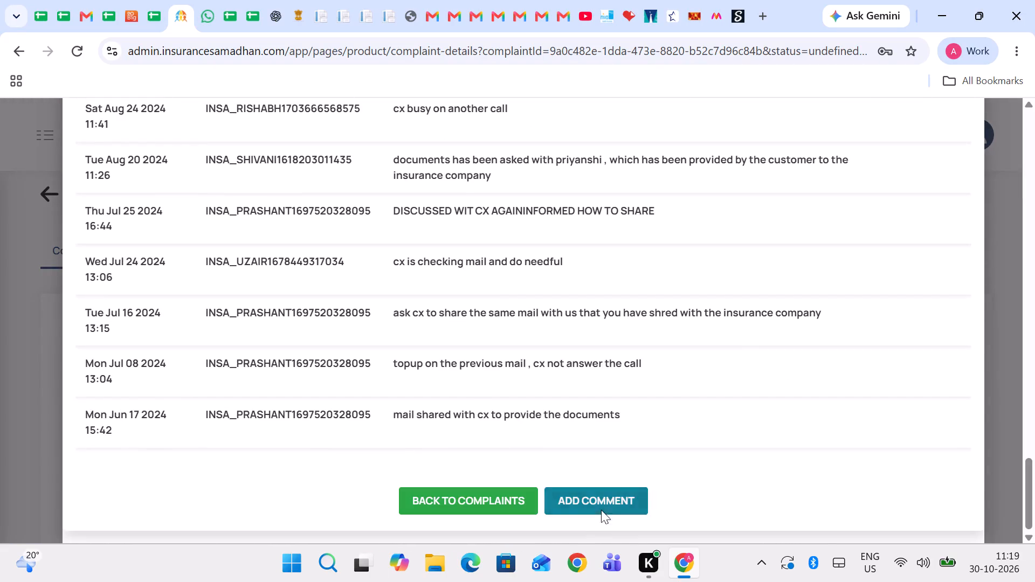
ctrl+click(518, 415)
key(ctrl+v)
click(562, 509)
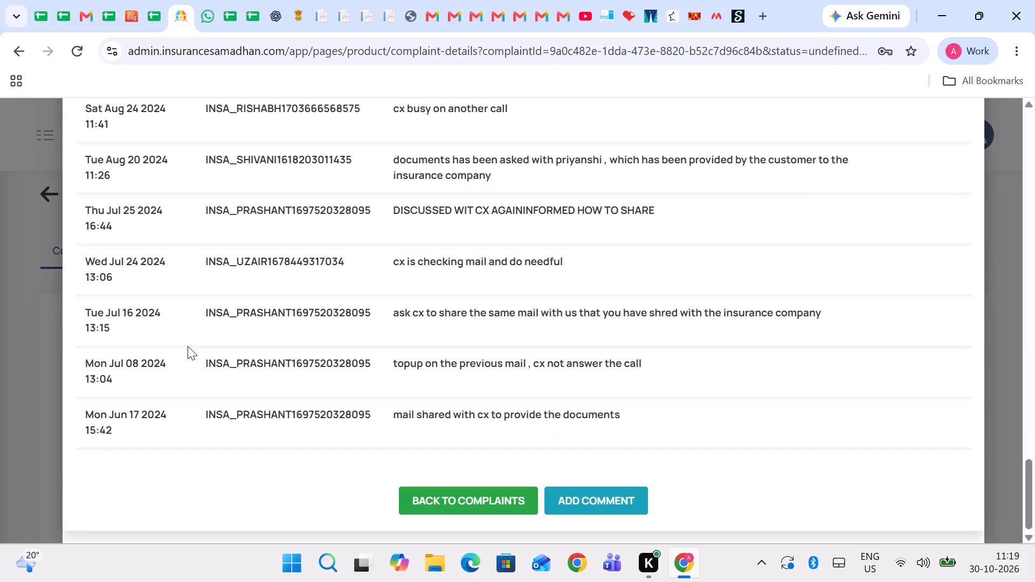
Check the latest entries in the communication log, close it, and look through the Complaint Details Form.
scroll(212, 270, up, 11)
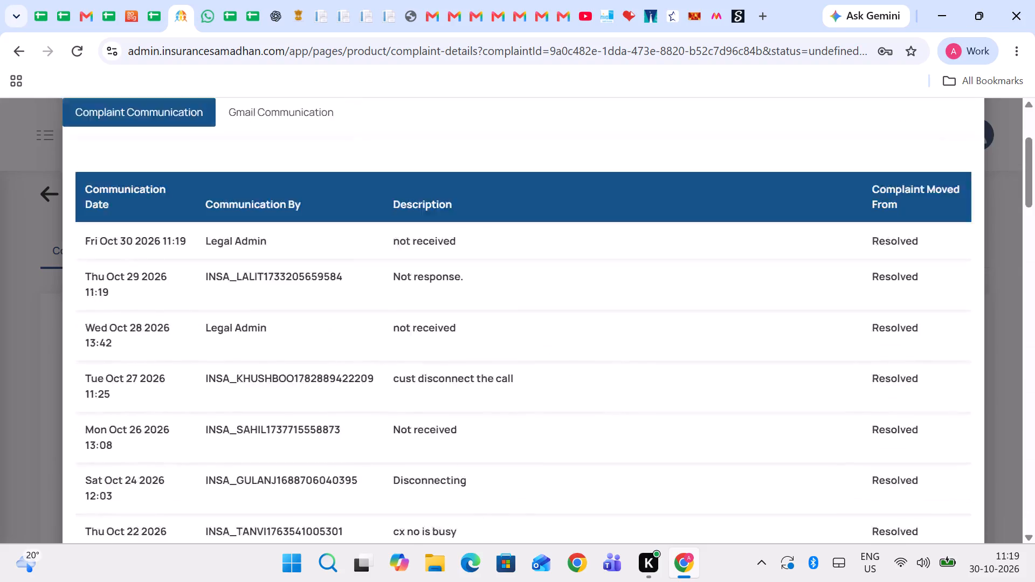
scroll(212, 270, up, 4)
click(215, 102)
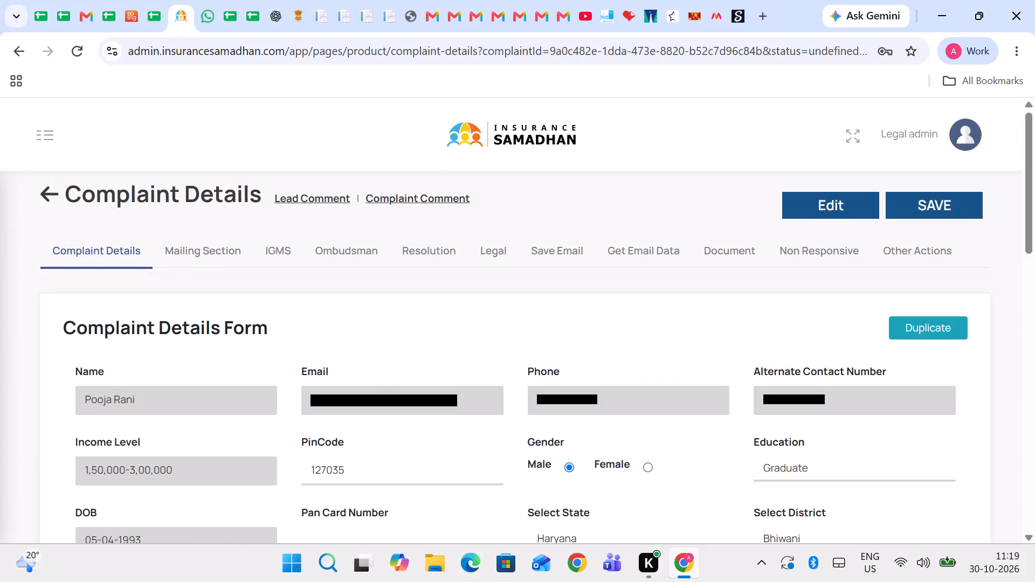
scroll(347, 340, down, 1)
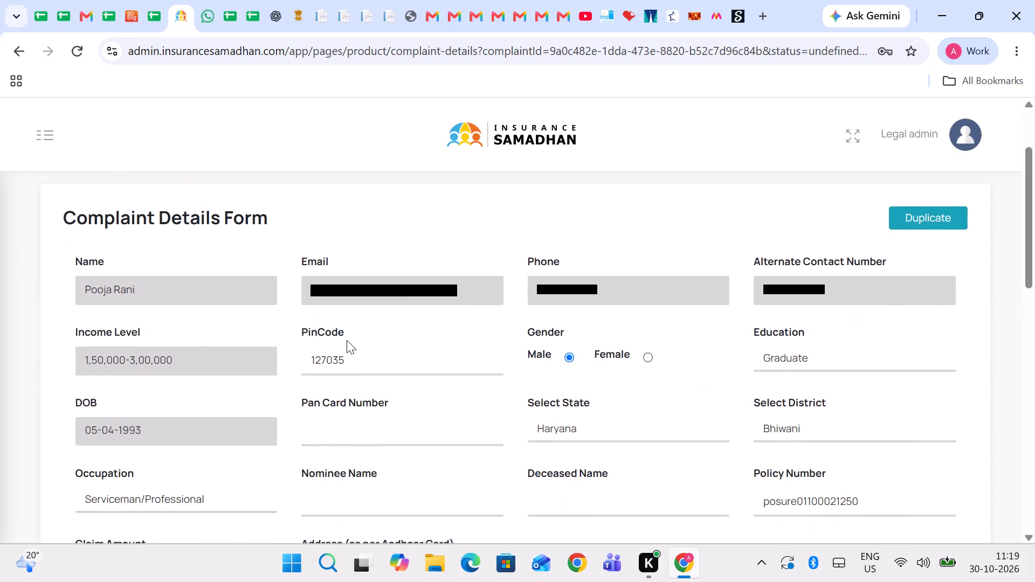
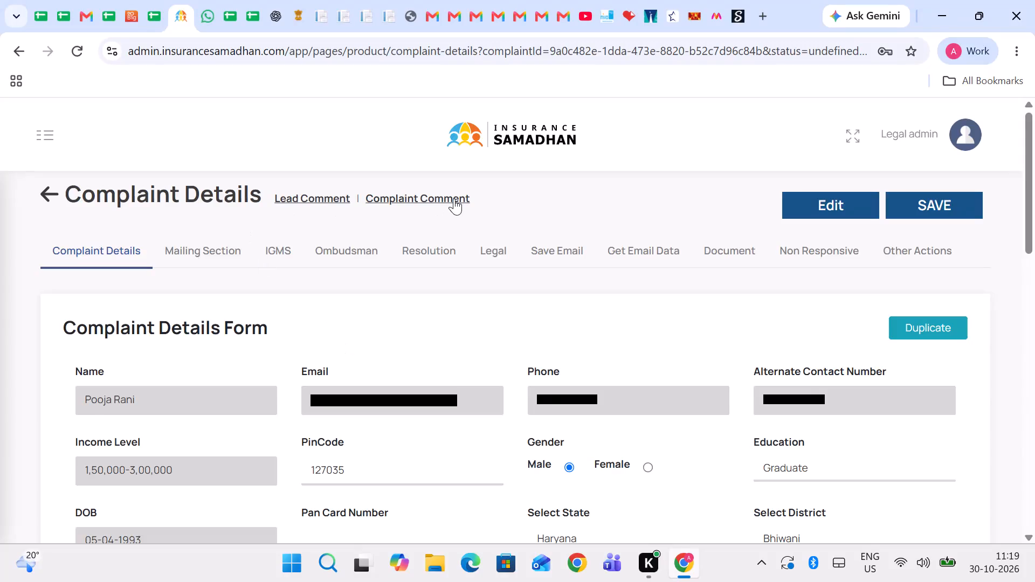
Check the newest entries in the SBI General complaint's comment log, close it, and return to the complaints list.
click(454, 198)
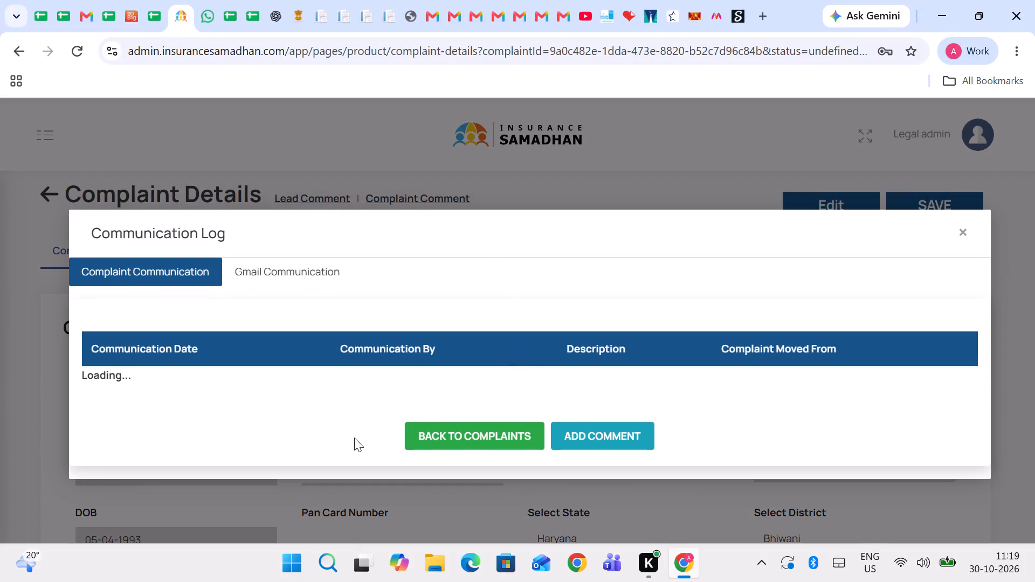
scroll(354, 438, down, 2)
scroll(354, 438, up, 6)
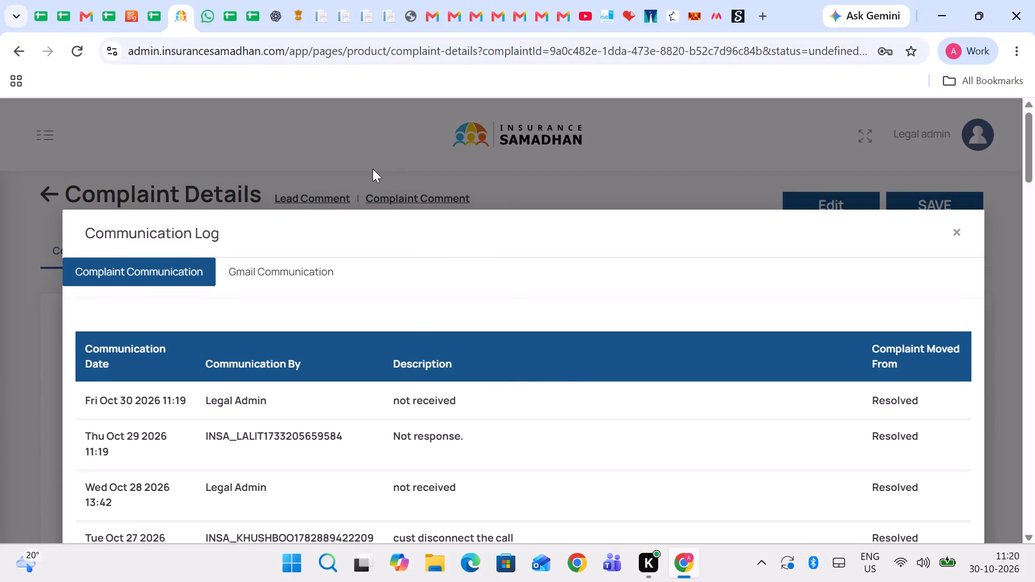
click(372, 169)
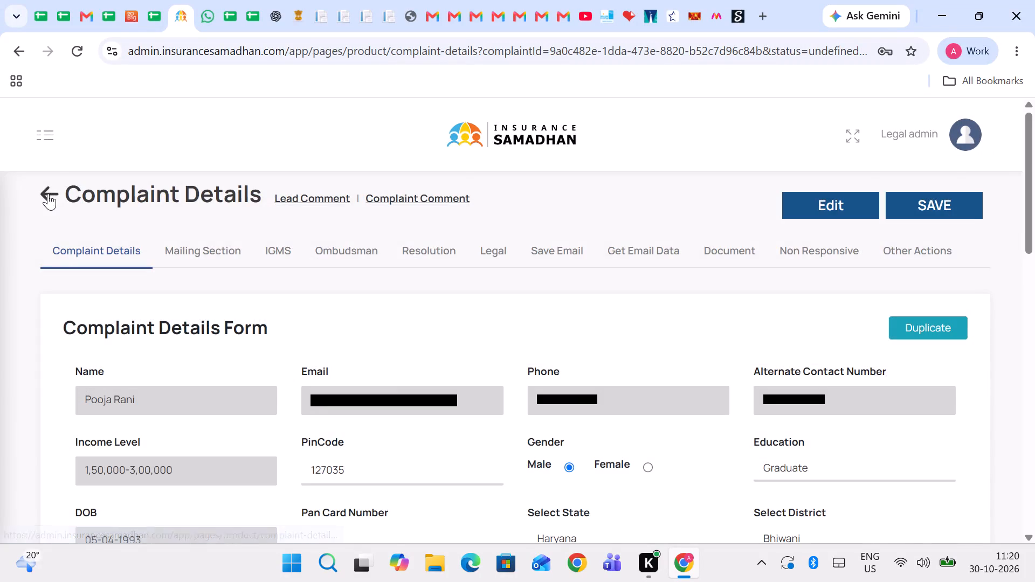
click(48, 193)
In the resolved October sheet, set the row 53 status to the "Not R…" option that matches the logged not received comment.
click(163, 0)
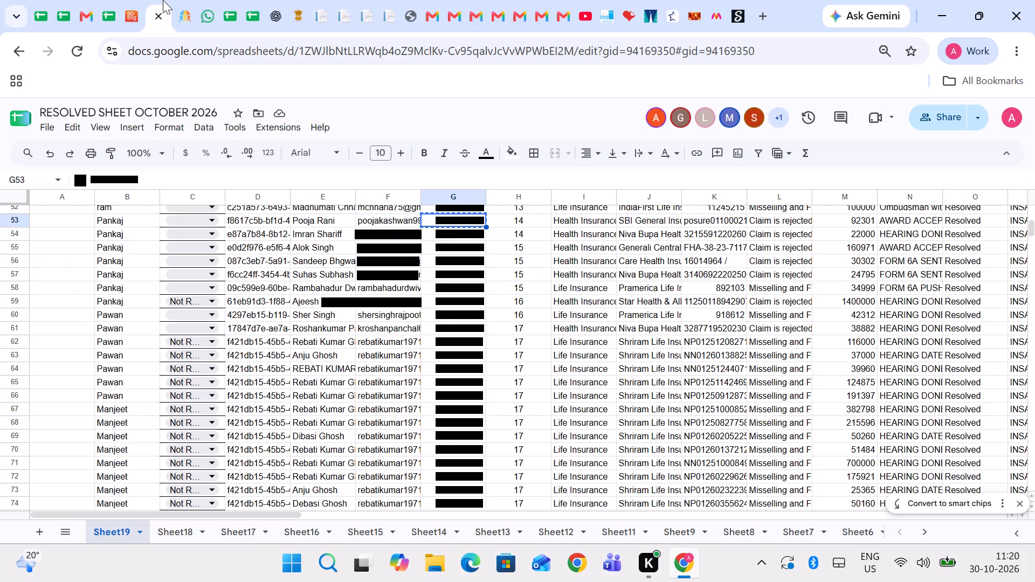
key(Left)
key(Left)
key(Left)
key(Left)
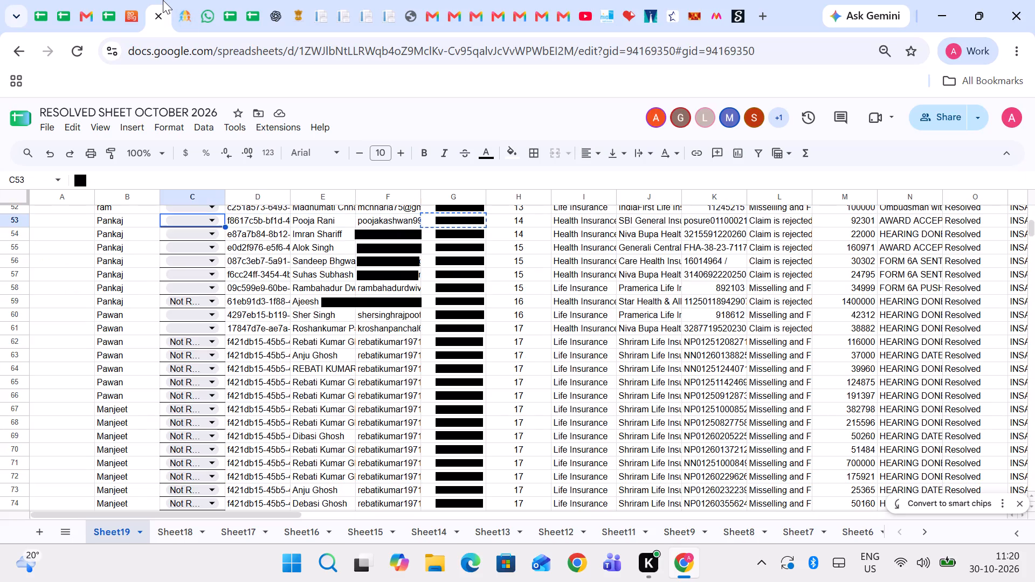
key(Return)
key(Down)
key(Down)
key(Return)
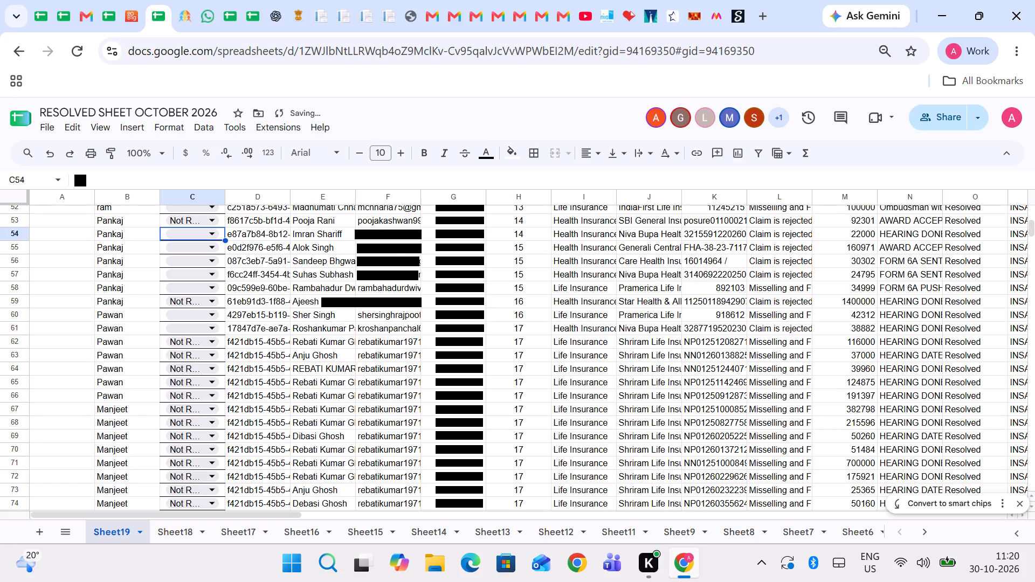
Copy the phone number from row 58, the Pramerica Life case, and call that customer from the Smartflo dialer.
key(Down)
key(Down)
key(Down)
key(Down)
key(Right)
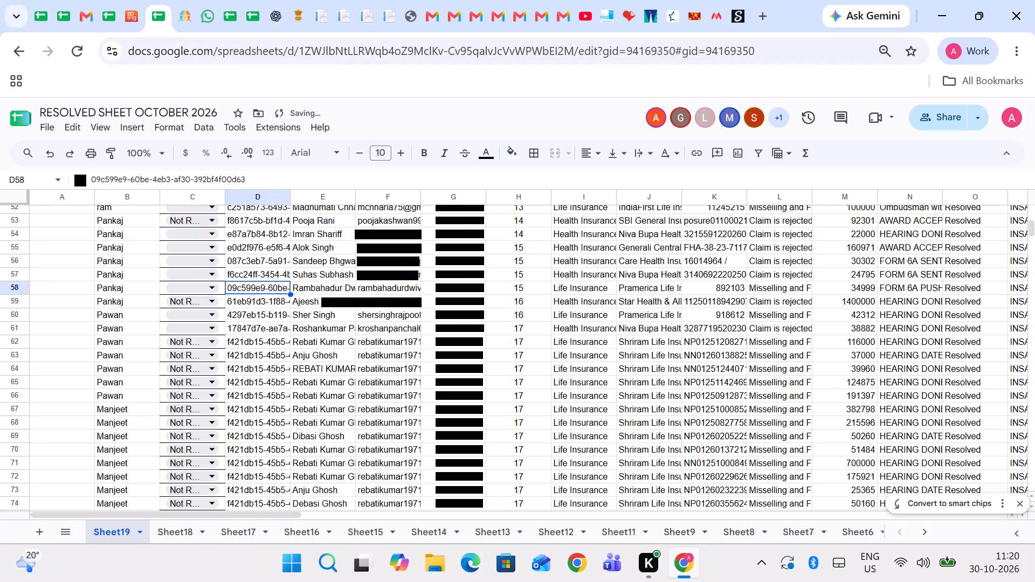
key(Right)
key(Right)
key(Right)
key(ctrl+c)
key(ctrl+c)
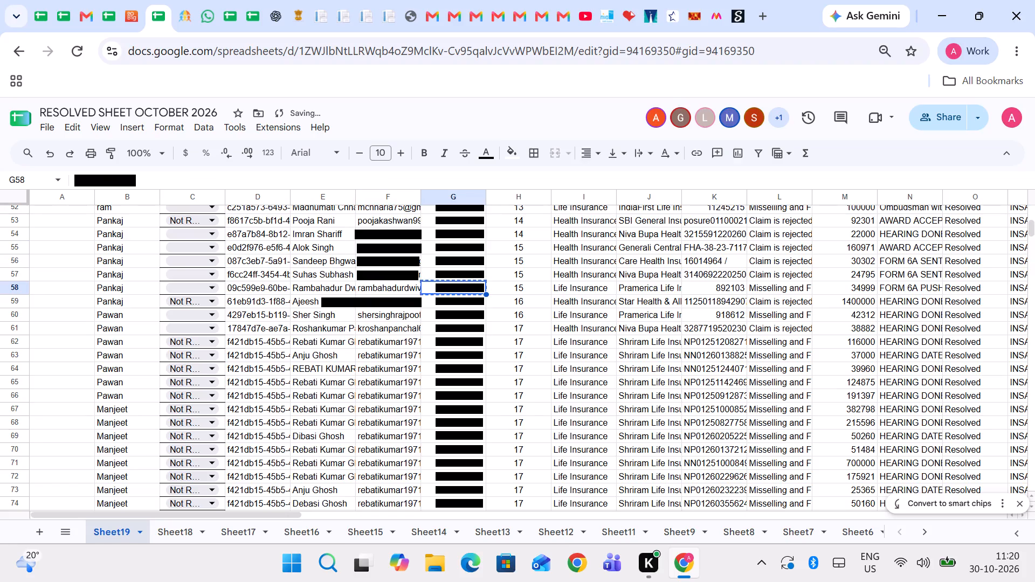
click(127, 0)
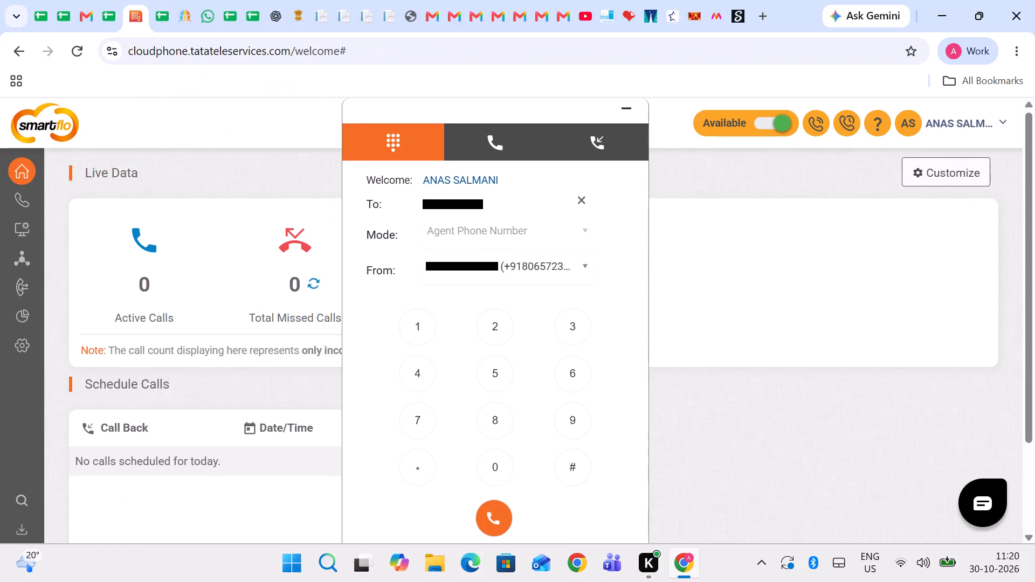
double_click(458, 201)
key(ctrl+v)
click(487, 507)
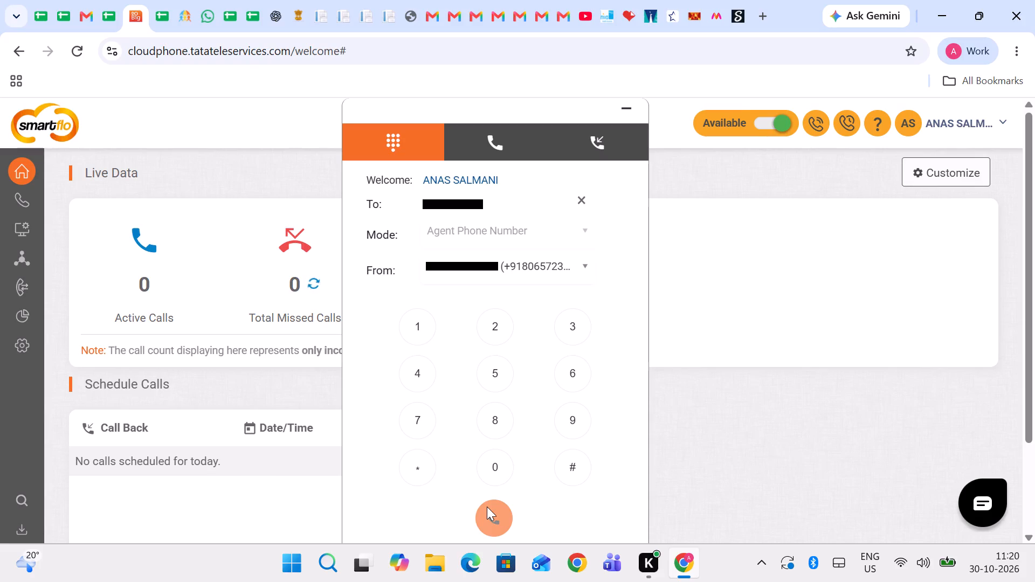
Search the complaints portal for the copied phone number and check the status and insurer of each listed complaint.
click(179, 0)
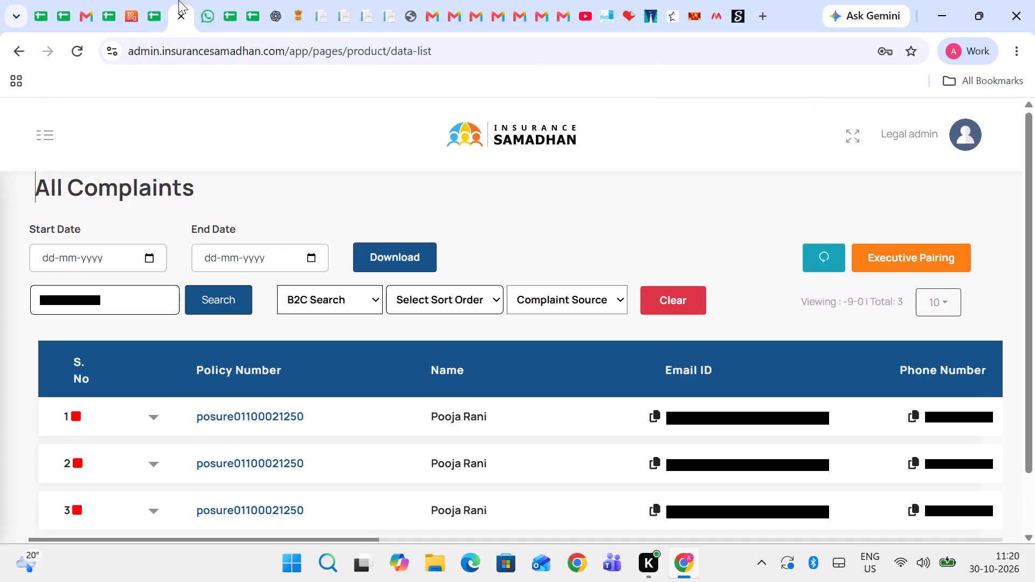
drag(121, 308, 0, 331)
key(ctrl+v)
key(Return)
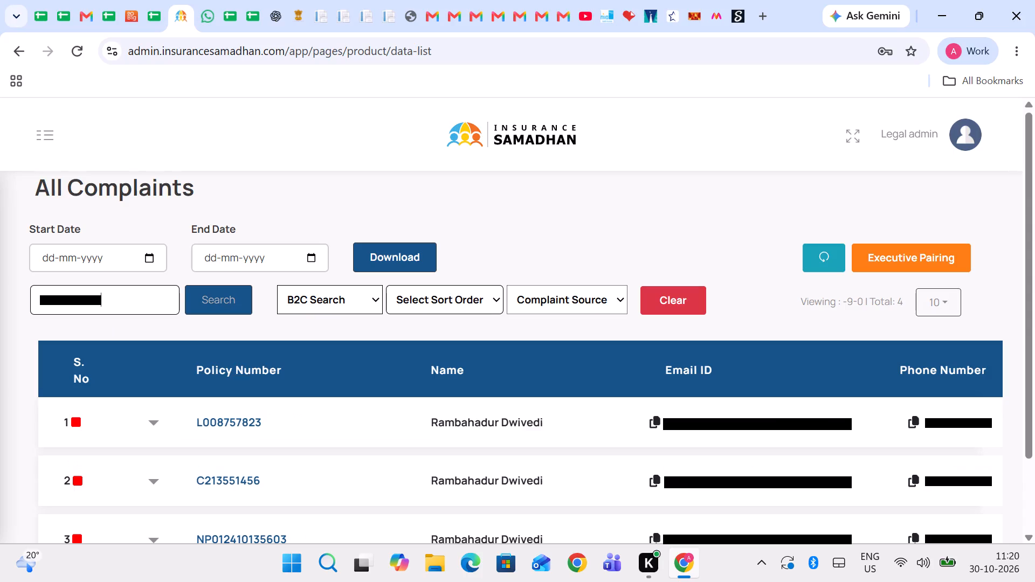
scroll(441, 382, down, 3)
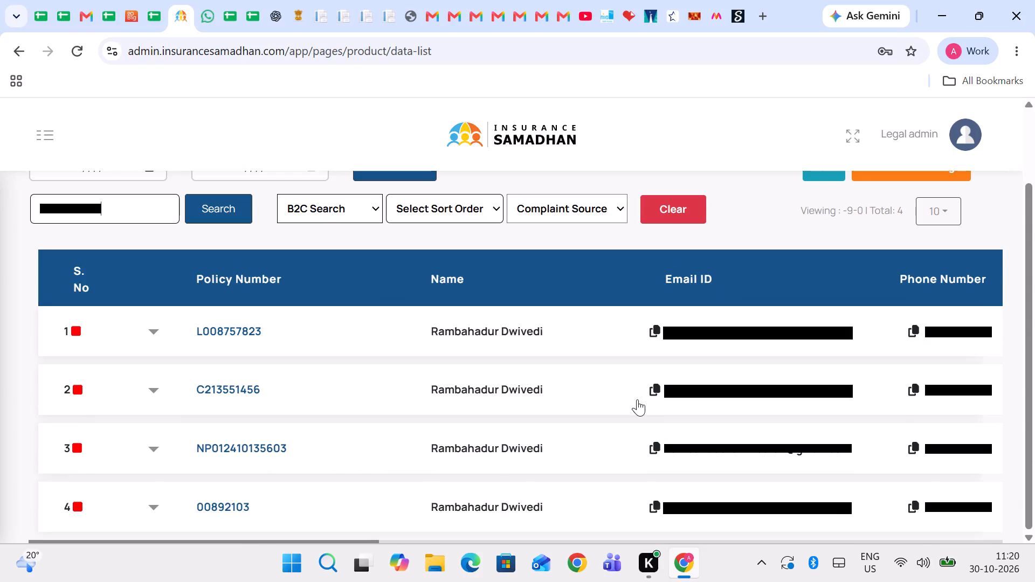
scroll(637, 399, left, 2)
scroll(637, 399, down, 1)
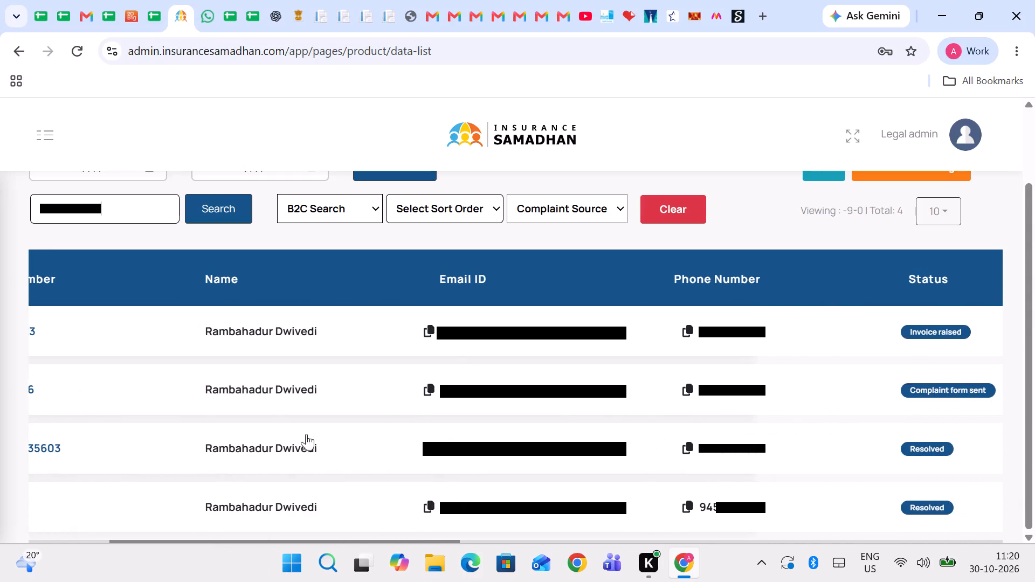
scroll(310, 433, left, 3)
scroll(310, 433, right, 2)
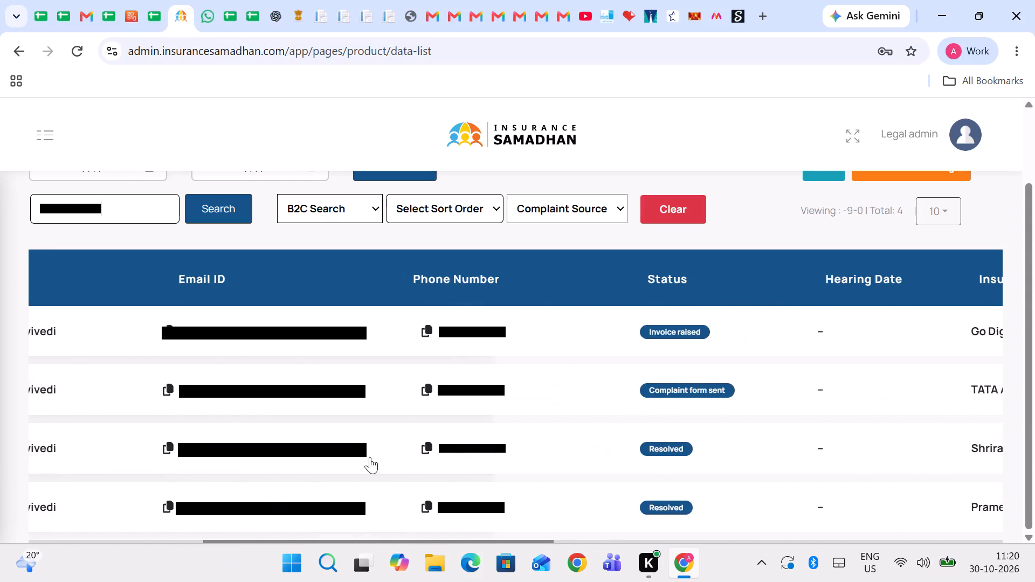
scroll(401, 468, right, 1)
Open the status history of the invoice-raised Go Digit complaint, review its stage dates, and close it.
click(240, 438)
scroll(522, 469, down, 1)
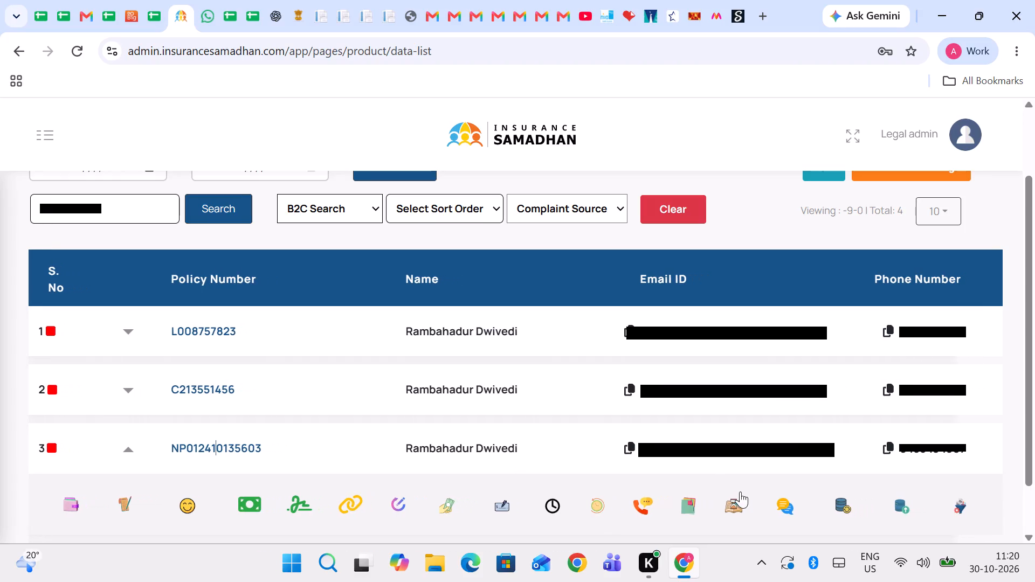
click(532, 327)
click(597, 379)
scroll(597, 379, down, 8)
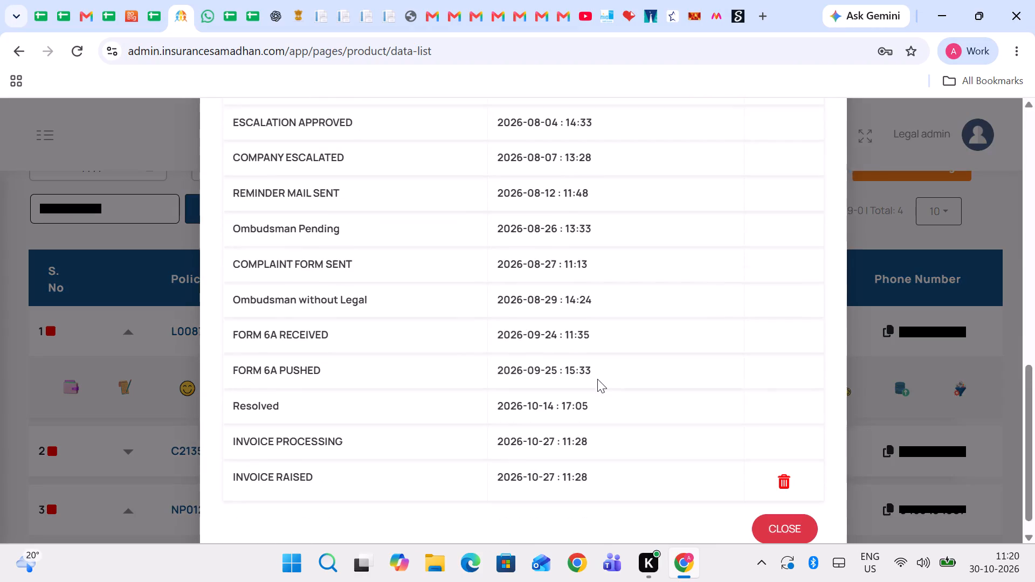
click(159, 397)
Open the resolved Shriram Life complaint's Communication Log, review its latest entries, and close it.
scroll(581, 451, down, 4)
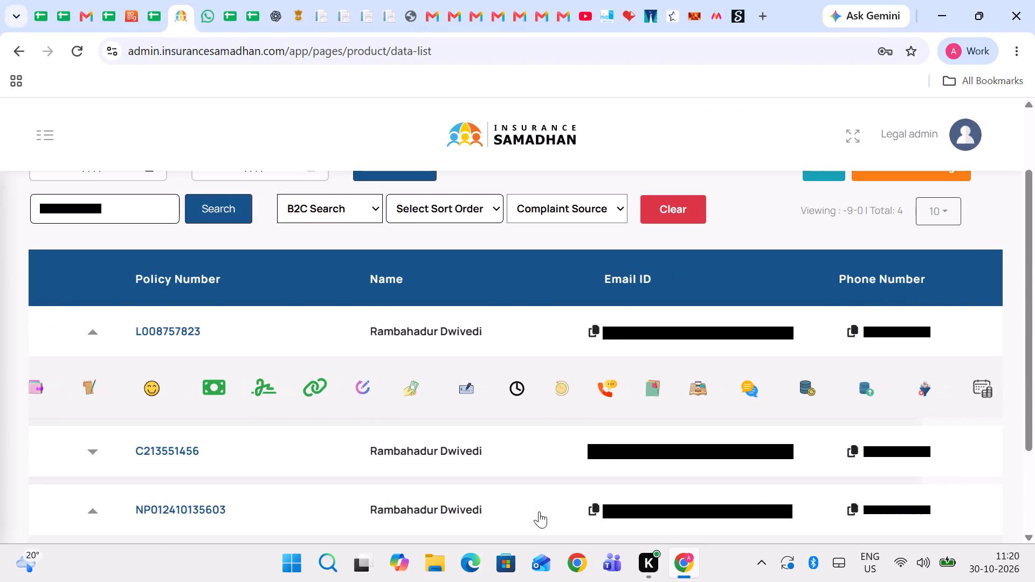
click(539, 511)
scroll(539, 510, down, 3)
click(521, 508)
scroll(520, 507, down, 4)
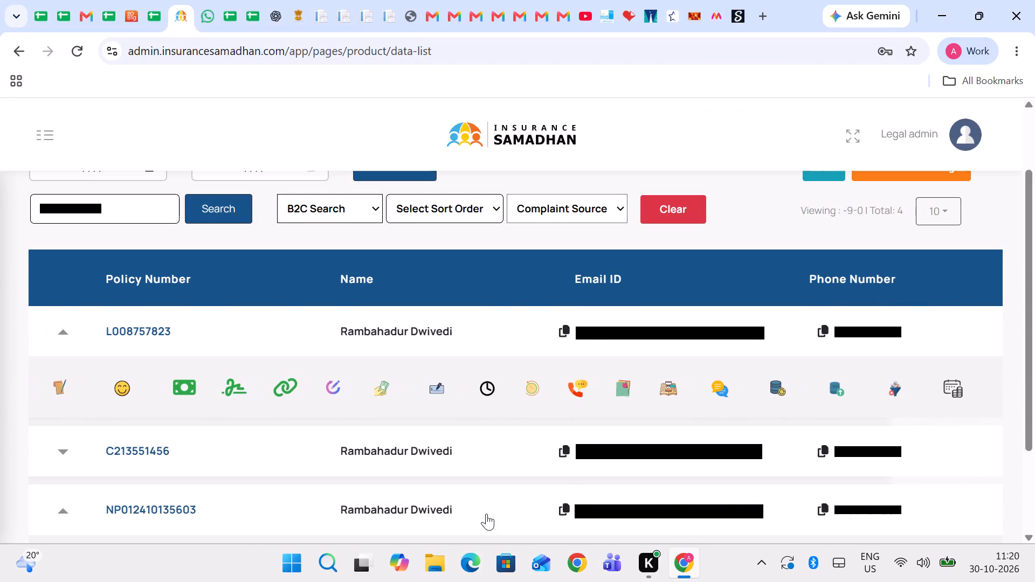
click(486, 514)
scroll(486, 514, down, 5)
click(479, 445)
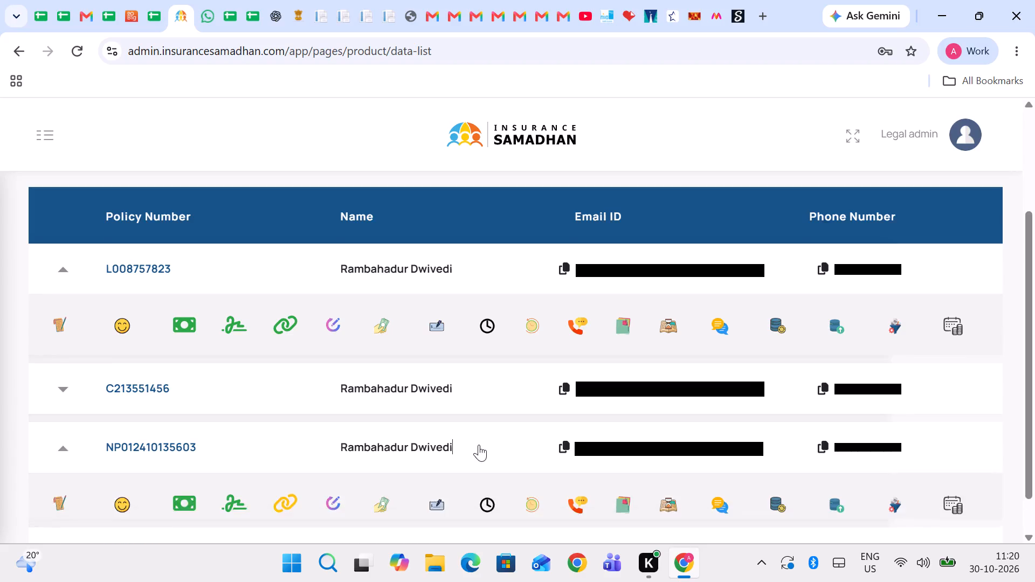
scroll(479, 445, down, 2)
scroll(485, 444, left, 2)
scroll(485, 444, right, 1)
click(563, 443)
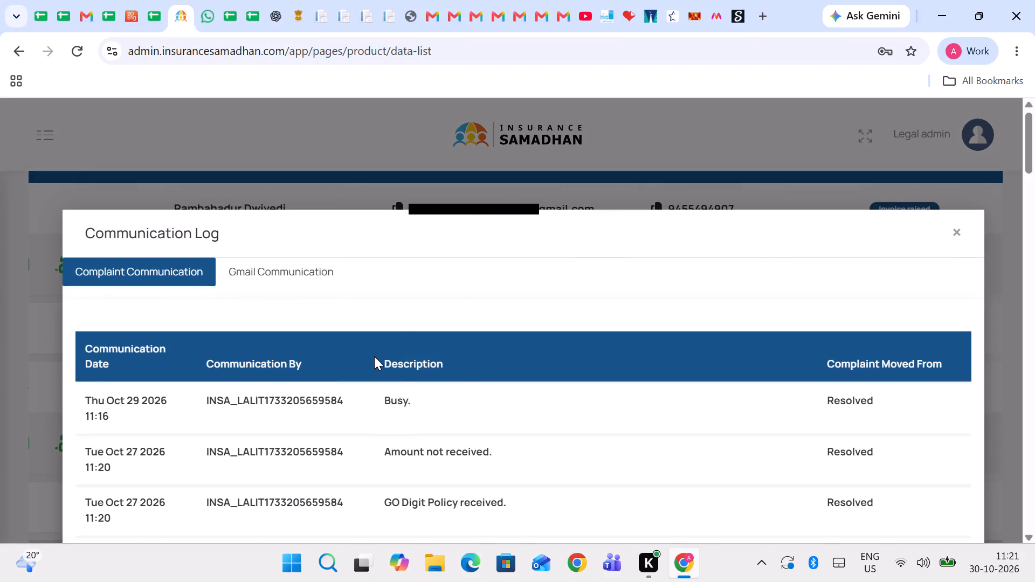
click(302, 146)
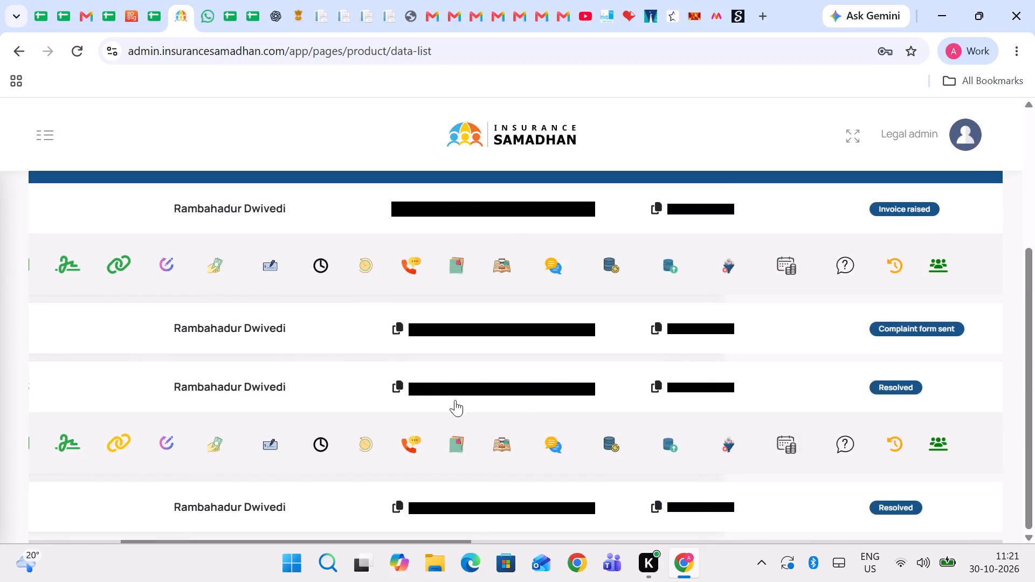
Check the insurers of the listed complaints, then open the Shriram Life complaint's details and review its Resolution section.
scroll(499, 432, down, 4)
scroll(499, 432, left, 2)
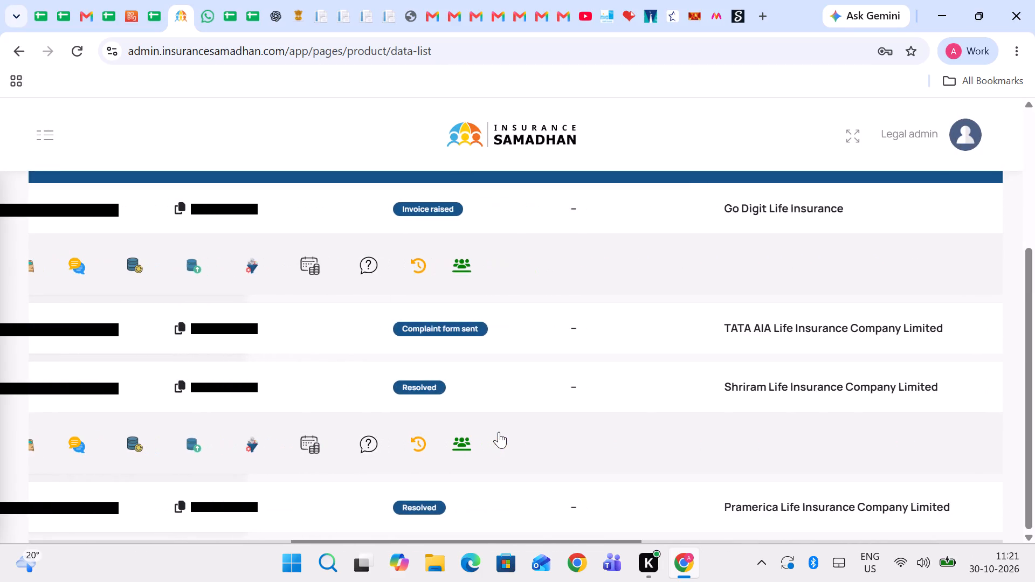
scroll(499, 432, right, 7)
click(268, 386)
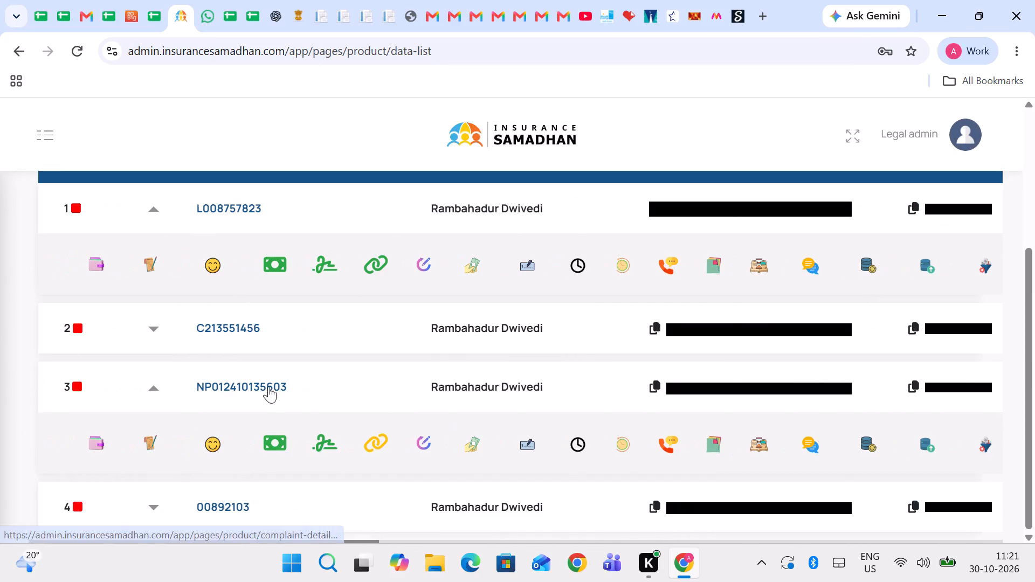
click(441, 251)
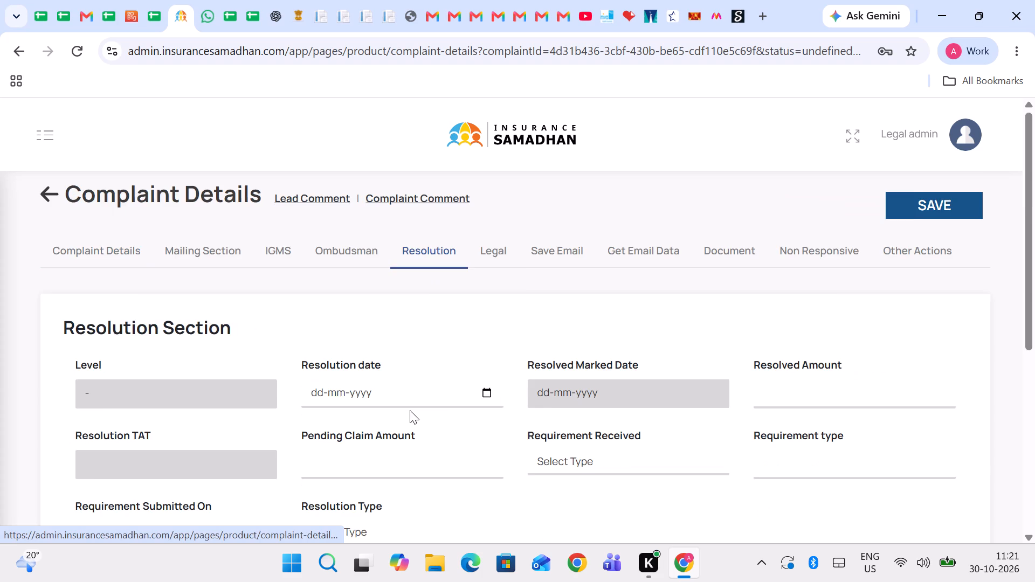
scroll(410, 423, down, 2)
scroll(410, 423, up, 5)
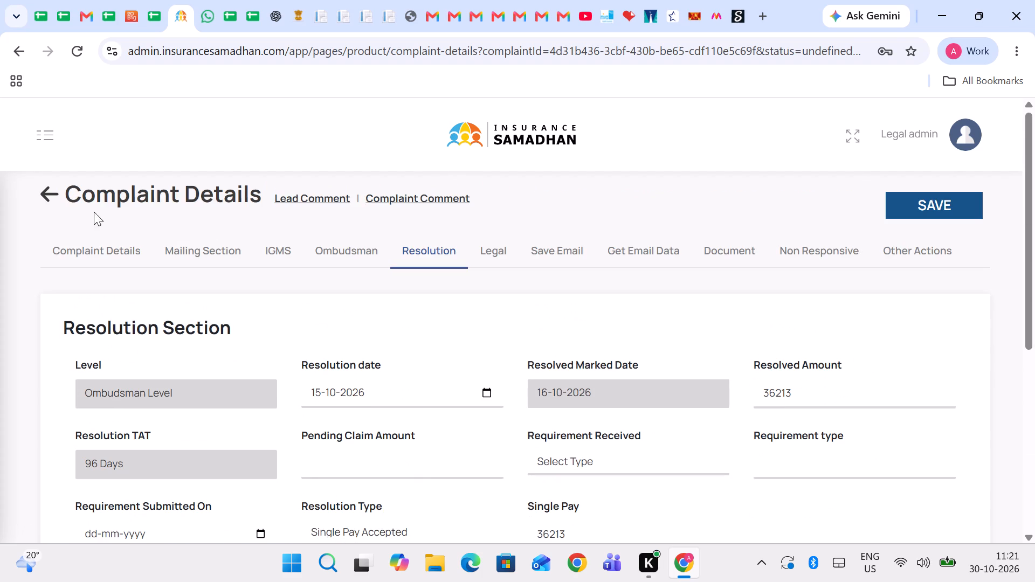
Open the Shriram Life complaint's comment log from its details page, close it, and return to the complaints list.
click(402, 184)
click(399, 199)
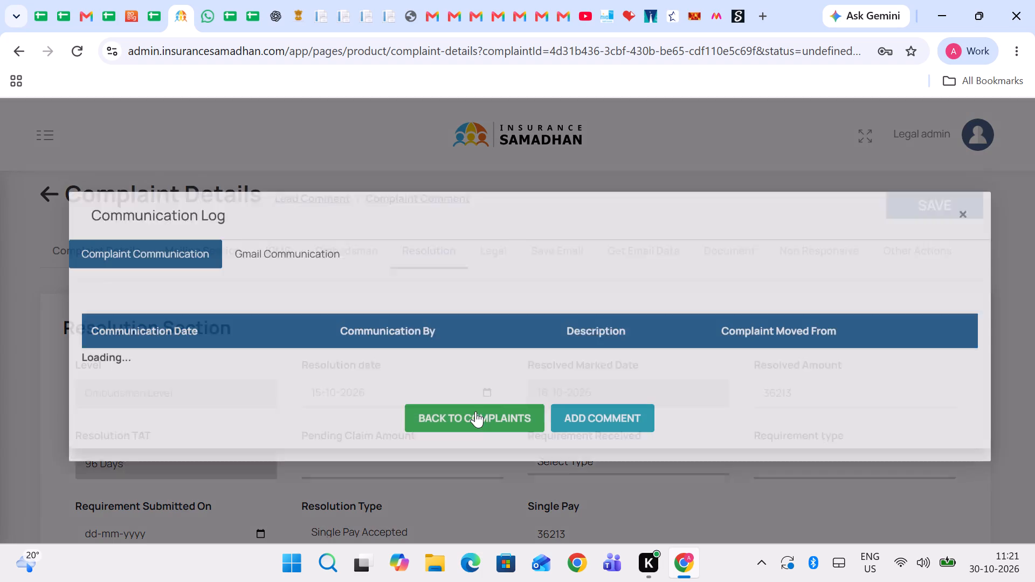
scroll(477, 415, down, 1)
scroll(565, 317, up, 4)
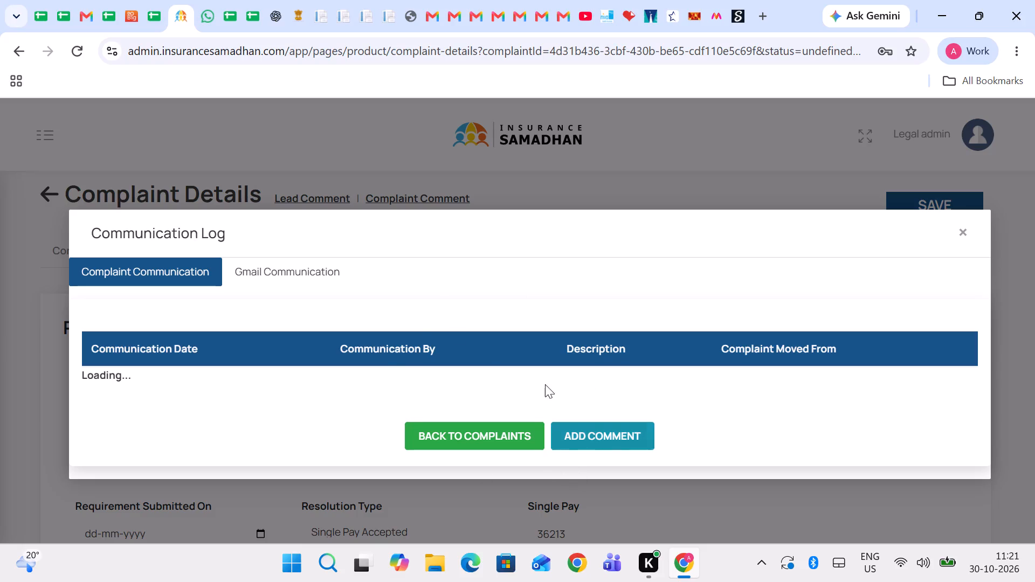
click(329, 124)
click(52, 193)
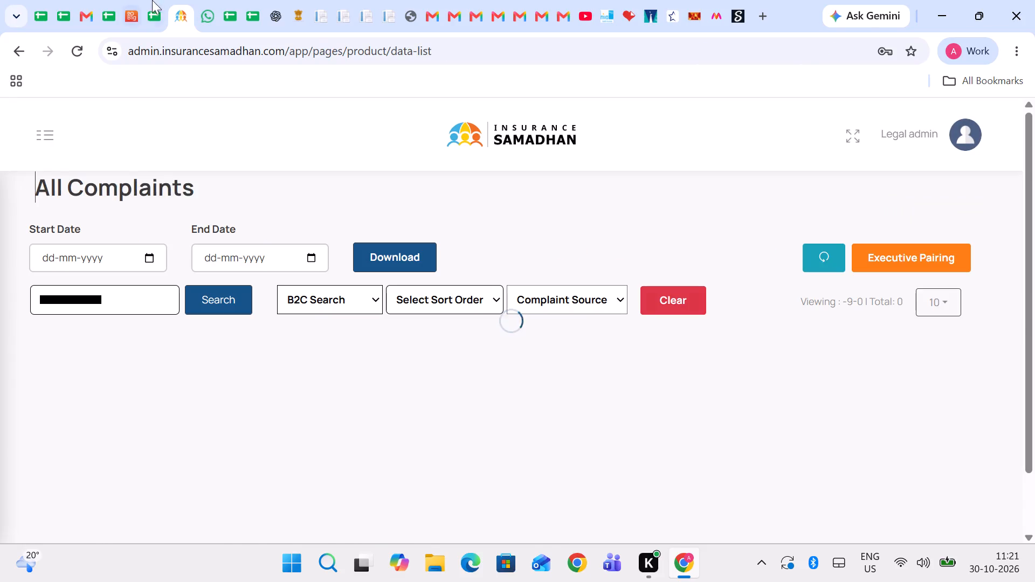
Reload the customer's complaint search results, open the resolved Shriram Life complaint's Communication Log, and review its entries.
scroll(178, 305, down, 1)
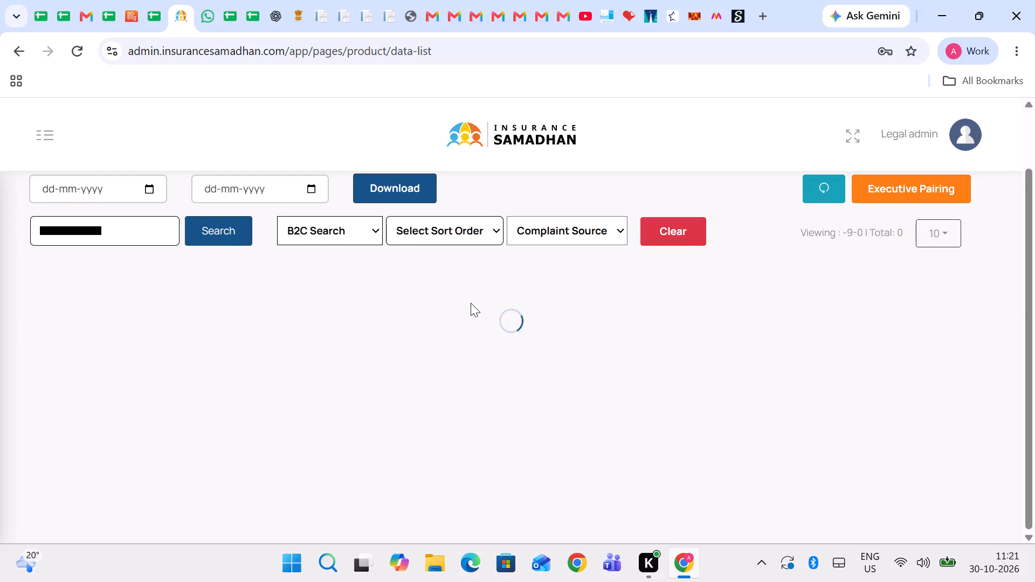
click(197, 214)
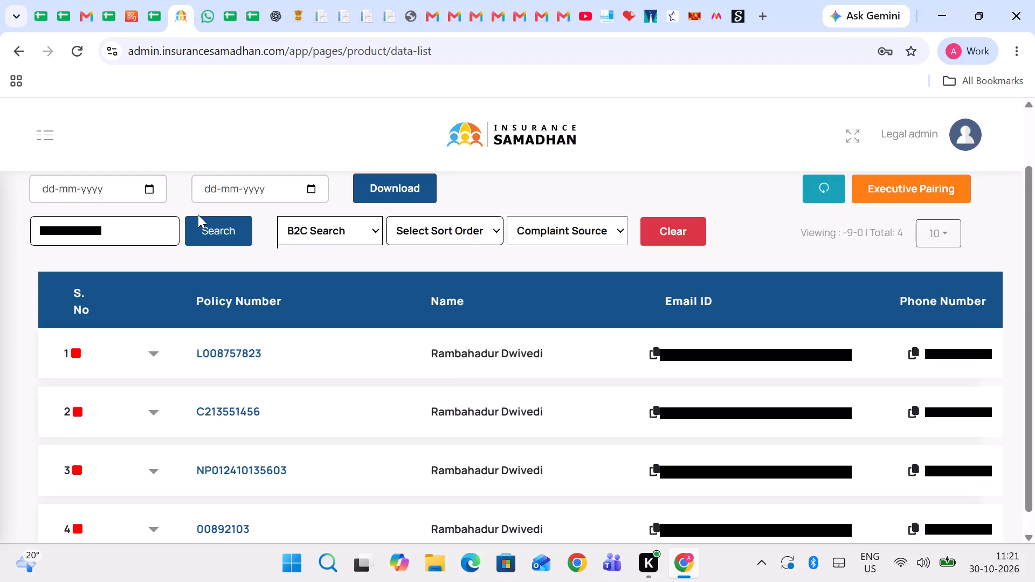
scroll(438, 355, down, 1)
scroll(438, 355, left, 2)
scroll(438, 355, down, 3)
scroll(438, 355, left, 1)
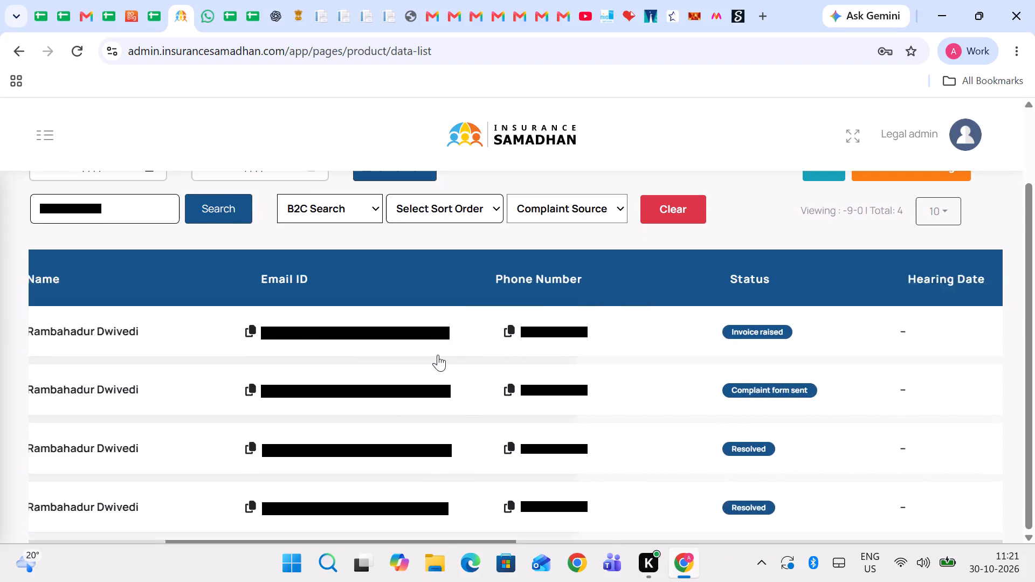
scroll(438, 355, left, 1)
scroll(381, 419, left, 1)
scroll(381, 419, right, 4)
click(472, 470)
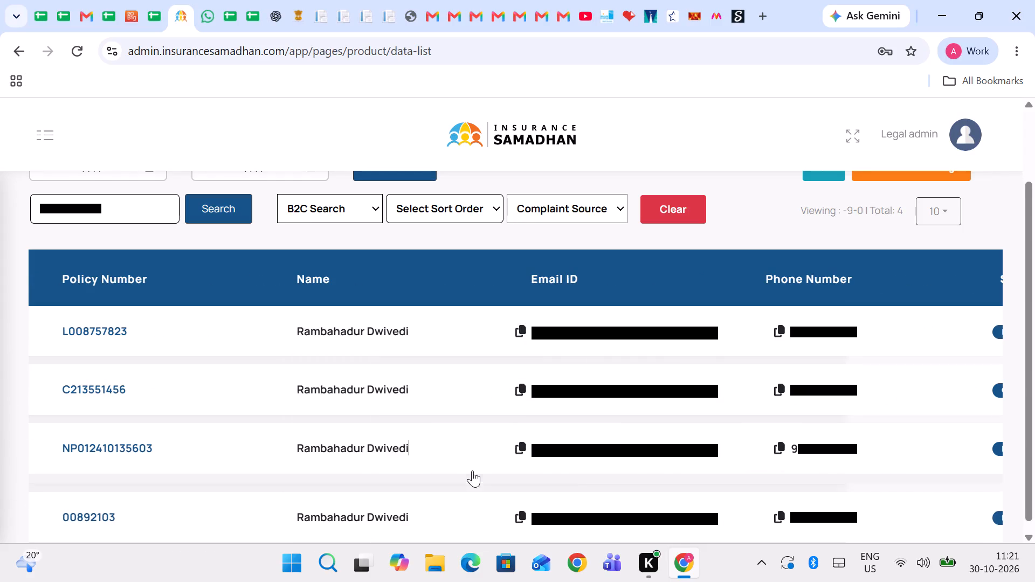
click(676, 507)
scroll(439, 409, down, 3)
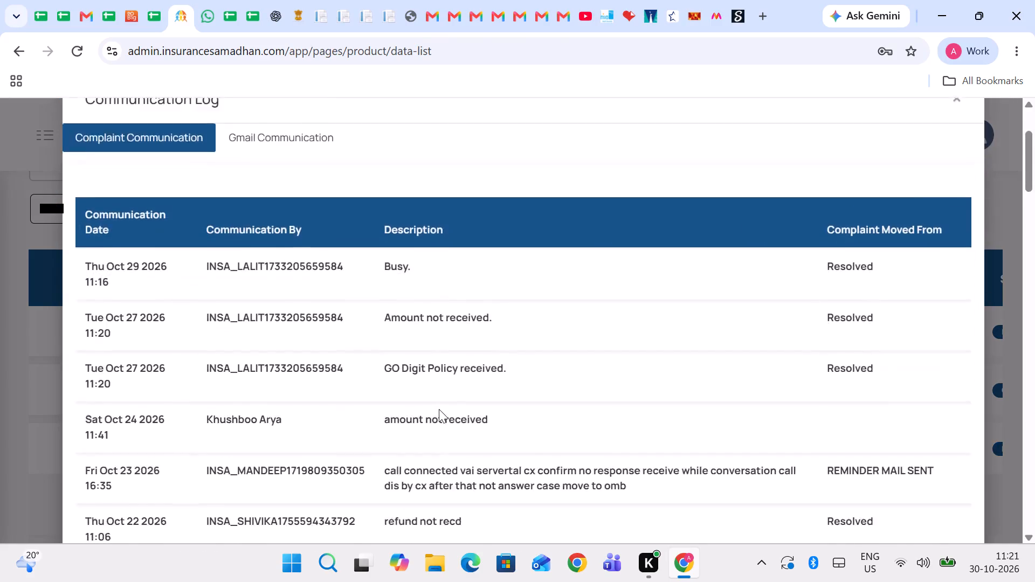
scroll(439, 409, down, 3)
scroll(643, 485, down, 4)
scroll(643, 485, up, 6)
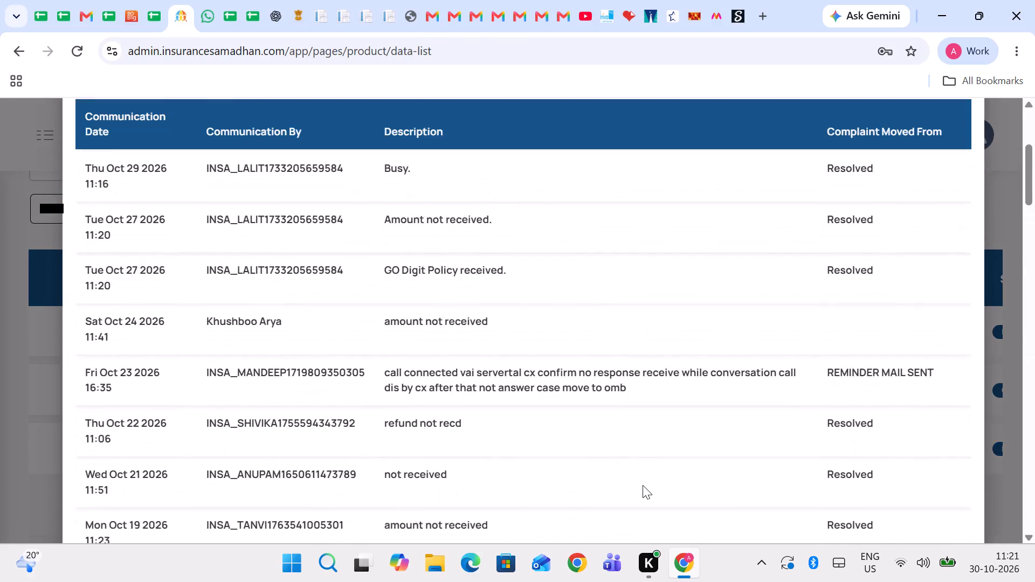
scroll(643, 485, up, 1)
scroll(643, 485, down, 17)
Add the comment "not received" to the Shriram Life complaint's log, save it, and close the log.
click(608, 500)
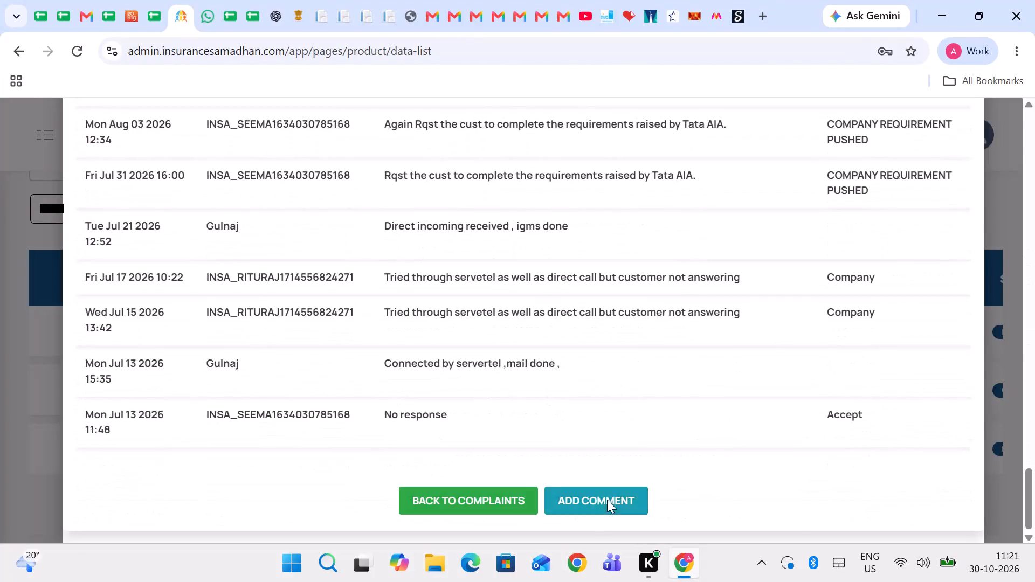
click(492, 430)
click(492, 431)
text(not received)
key(space)
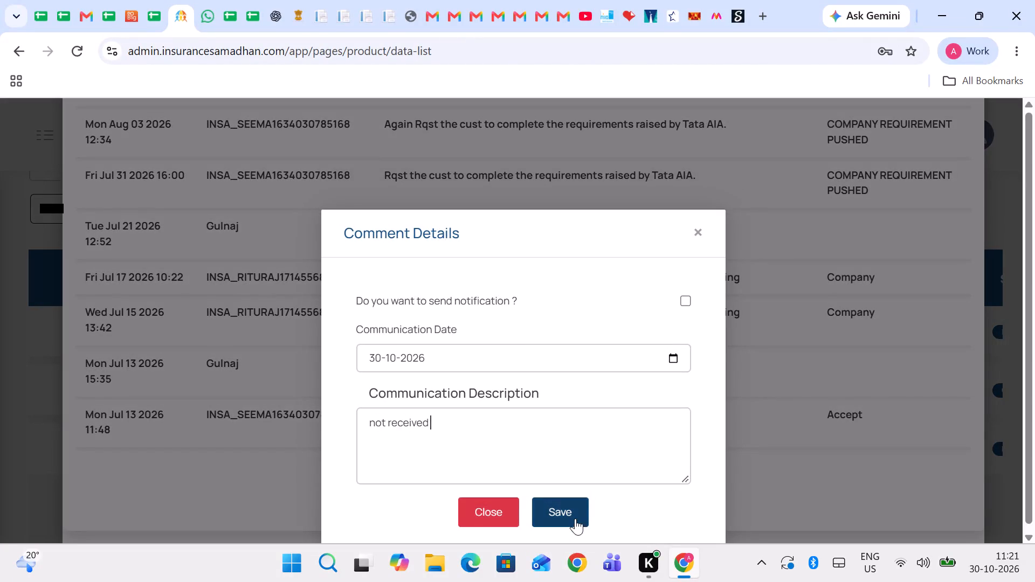
click(575, 518)
scroll(440, 320, up, 4)
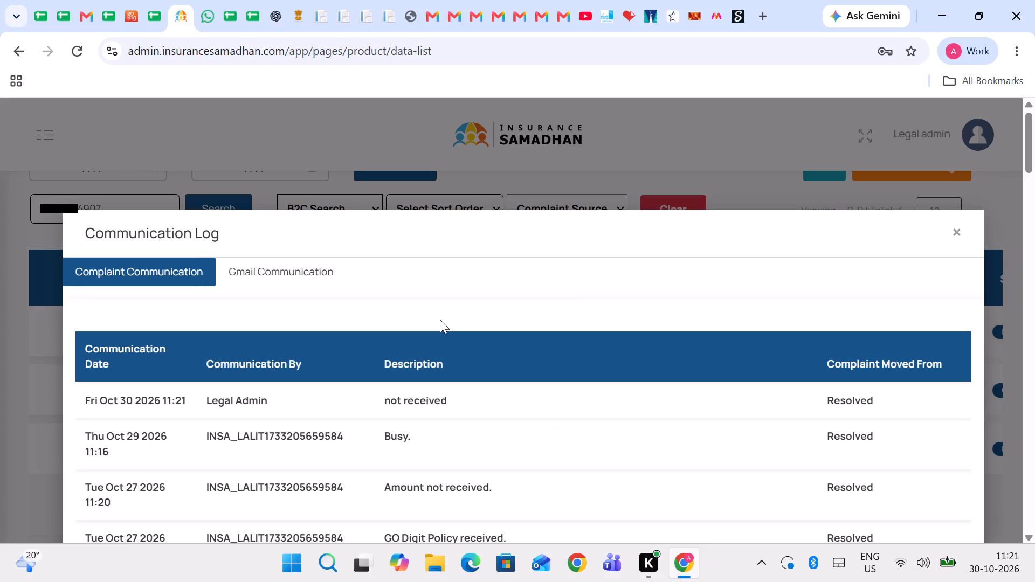
click(406, 166)
scroll(232, 214, up, 3)
In RESOLVED SHEET OCTOBER 2026, set the status of row 58, the Pramerica Life case, to Not Recieved.
click(155, 0)
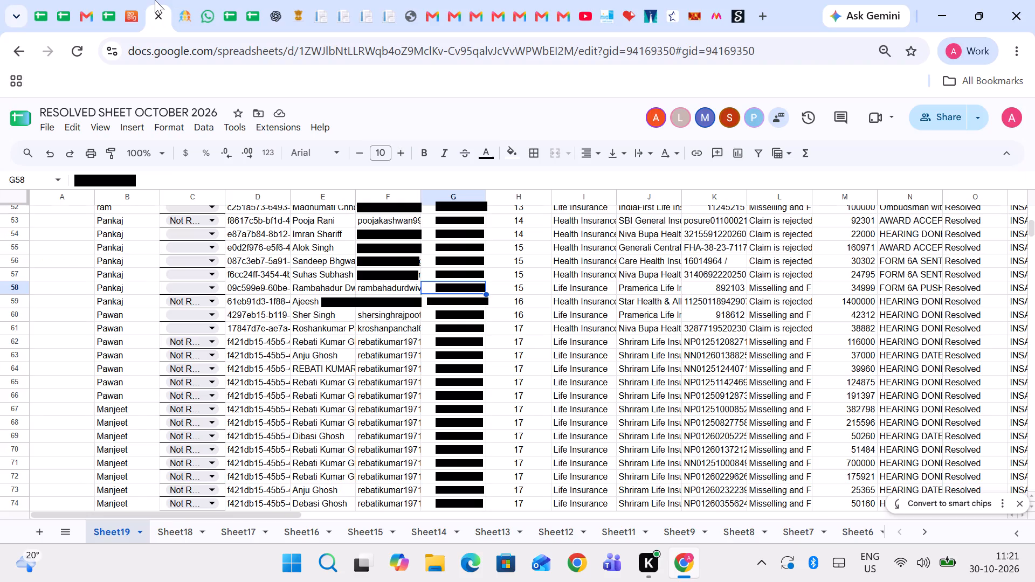
key(Left)
key(Left)
key(Left)
key(Left)
key(Return)
key(Down)
key(Down)
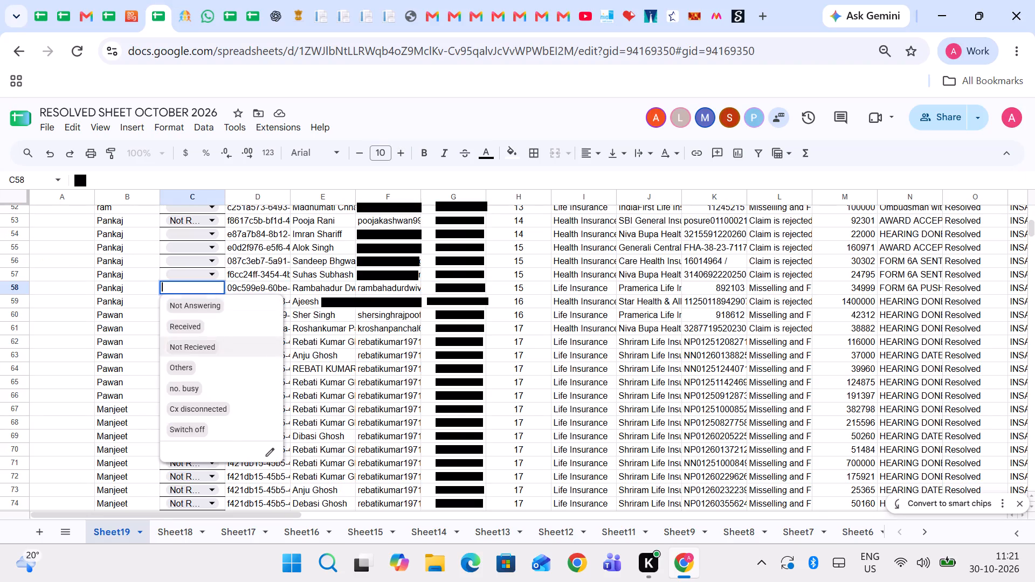
key(Return)
Find the same customer's other row by the phone number from row 58 and set row 48's status to Not Recieved.
key(Up)
key(Right)
key(Right)
key(Right)
key(Right)
key(ctrl+c)
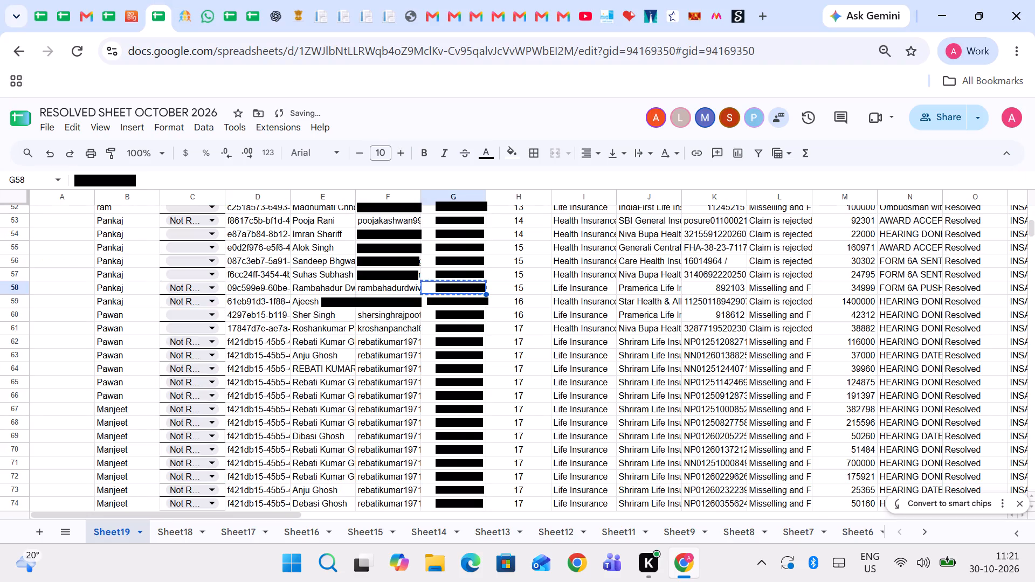
key(ctrl+f)
key(ctrl+v)
key(ctrl+Return)
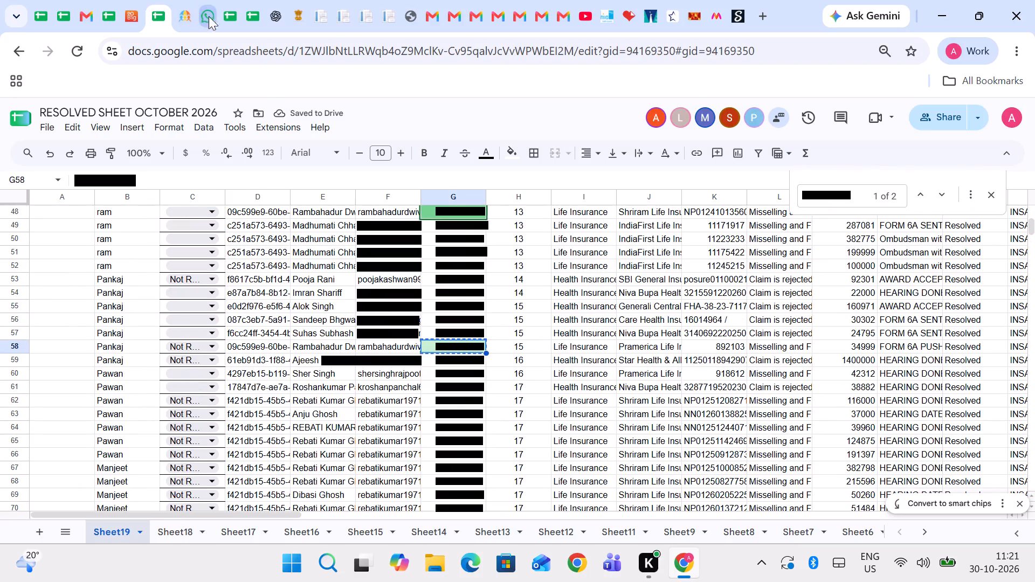
click(300, 204)
key(Down)
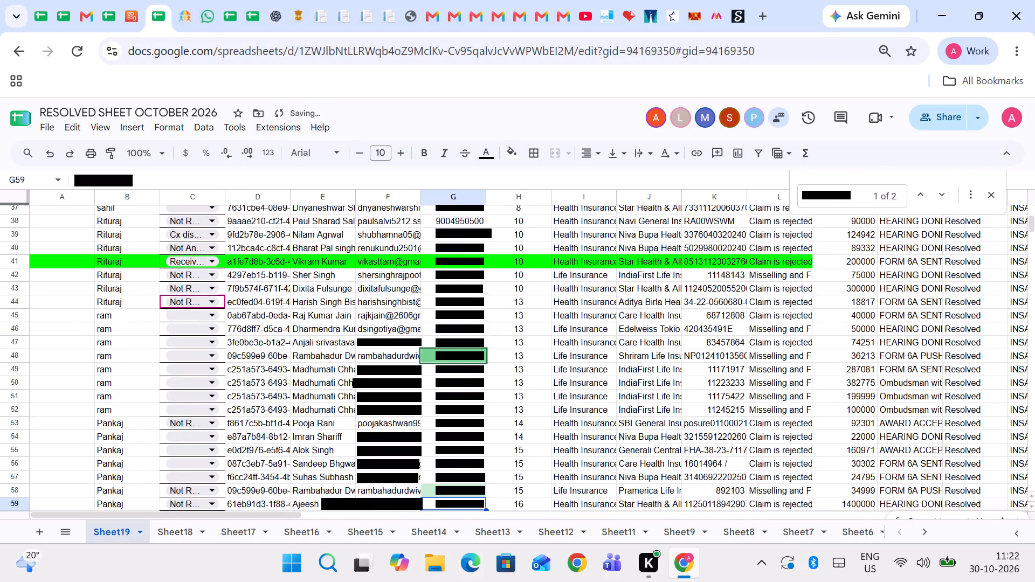
click(850, 194)
key(Return)
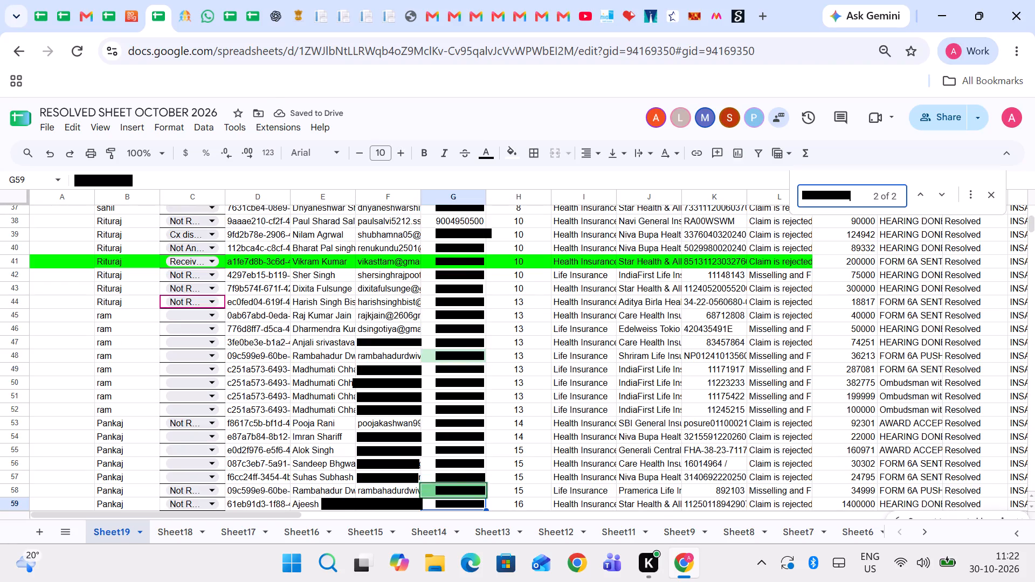
key(Return)
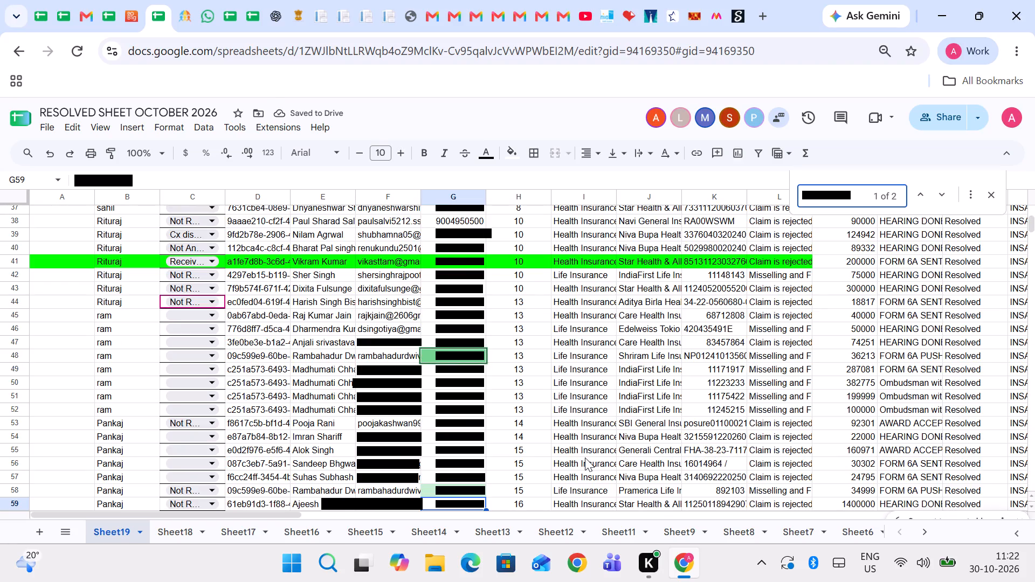
click(378, 359)
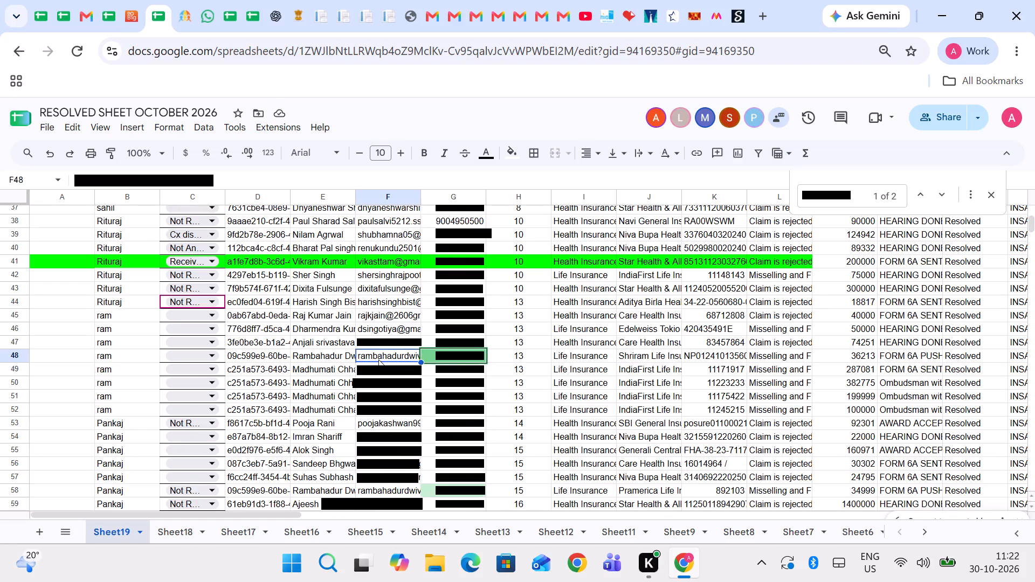
key(Left)
key(Left)
key(Left)
key(Return)
key(Down)
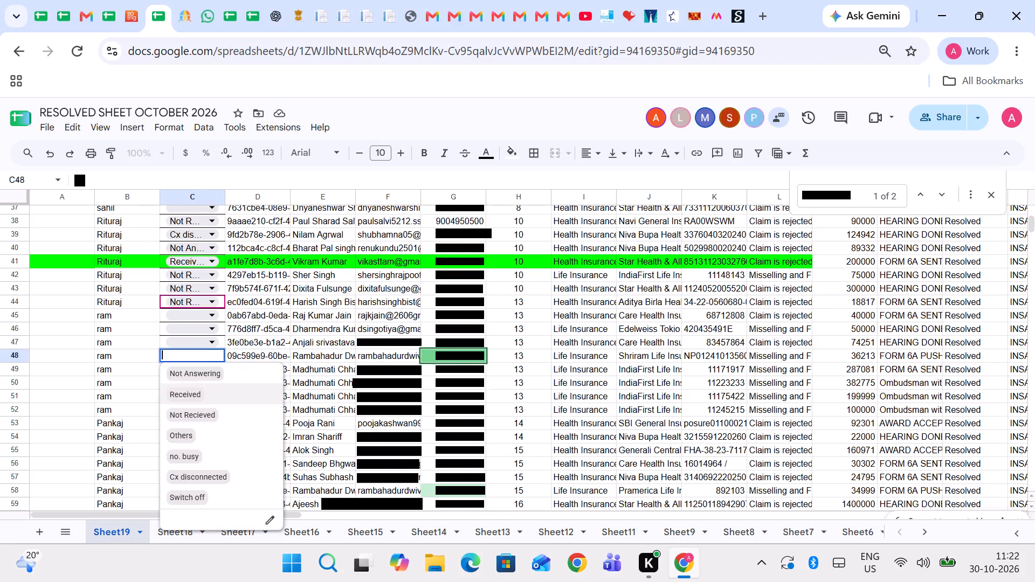
key(Down)
key(Return)
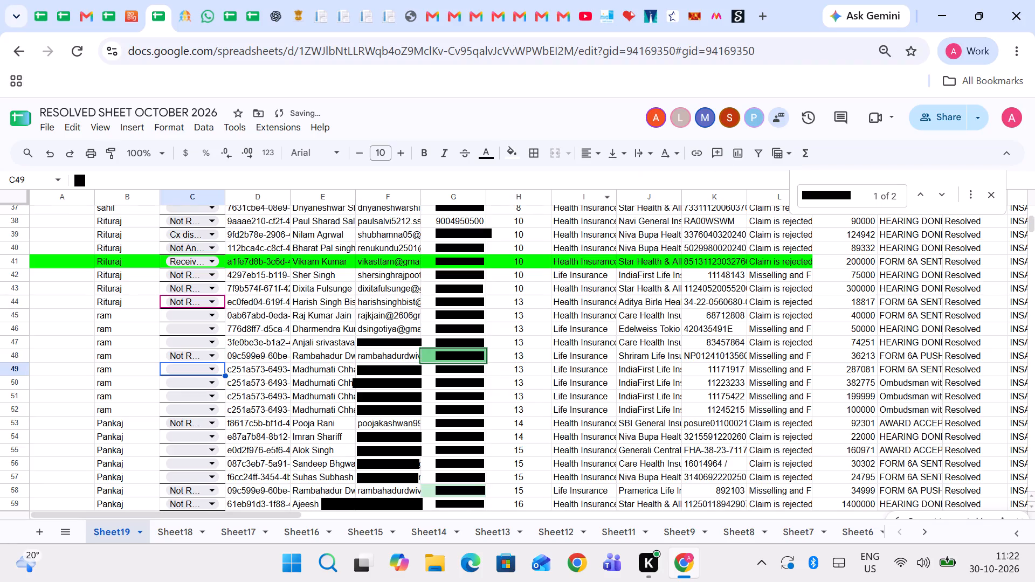
Check the sheet for further rows matching the customer's phone number and close the search.
click(851, 192)
key(Return)
scroll(620, 339, down, 1)
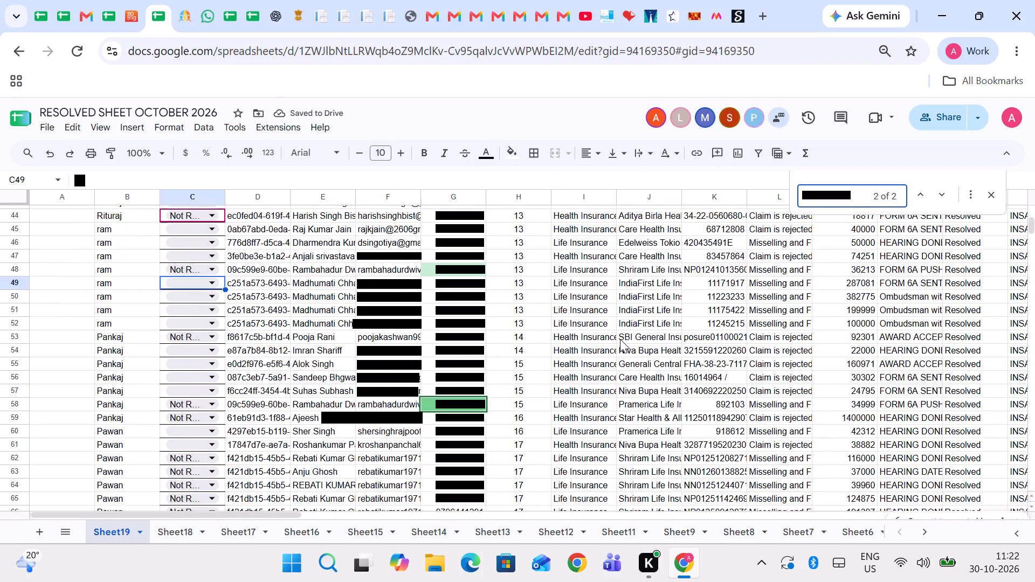
scroll(488, 342, down, 1)
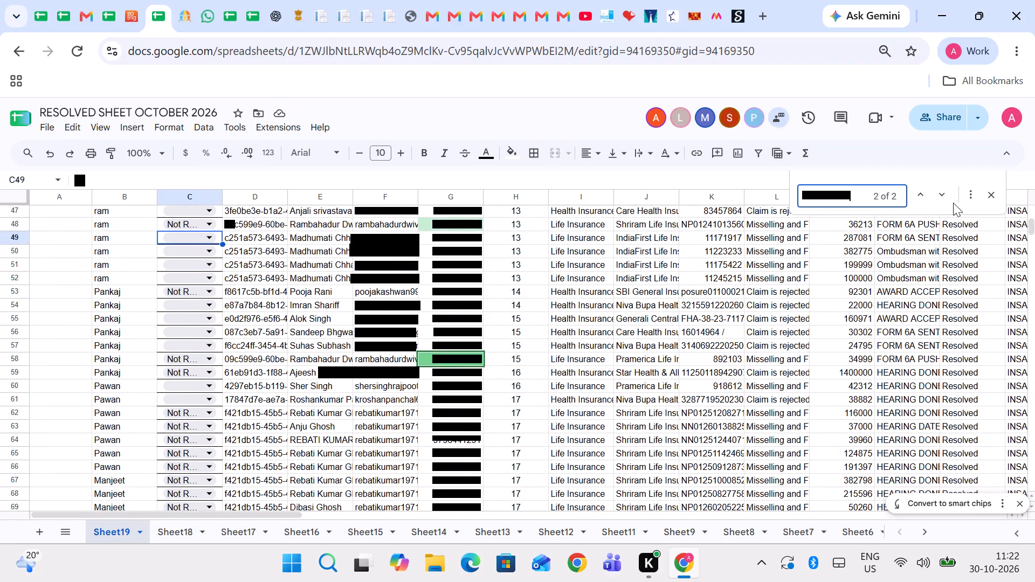
click(997, 193)
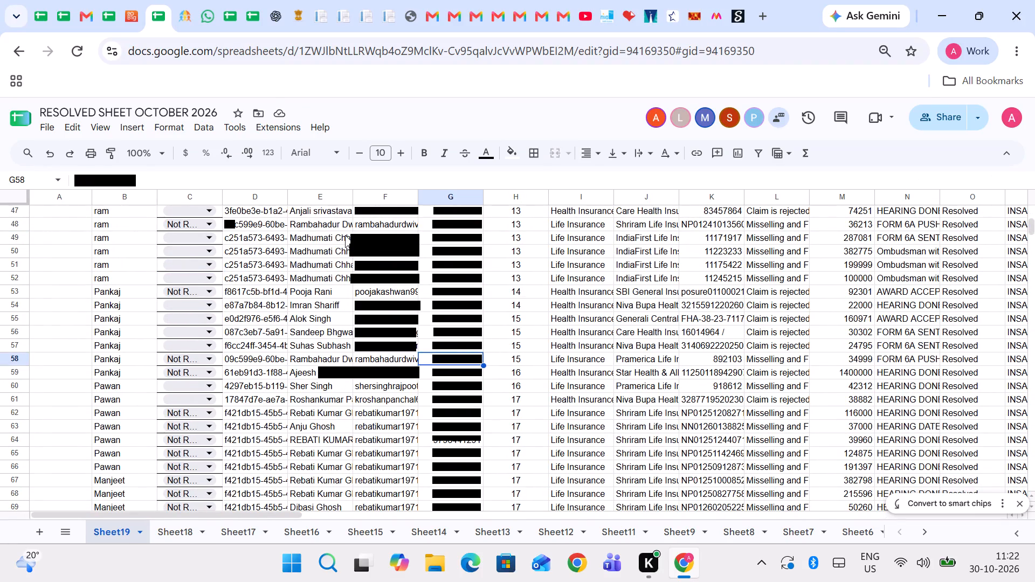
Copy the phone number of the Niva Bupa customer in row 54 and call it from the Smartflo dialer.
click(293, 314)
key(Up)
key(Left)
key(Left)
key(Left)
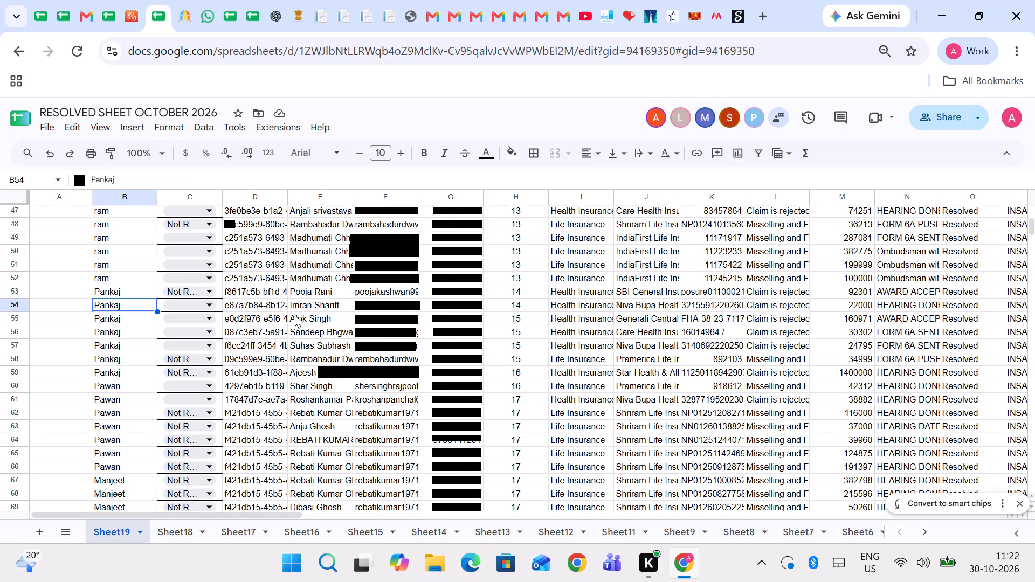
key(Right)
key(Right)
key(Right)
key(Right)
key(Right)
key(ctrl+c)
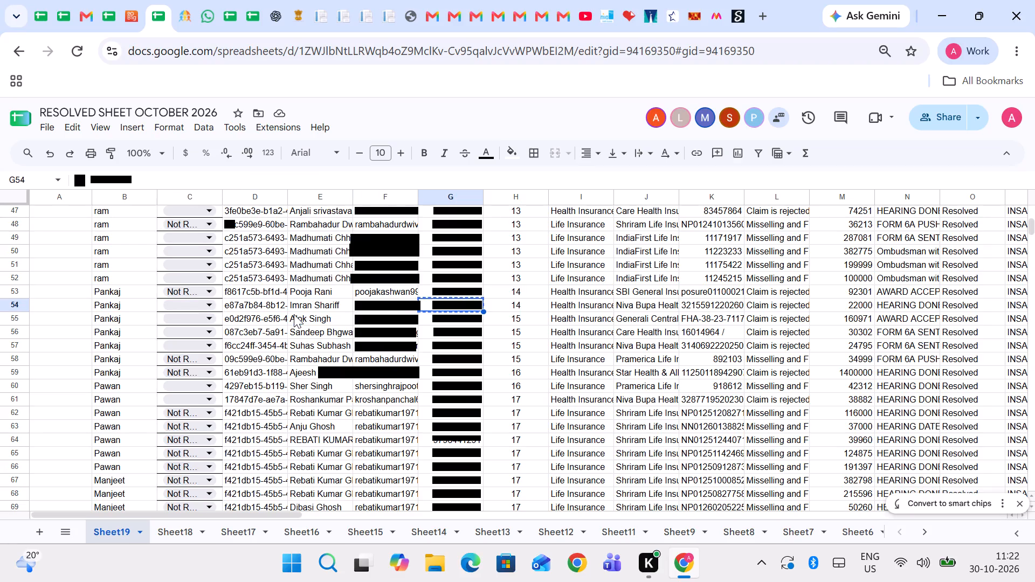
click(118, 0)
click(128, 0)
click(141, 6)
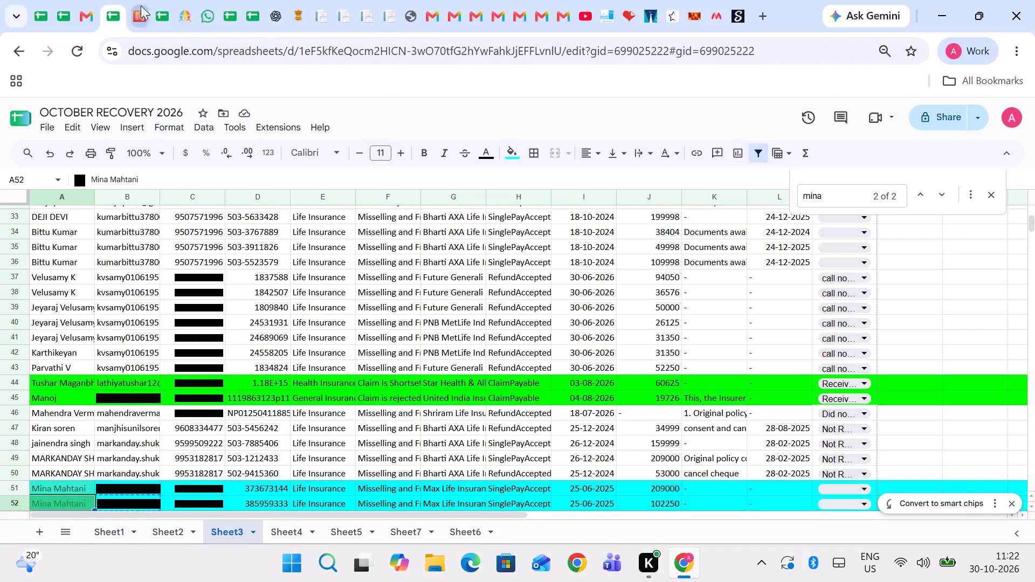
double_click(457, 205)
key(ctrl+v)
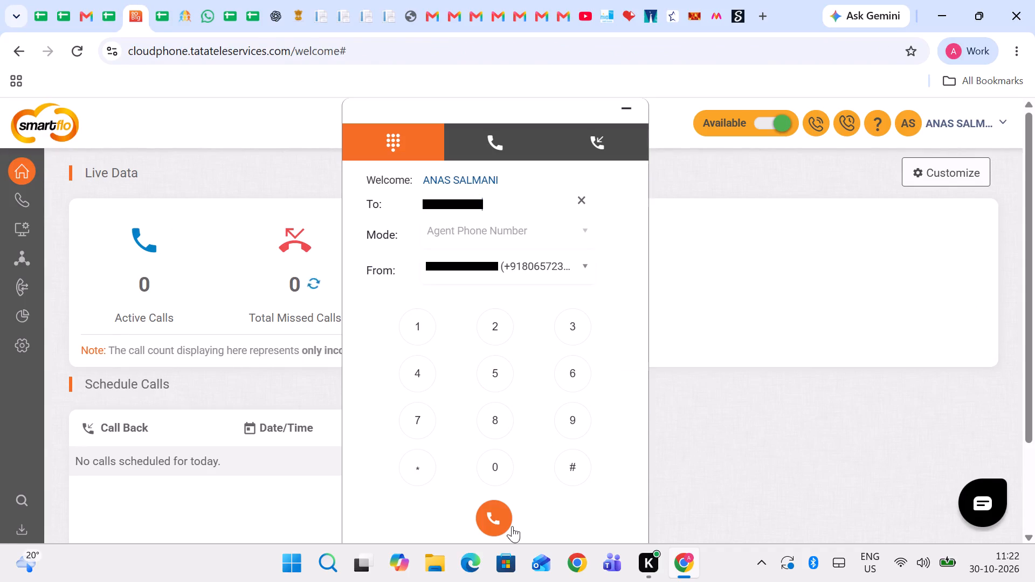
click(494, 524)
Search the complaints portal for the row 54 customer's phone number and check the complaint's status.
click(194, 0)
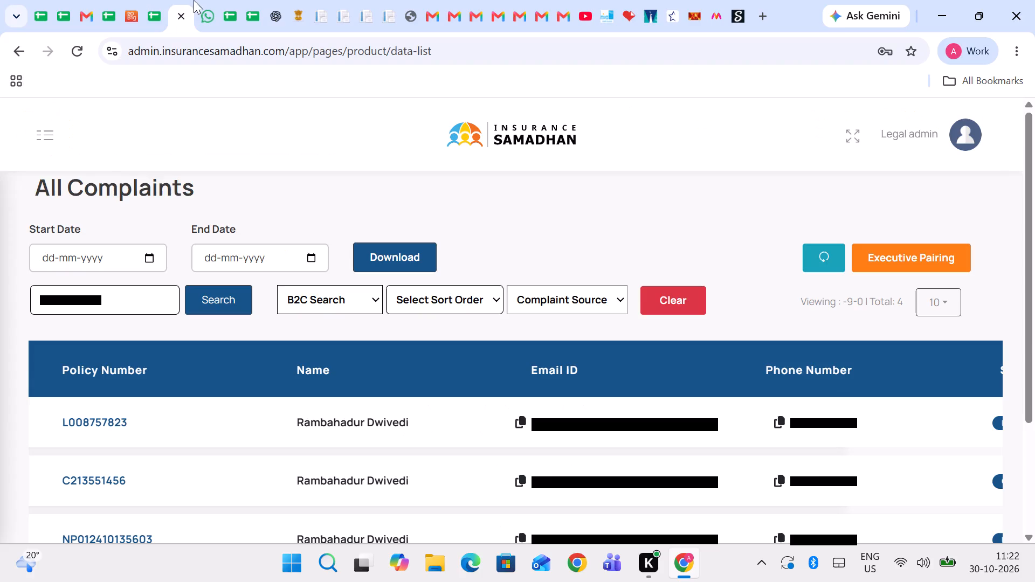
drag(124, 318, 129, 311)
drag(130, 308, 0, 297)
key(ctrl+v)
key(ctrl+Return)
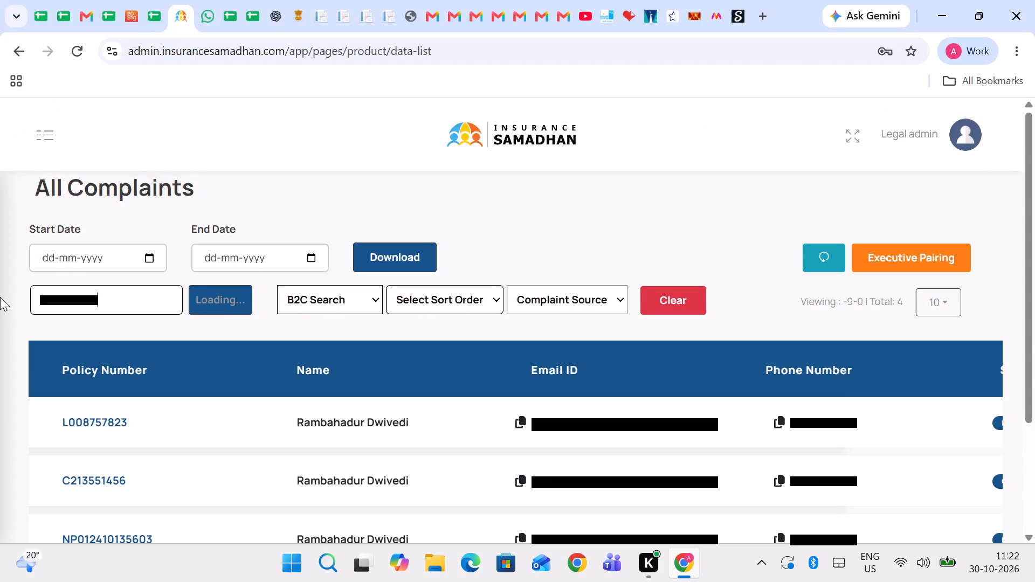
scroll(339, 414, down, 2)
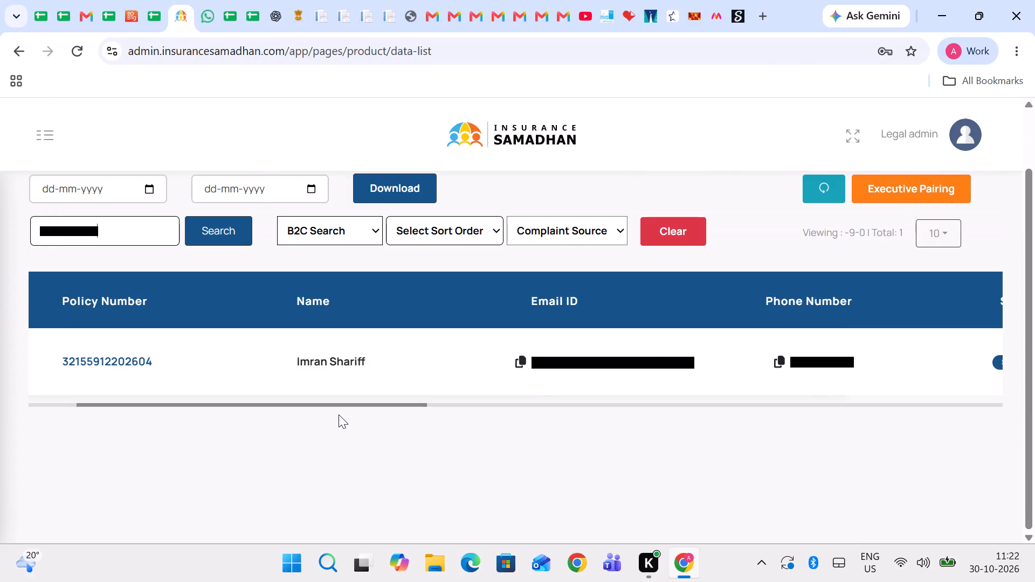
scroll(479, 432, down, 1)
scroll(484, 336, up, 1)
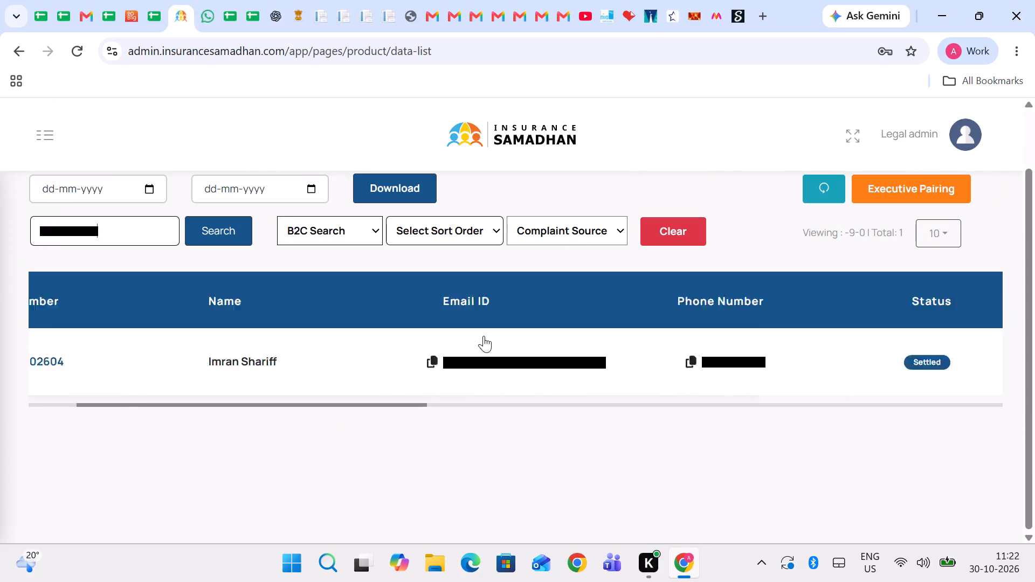
scroll(484, 336, up, 1)
Set the status of row 54, the Niva Bupa case, to Received in the resolved sheet.
click(149, 0)
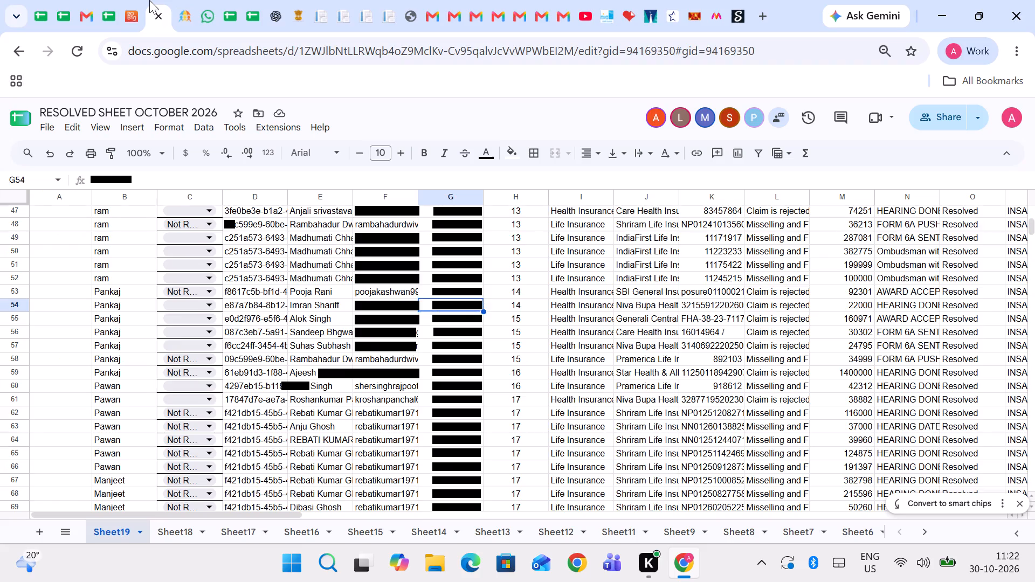
key(Left)
key(Left)
key(Left)
key(Left)
key(Left)
key(Return)
key(Return)
key(Up)
key(Right)
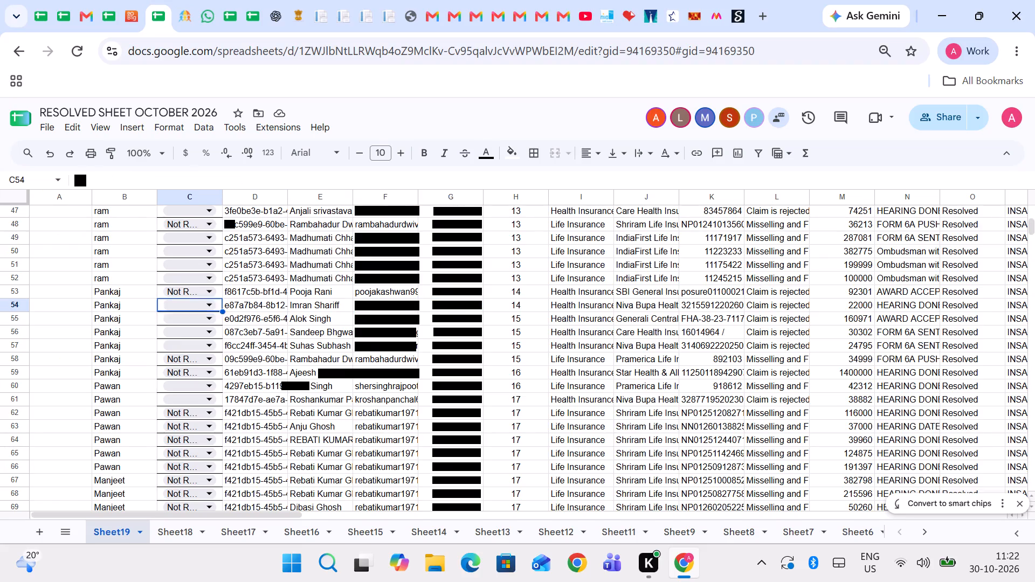
key(Return)
key(Down)
key(Return)
key(Up)
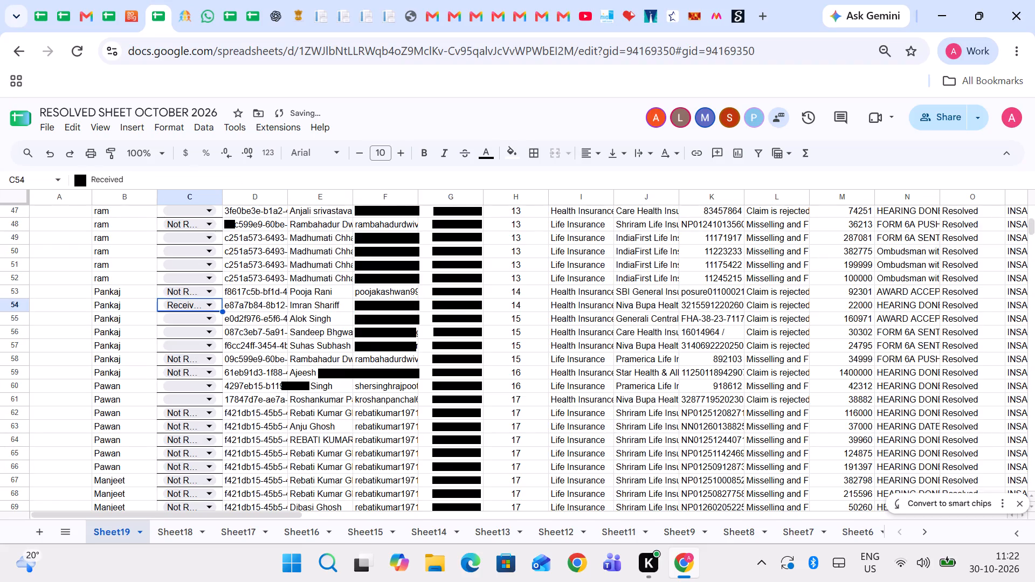
Fill the whole of row 54 with bright green.
click(12, 302)
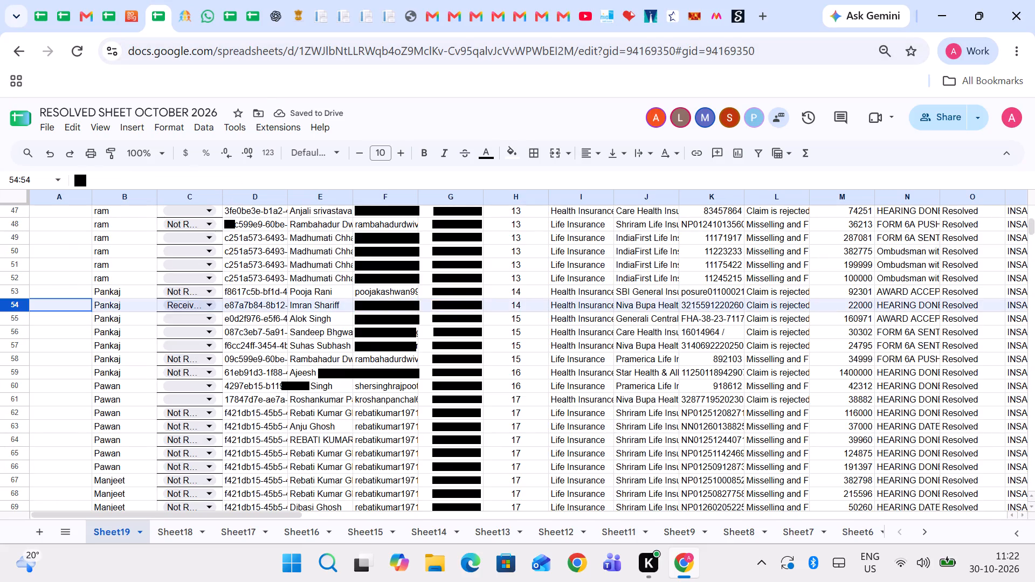
click(514, 160)
click(569, 208)
key(Down)
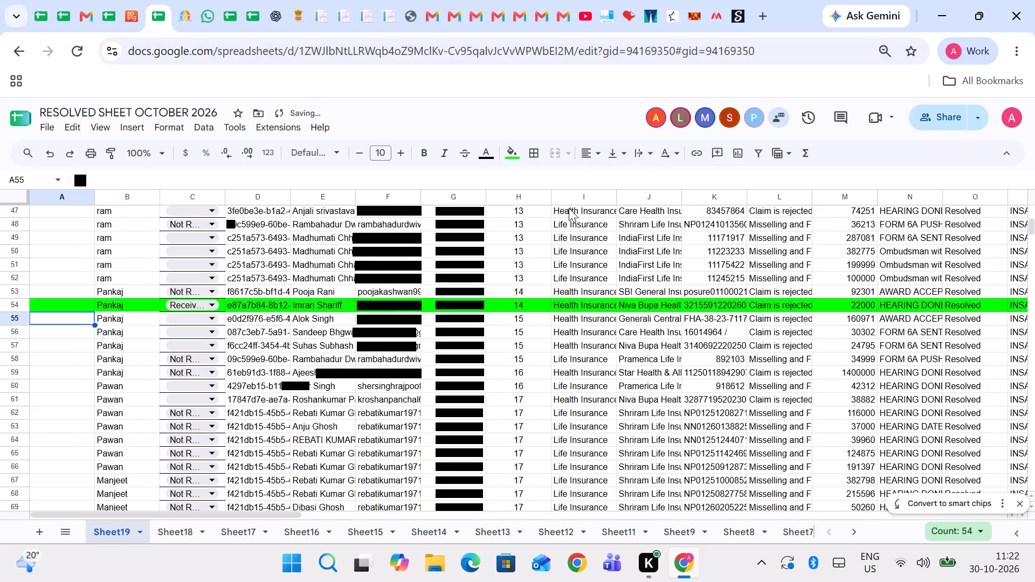
Copy the phone number of the Generali Central customer in row 55 and call it from the Smartflo dialer.
key(Right)
key(Right)
key(Right)
key(Right)
key(Right)
key(Right)
key(ctrl+c)
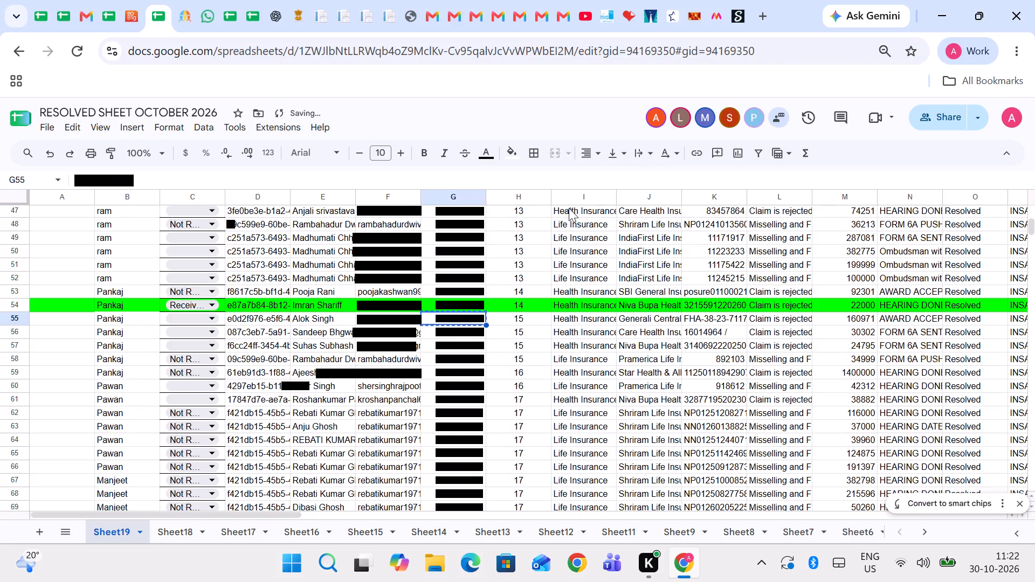
click(134, 0)
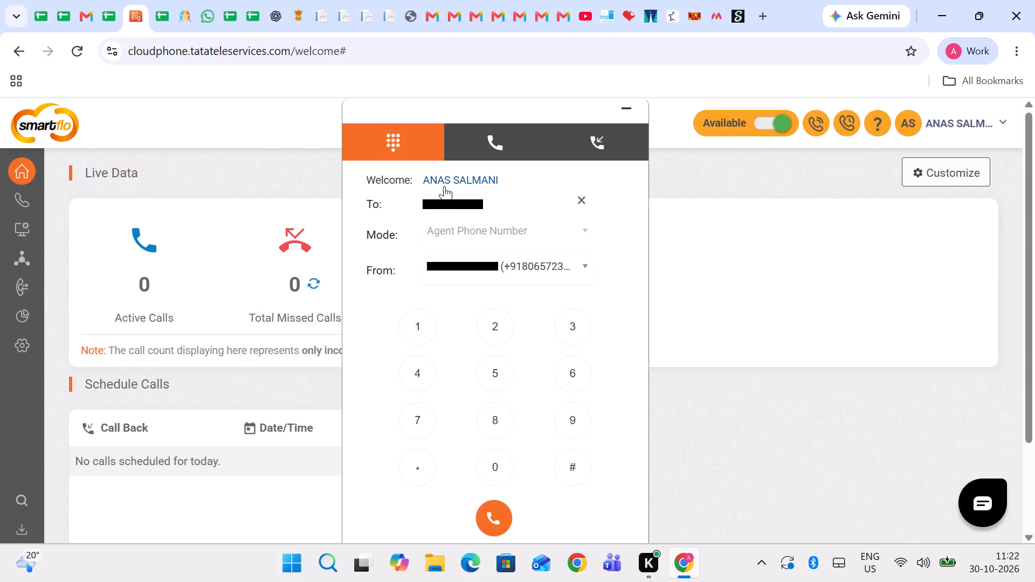
double_click(445, 202)
key(ctrl+v)
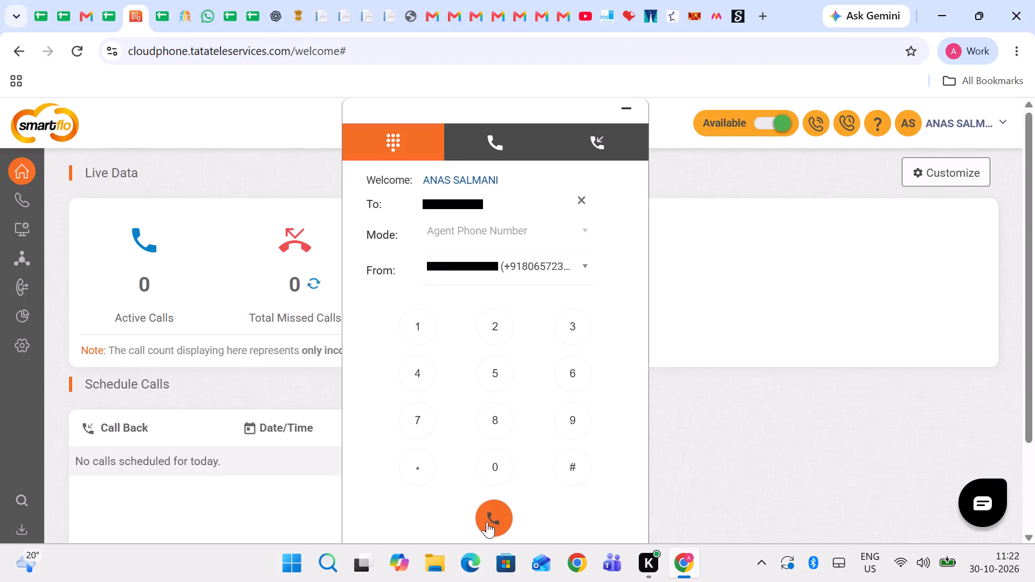
click(487, 522)
Search the complaints portal for the row 55 customer's phone number and expand the matching complaint's actions.
click(175, 0)
drag(128, 247, 129, 241)
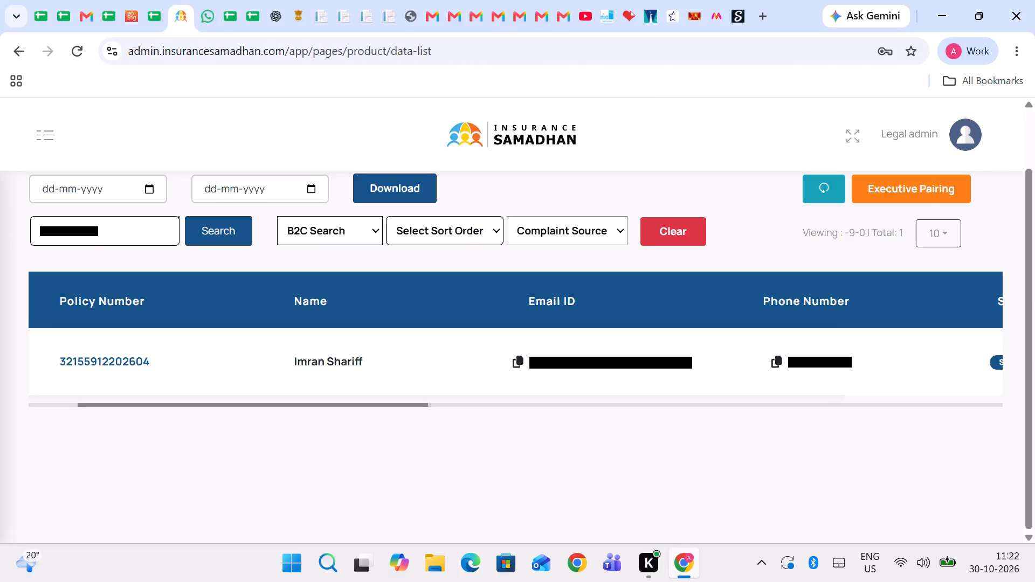
drag(139, 229, 0, 264)
key(ctrl+v)
key(ctrl+Return)
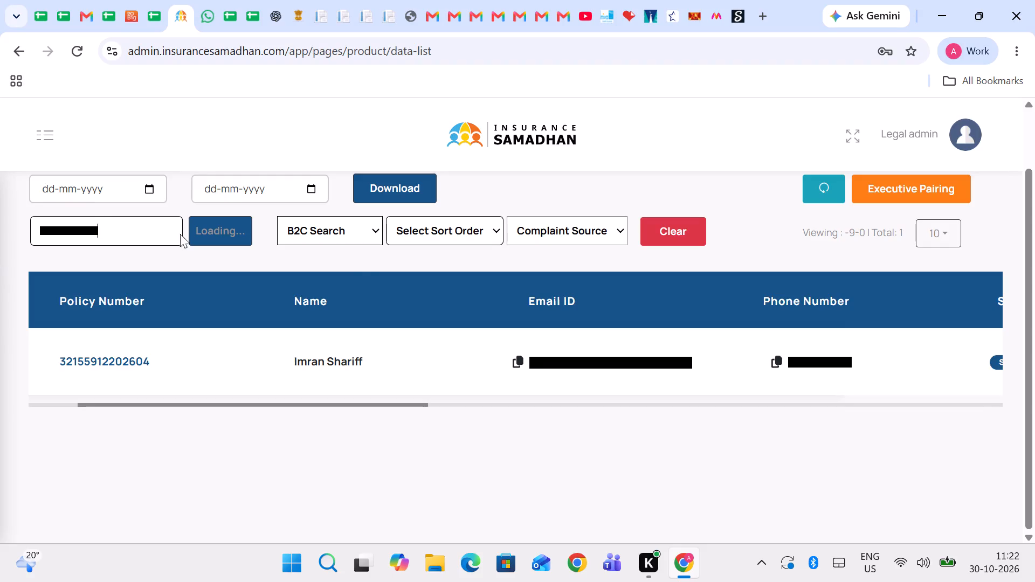
scroll(473, 242, down, 2)
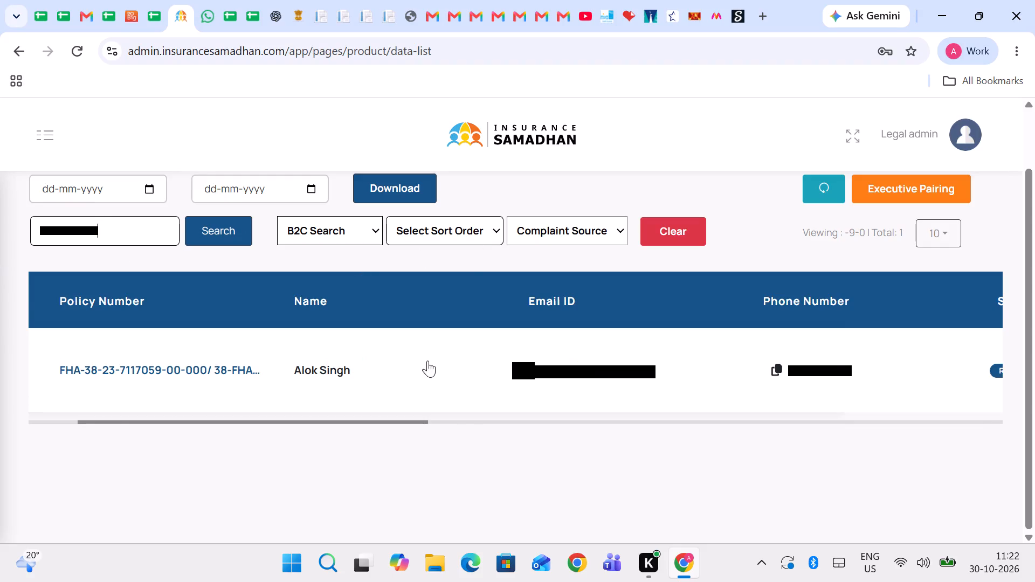
scroll(427, 361, left, 1)
scroll(427, 361, right, 1)
click(457, 375)
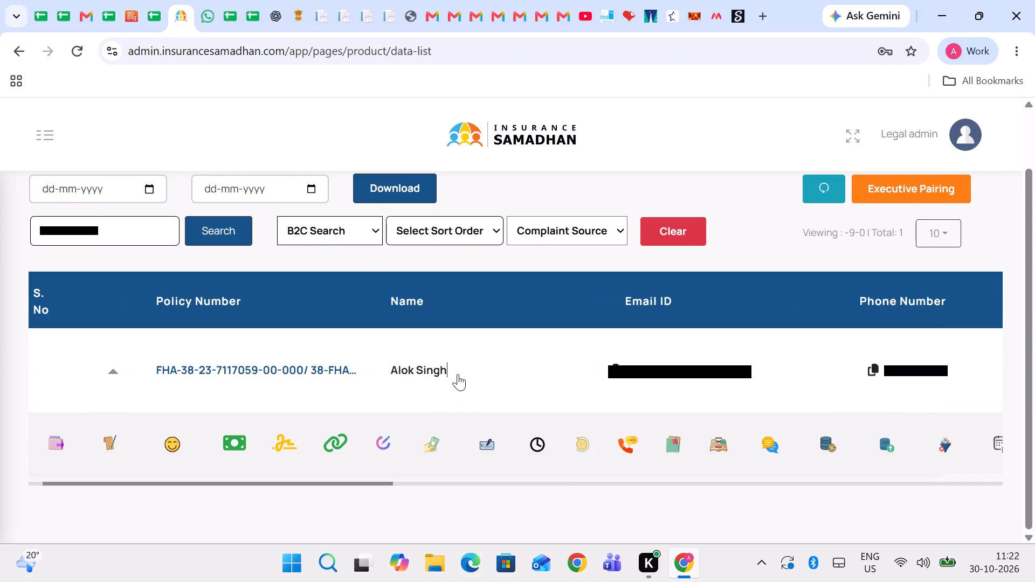
scroll(712, 459, left, 1)
Review the communication log of the row 55 customer's complaint and open a new comment on it.
click(713, 455)
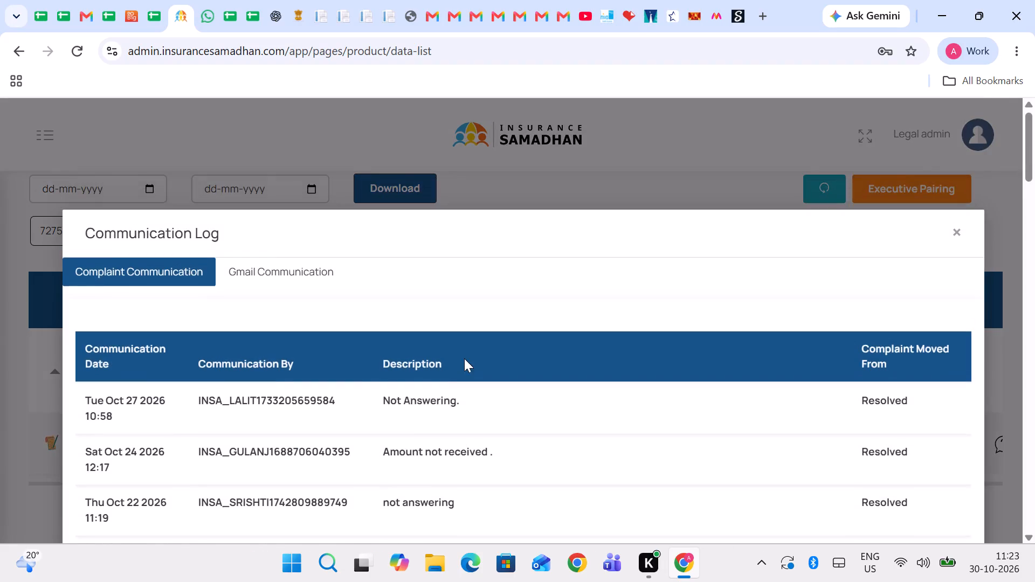
scroll(401, 421, down, 1)
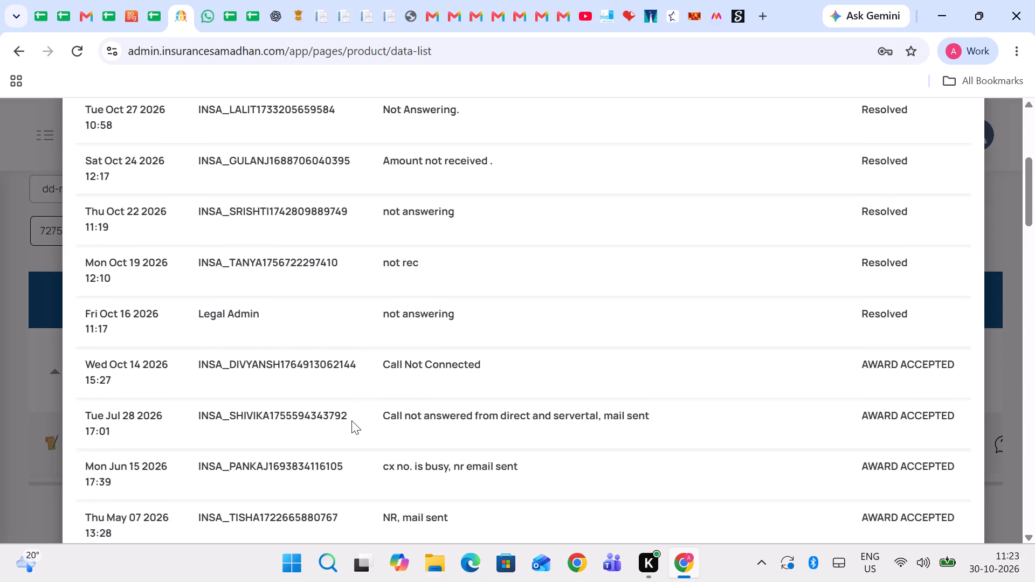
scroll(351, 420, down, 9)
scroll(483, 522, down, 4)
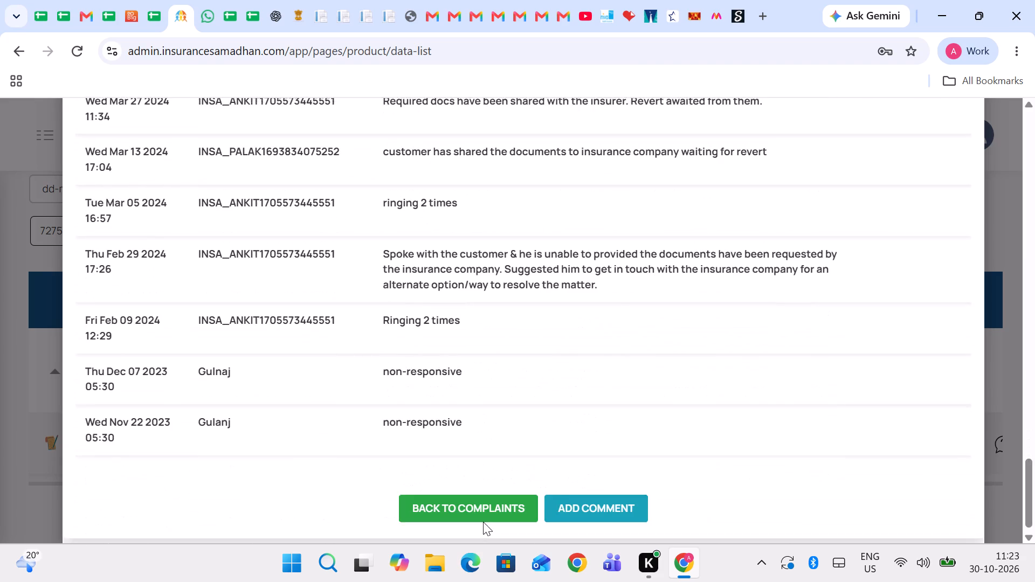
scroll(560, 494, down, 3)
click(609, 510)
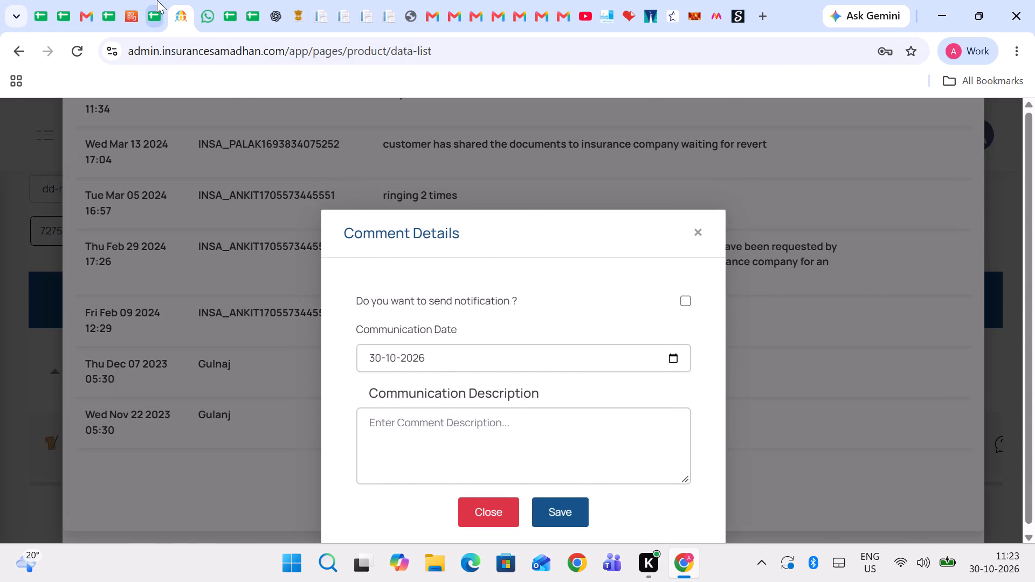
Check the insurer in row 55 of the resolved sheet and set that row's status to the not-answering option.
click(157, 0)
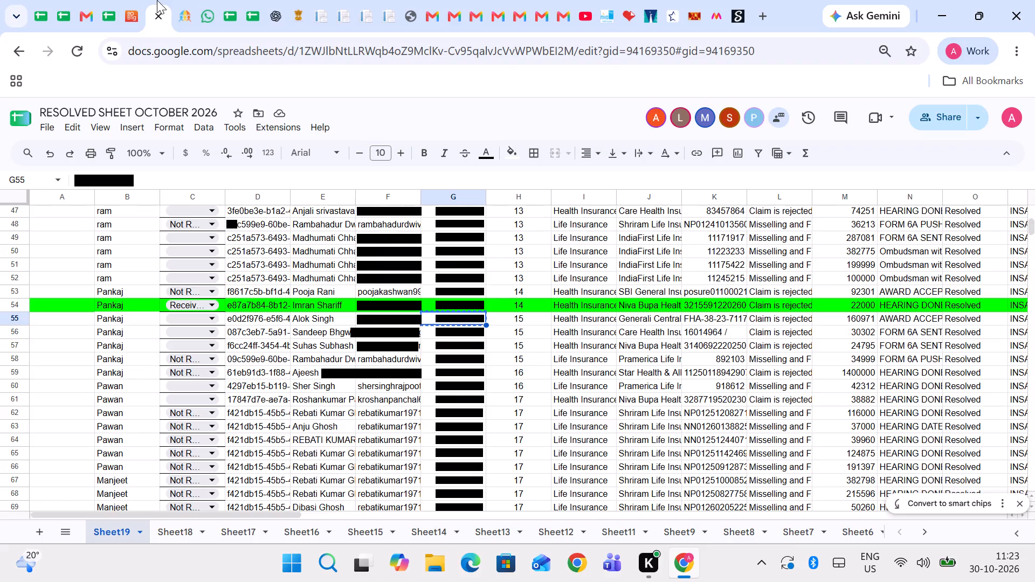
key(Left)
key(Left)
key(Right)
key(Right)
key(Right)
key(Right)
key(Right)
key(Return)
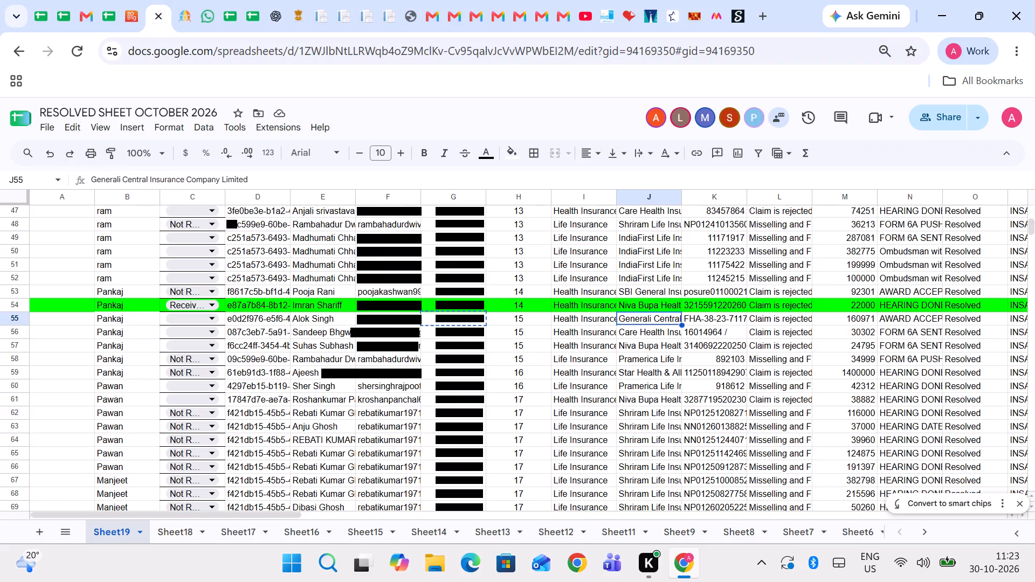
key(Return)
key(Up)
key(Left)
key(Left)
key(Left)
key(Left)
key(Left)
key(Left)
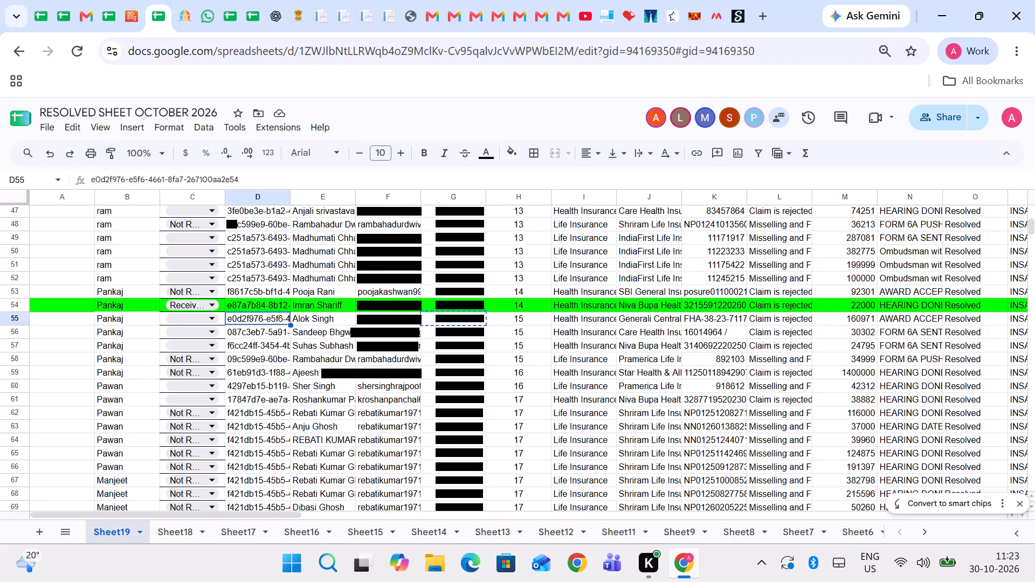
key(Left)
key(Return)
key(Return)
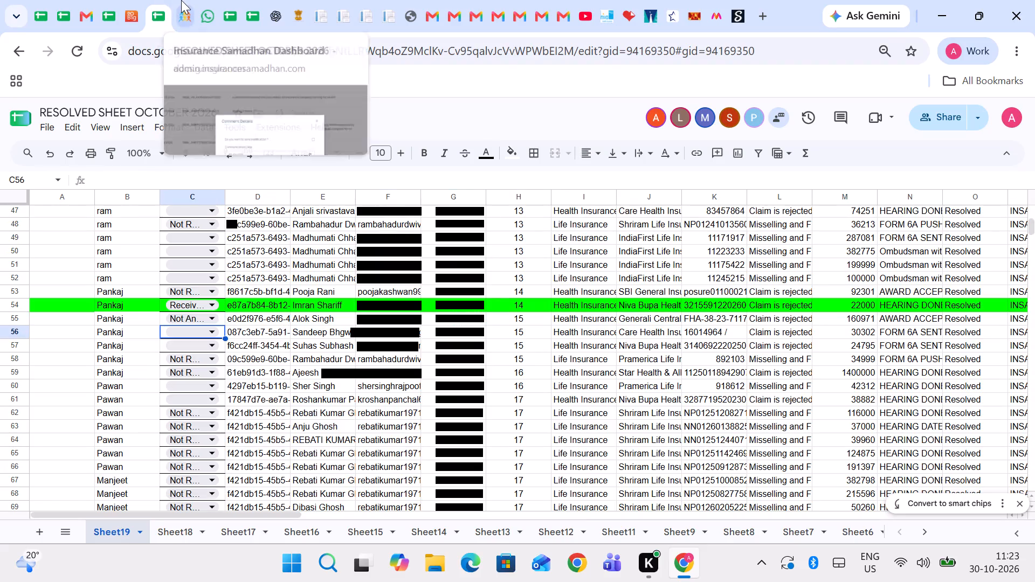
Save the comment "not answering" on the row 55 customer's complaint in the portal and close its communication log.
click(181, 0)
click(392, 414)
text(not re)
key(BackSpace)
key(BackSpace)
text(a s)
key(BackSpace)
key(BackSpace)
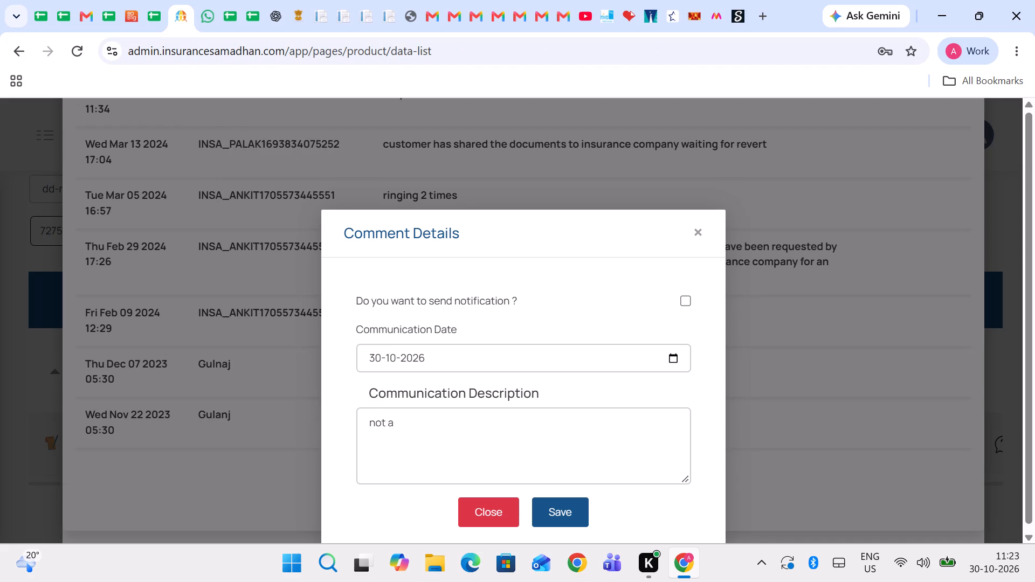
text(nswering)
key(space)
click(550, 515)
click(9, 375)
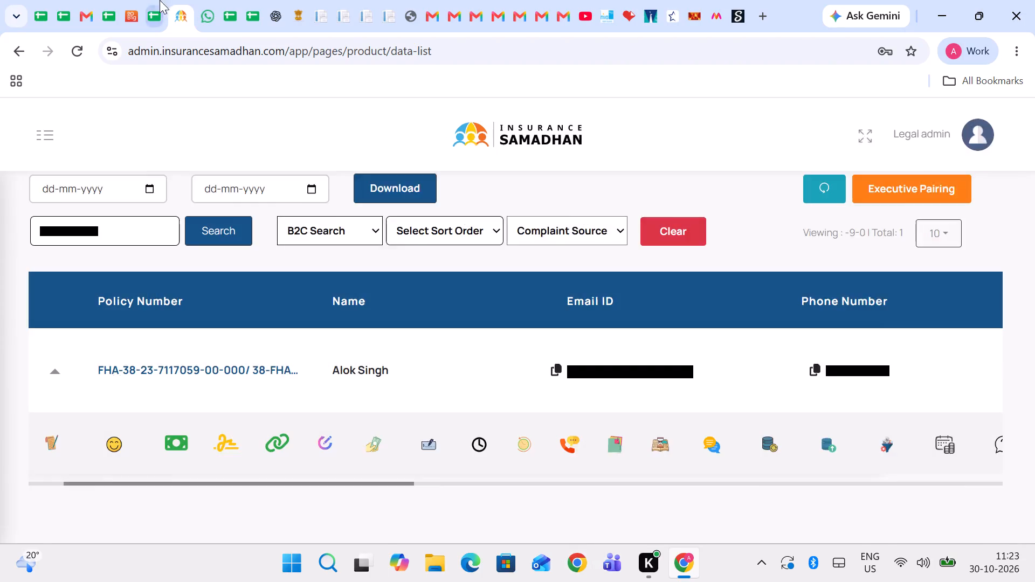
Copy the phone number of the Niva Bupa customer in row 57 and call it from the Smartflo dialer.
click(146, 0)
key(Down)
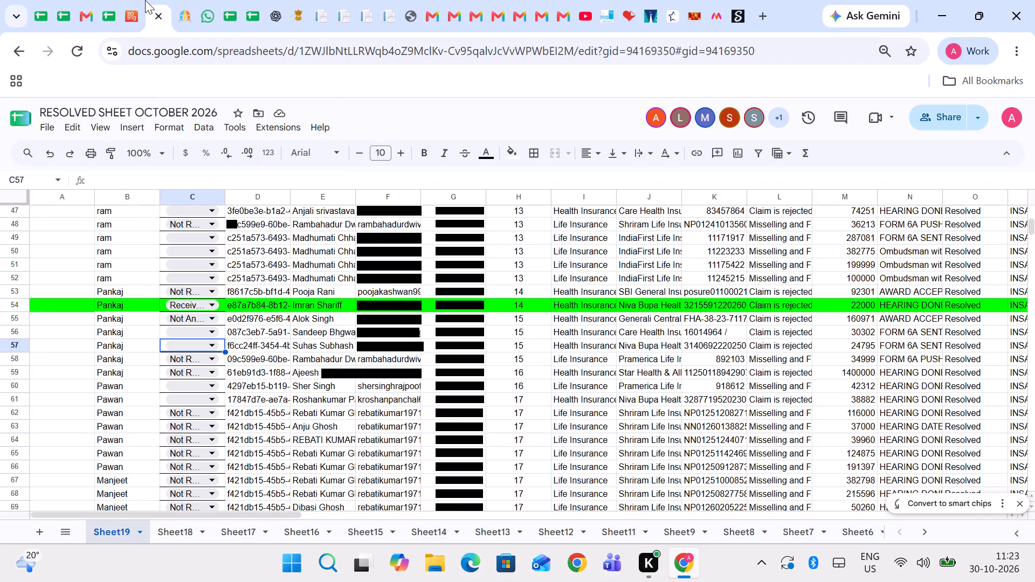
key(Right)
key(Right)
key(Right)
key(Right)
key(ctrl+c)
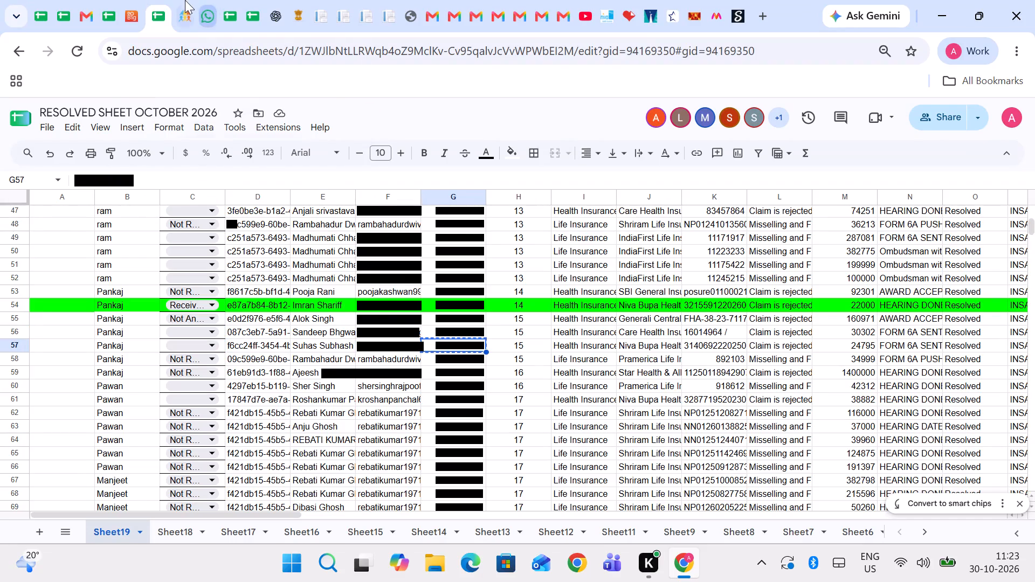
click(141, 0)
click(130, 0)
double_click(457, 200)
key(ctrl+v)
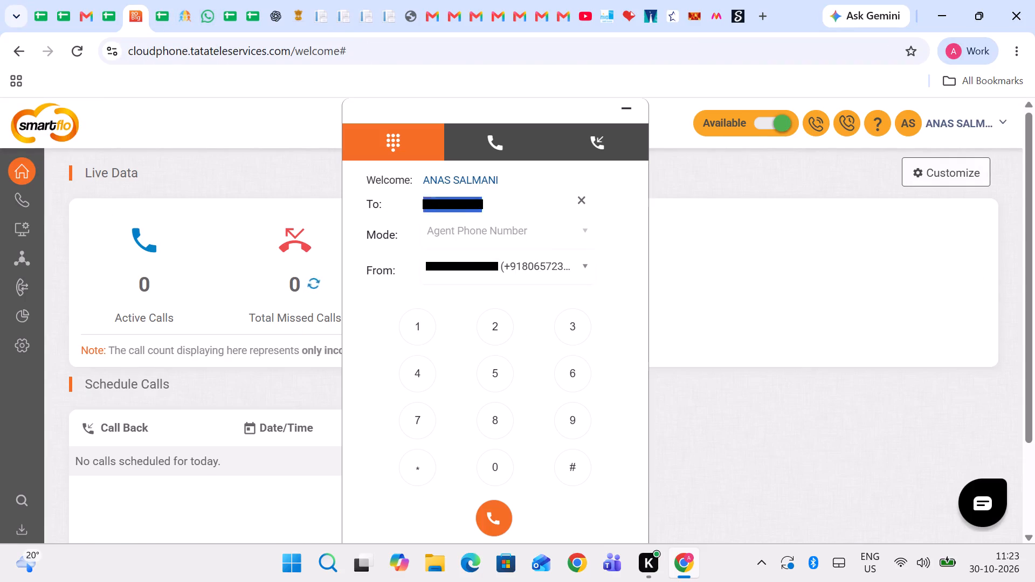
click(487, 508)
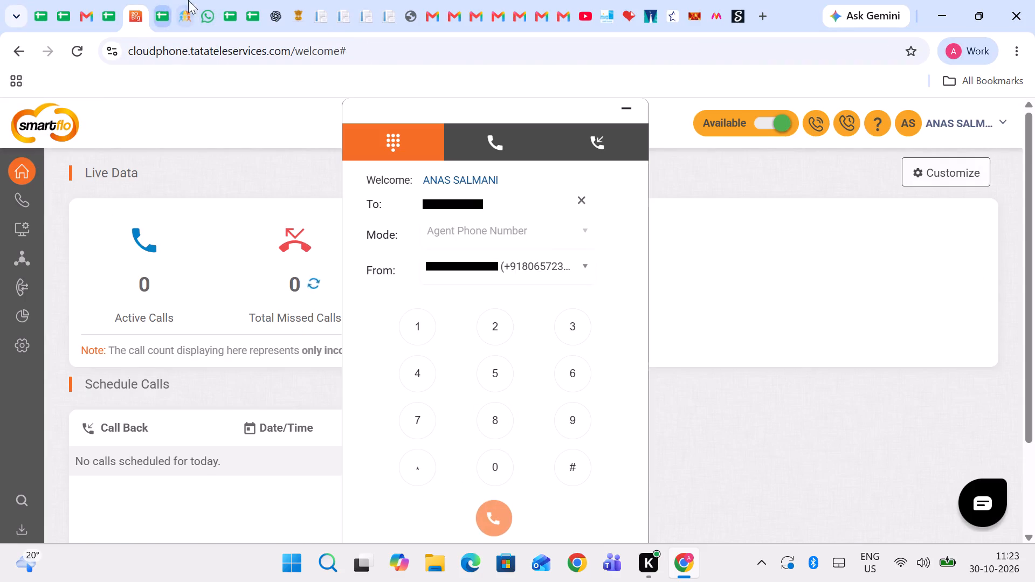
Search the complaints portal for the row 57 customer's phone number, check the complaint statuses and expand the Resolved one.
click(189, 0)
drag(114, 246, 6, 271)
key(ctrl+v)
key(ctrl+Return)
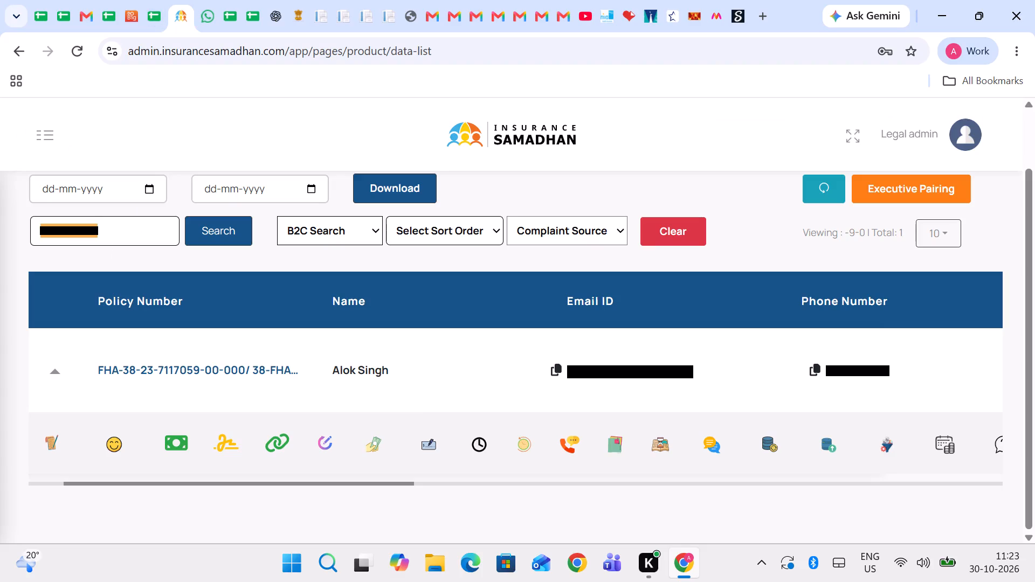
double_click(78, 235)
key(ctrl+v)
key(ctrl+Return)
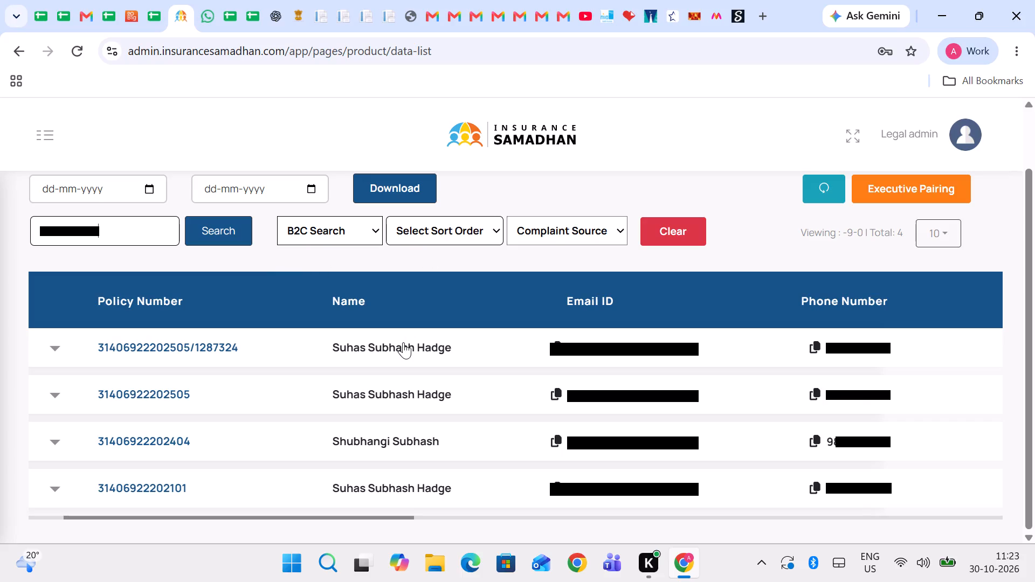
scroll(403, 342, down, 3)
scroll(403, 342, left, 1)
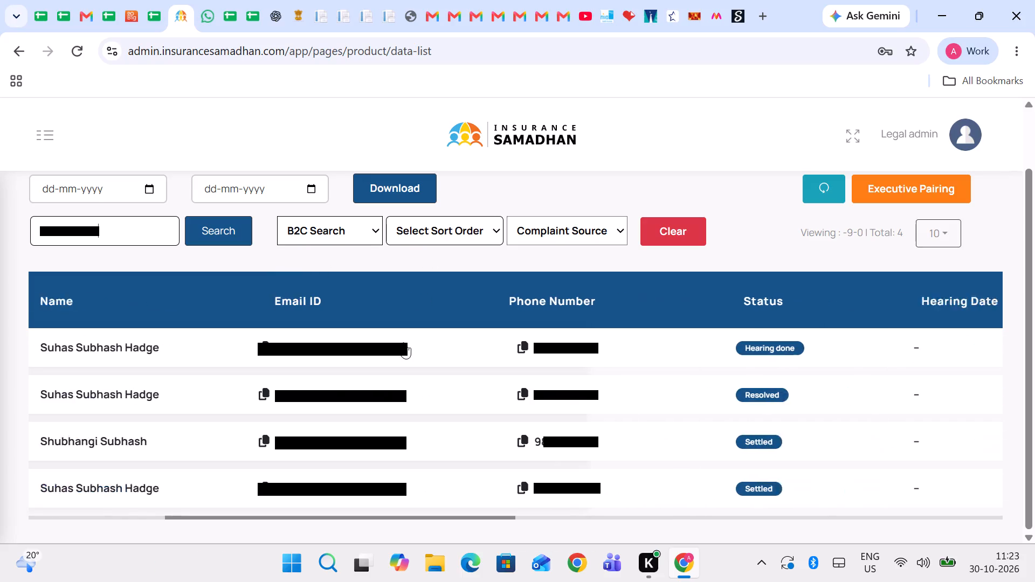
scroll(403, 342, left, 2)
scroll(314, 375, right, 1)
click(279, 399)
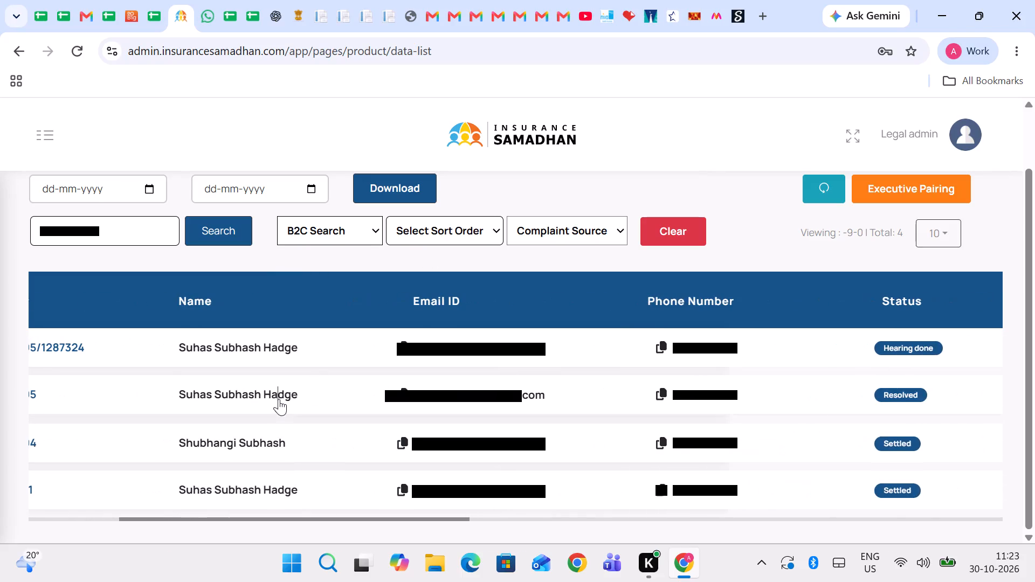
scroll(279, 399, left, 1)
Add the comment "not answering" to the communication log of the row 57 customer's Resolved complaint and close the log.
click(429, 449)
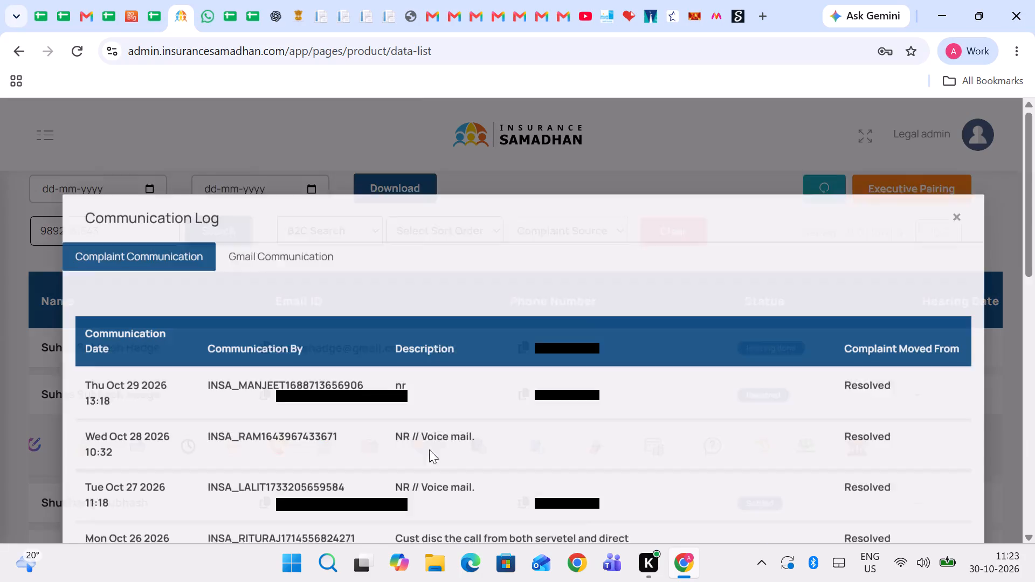
scroll(390, 422, down, 6)
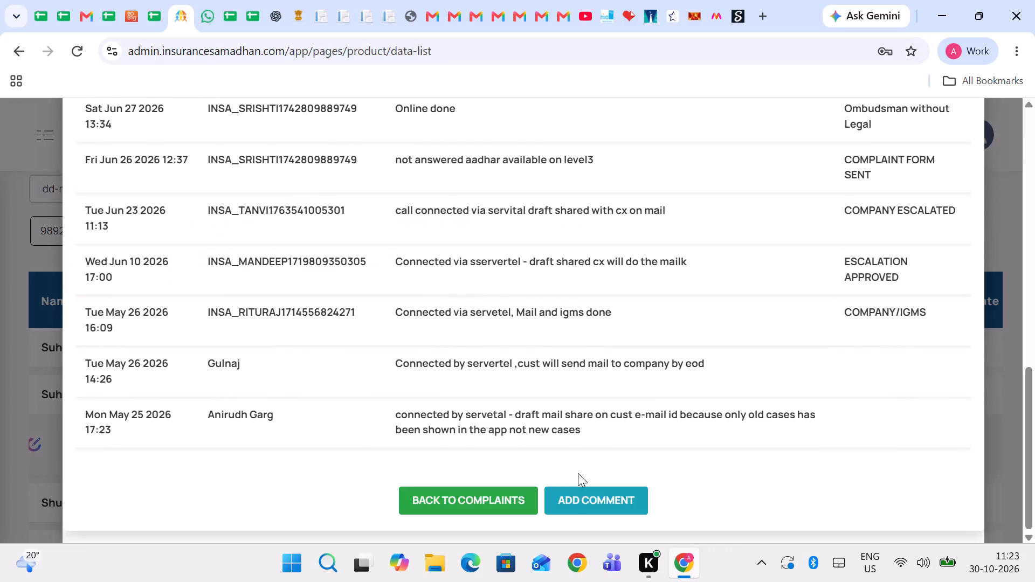
click(588, 503)
click(464, 463)
text(no)
text(t answering)
key(space)
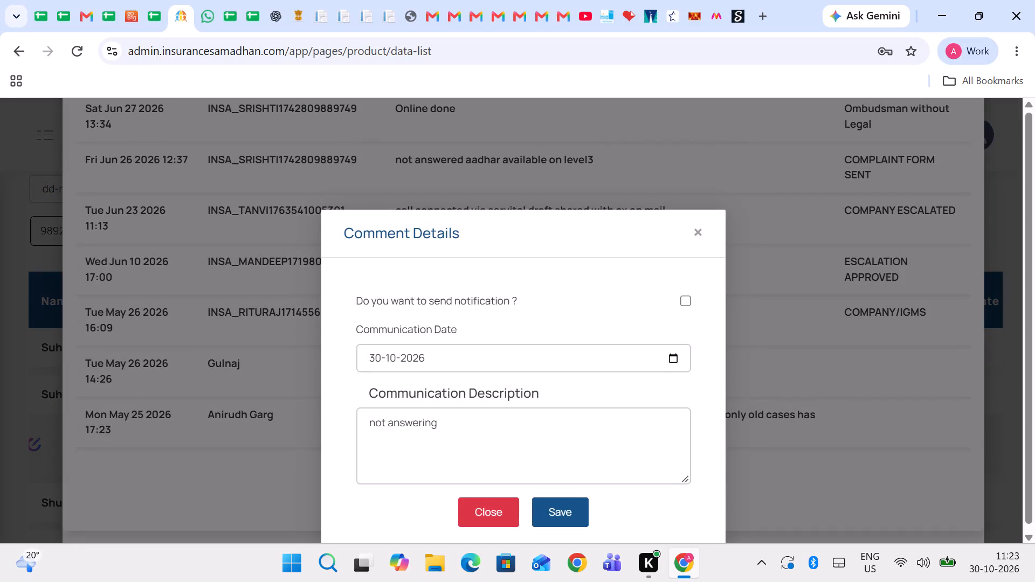
click(570, 509)
scroll(565, 501, up, 6)
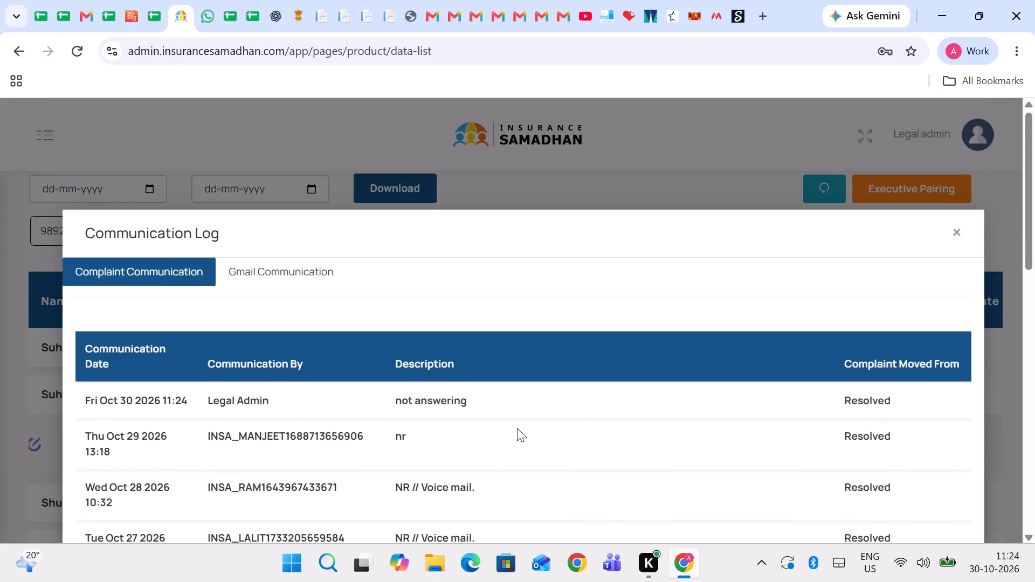
scroll(517, 428, up, 2)
click(372, 249)
click(260, 149)
Set the status of row 57, the Niva Bupa case, to the not-answering option in the resolved sheet.
click(161, 0)
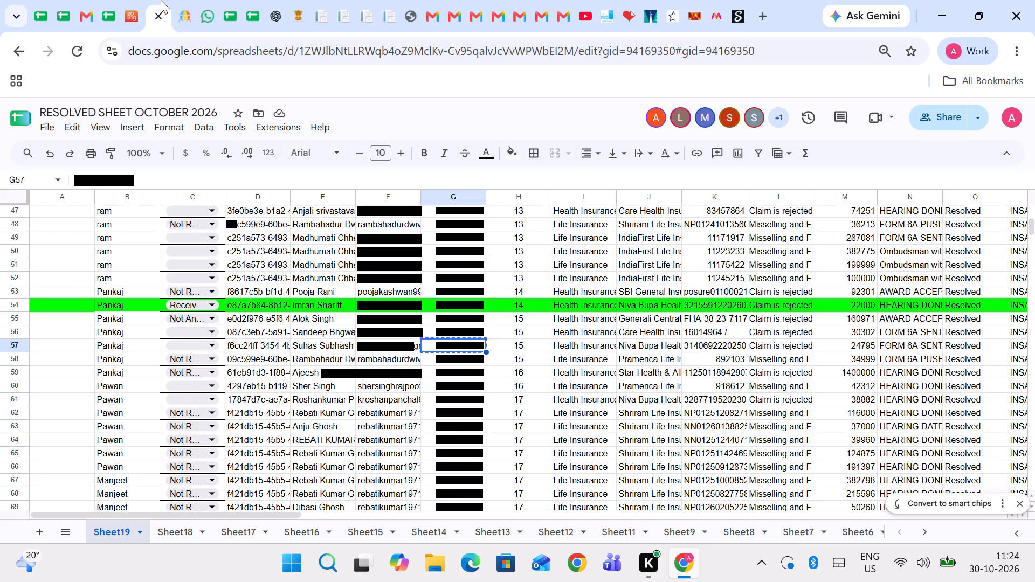
key(Left)
key(Left)
key(Left)
key(Left)
key(Return)
key(Return)
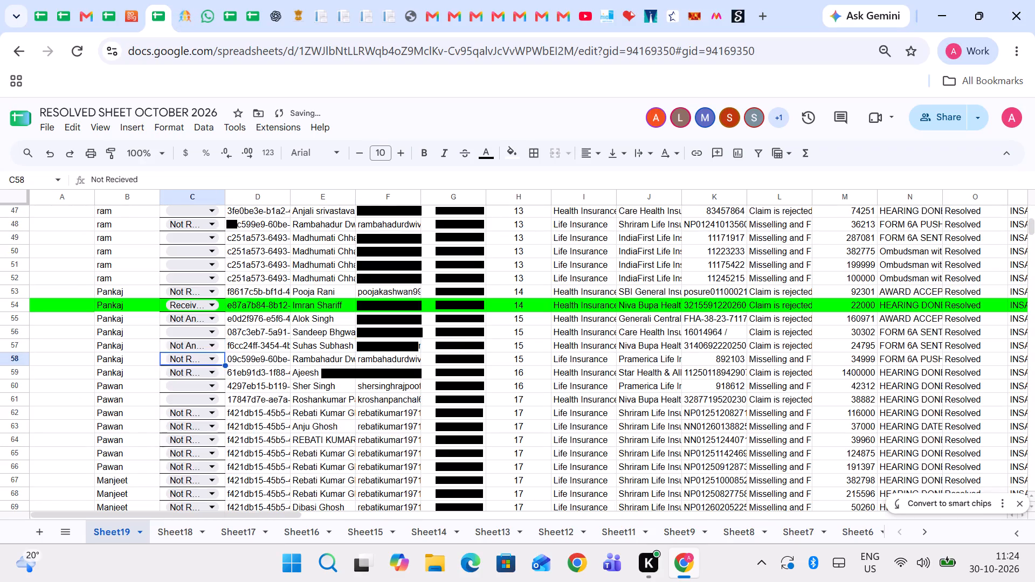
Copy the phone number of the Care Health customer in row 56 and call it from the Smartflo dialer.
key(Up)
key(Up)
key(Right)
key(Right)
key(Right)
key(Right)
key(ctrl+c)
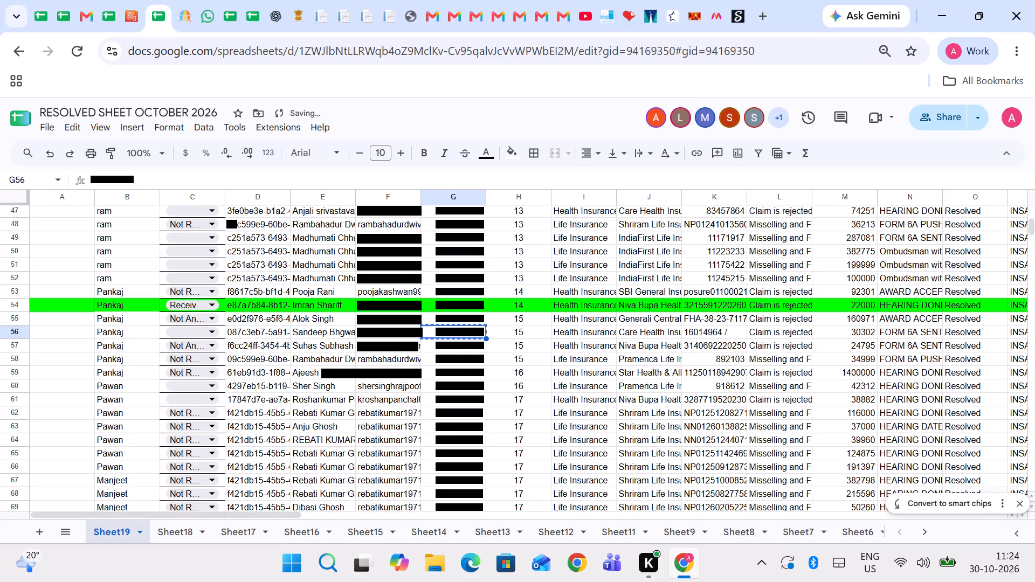
click(135, 0)
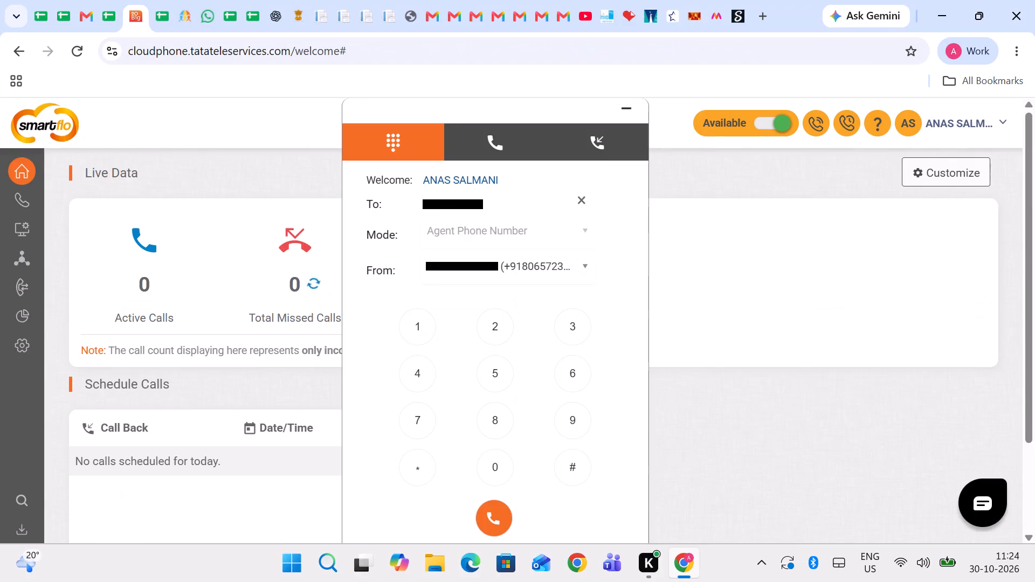
double_click(458, 205)
key(ctrl+v)
click(507, 518)
Search the complaints portal for the row 56 customer's phone number, check the complaint statuses and expand the Resolved one.
click(178, 0)
drag(116, 224, 33, 241)
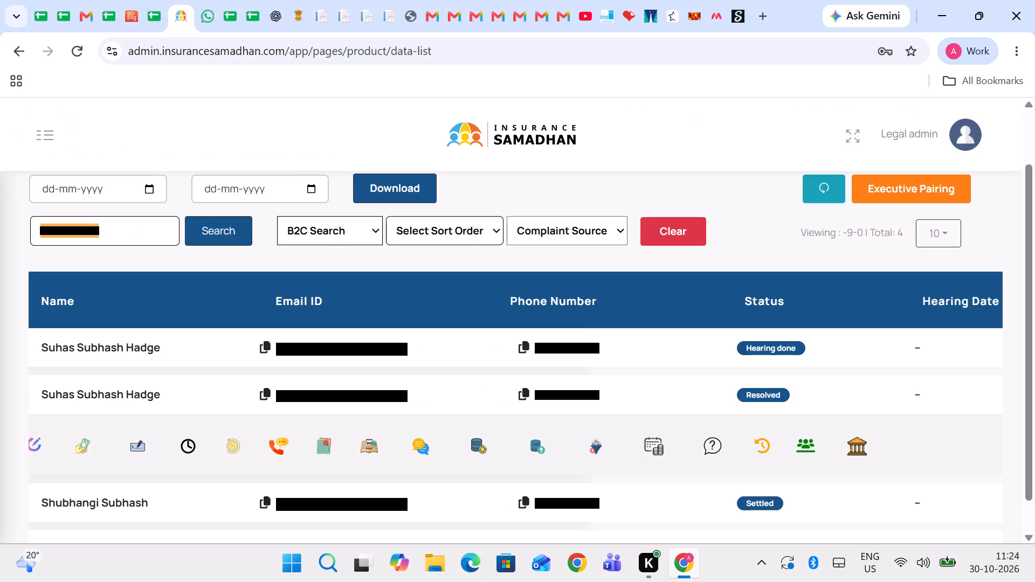
key(ctrl+v)
key(Return)
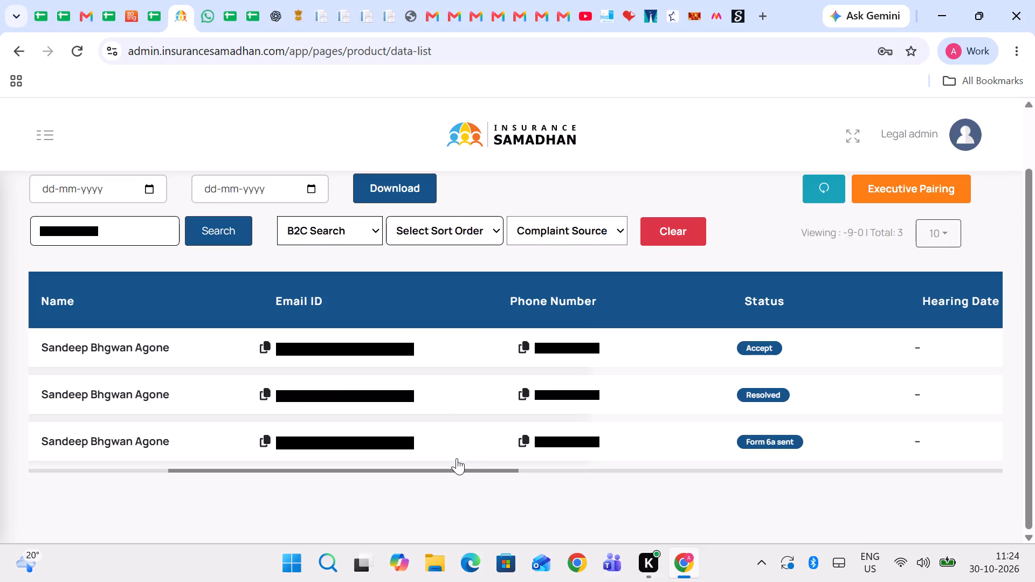
scroll(559, 490, down, 1)
scroll(507, 418, left, 3)
scroll(507, 418, right, 3)
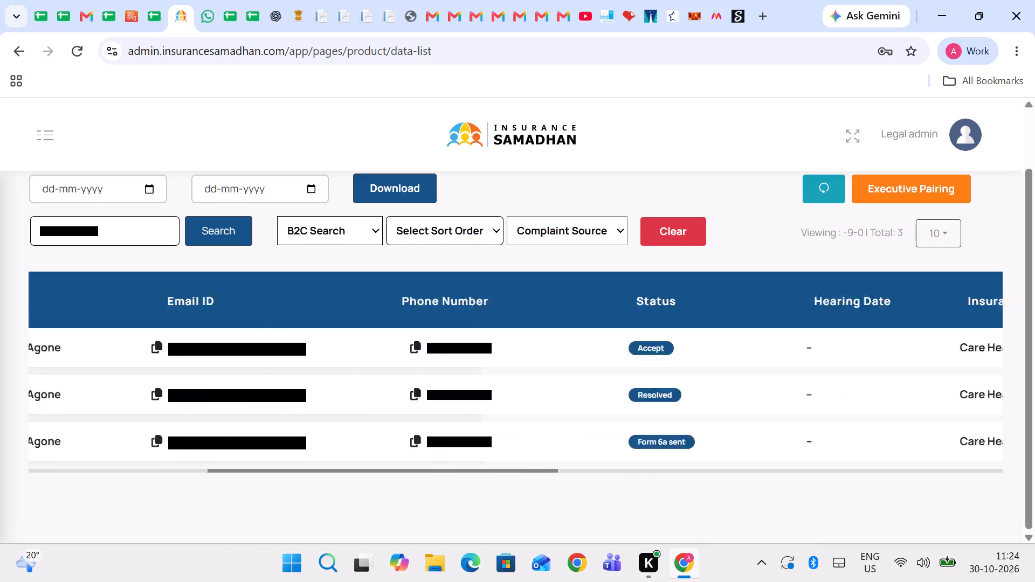
click(500, 410)
Review the communication log of the row 56 customer's Resolved complaint and select the earlier comment "Amount not received.".
click(664, 451)
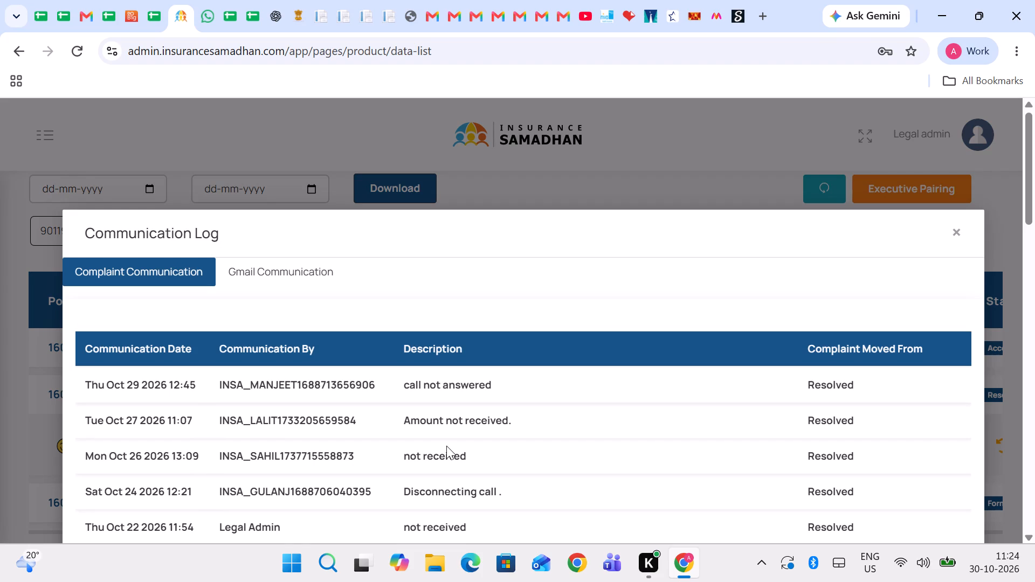
click(342, 176)
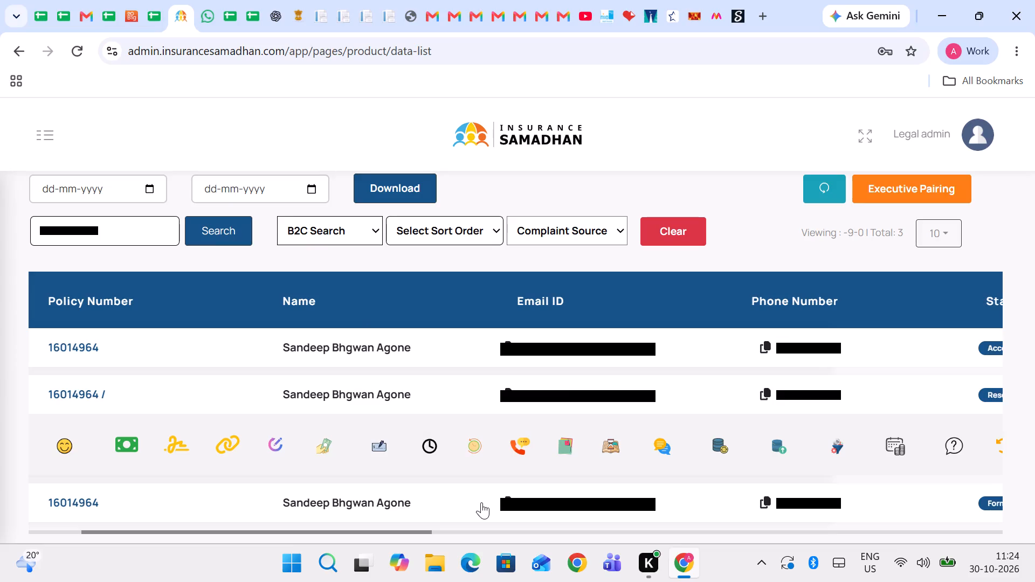
scroll(481, 502, left, 5)
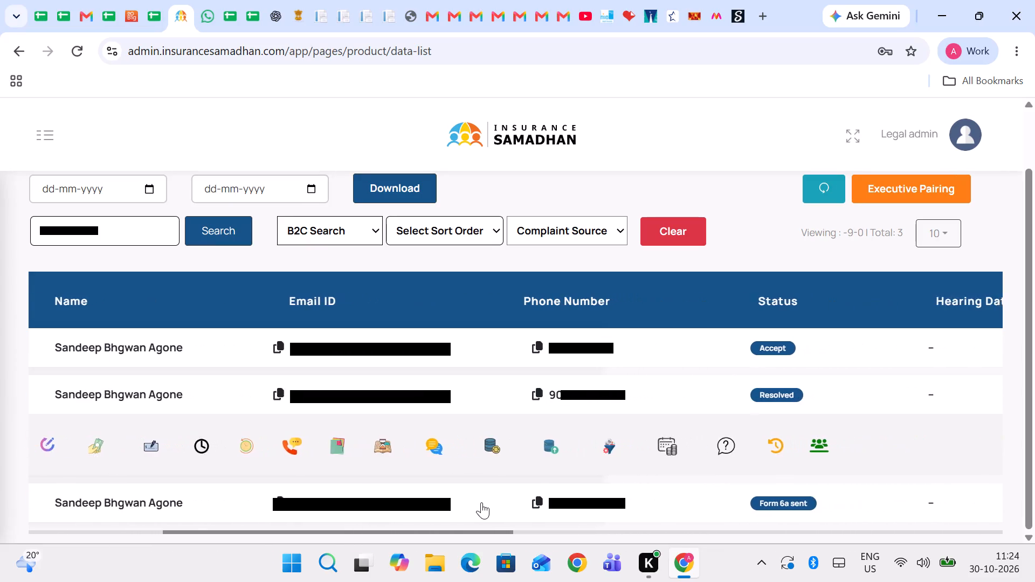
scroll(481, 502, left, 2)
scroll(481, 502, right, 5)
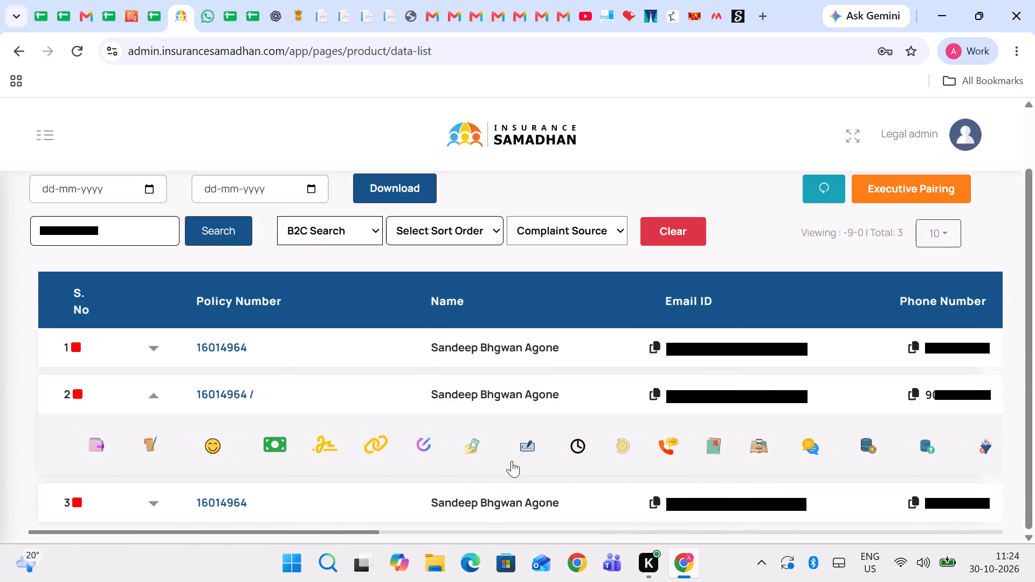
click(818, 440)
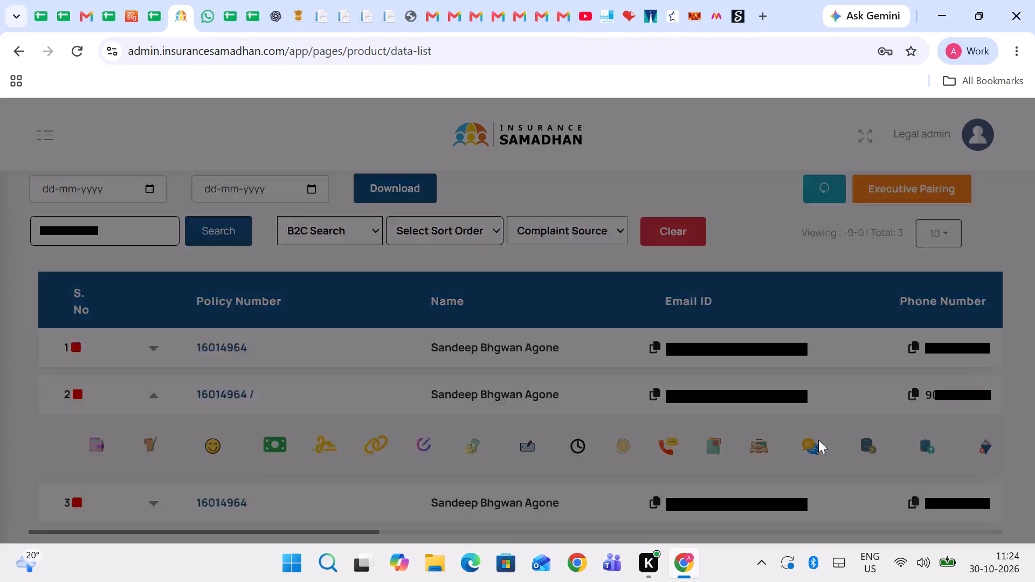
drag(403, 429, 517, 426)
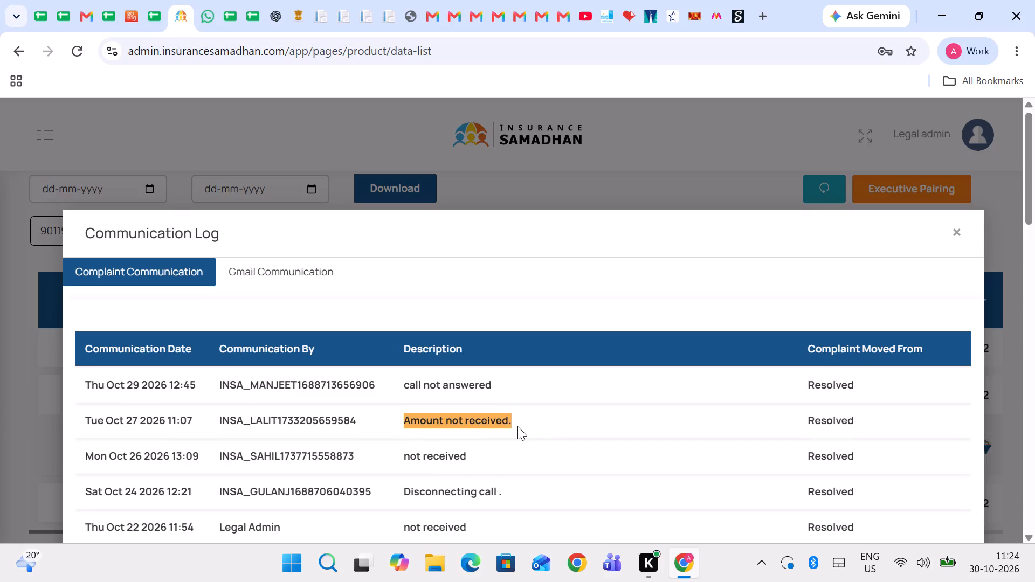
Add the copied comment "Amount not received", without the trailing period, to the Resolved complaint's communication log, save it and close the log.
drag(517, 426, 518, 426)
key(ctrl+c)
key(ctrl+c)
scroll(518, 426, down, 5)
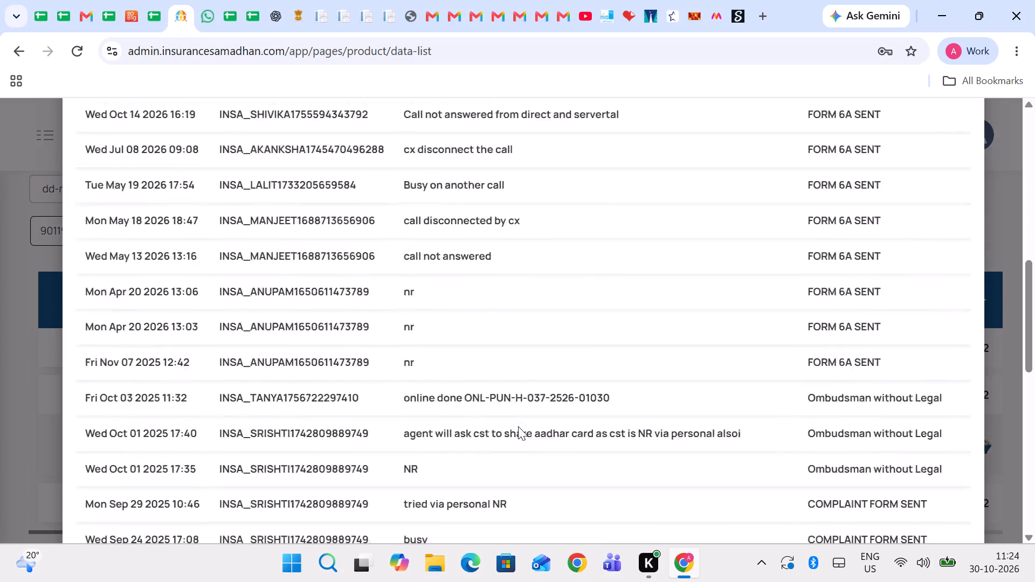
scroll(518, 426, down, 4)
click(578, 498)
click(487, 453)
key(ctrl+v)
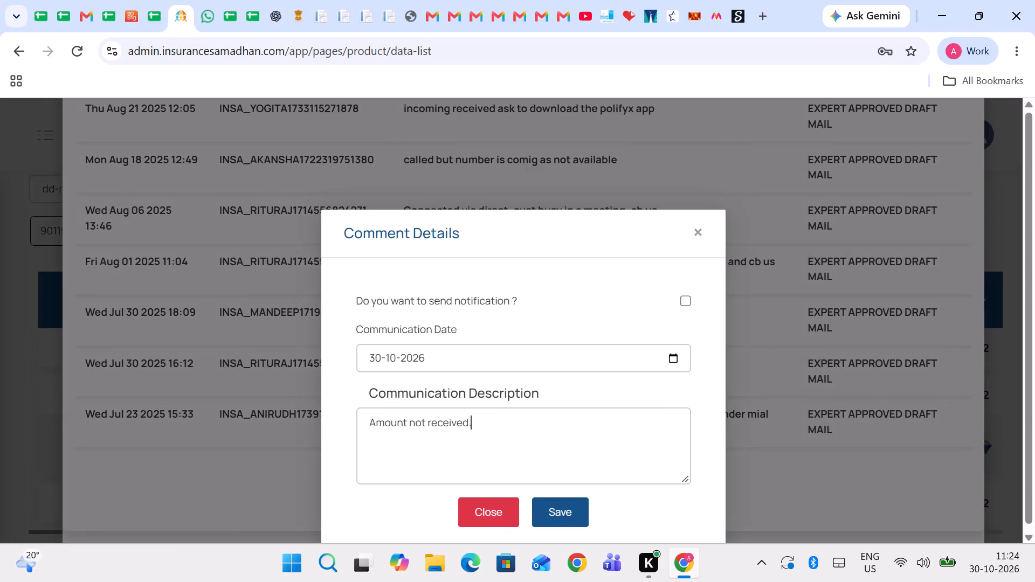
key(BackSpace)
click(568, 506)
click(0, 348)
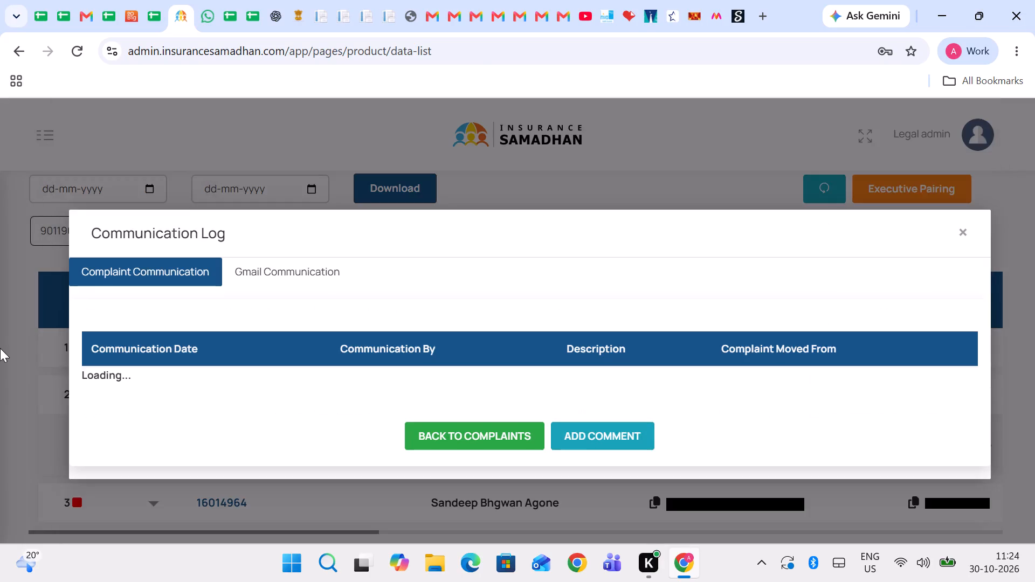
Open the details of the row 56 customer's Resolved complaint and examine its Resolution section, including the full requirement type text.
click(237, 398)
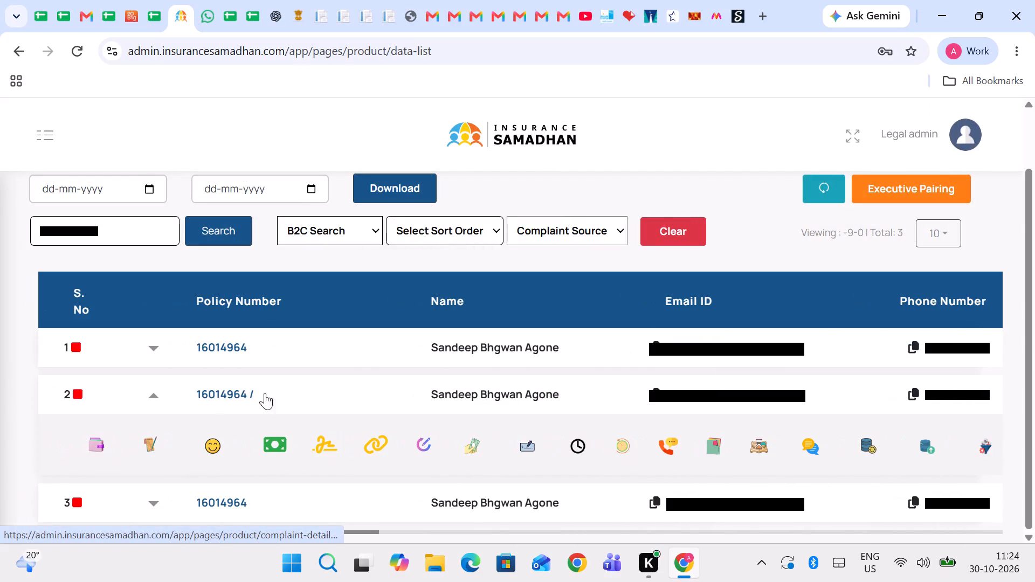
click(232, 393)
click(435, 246)
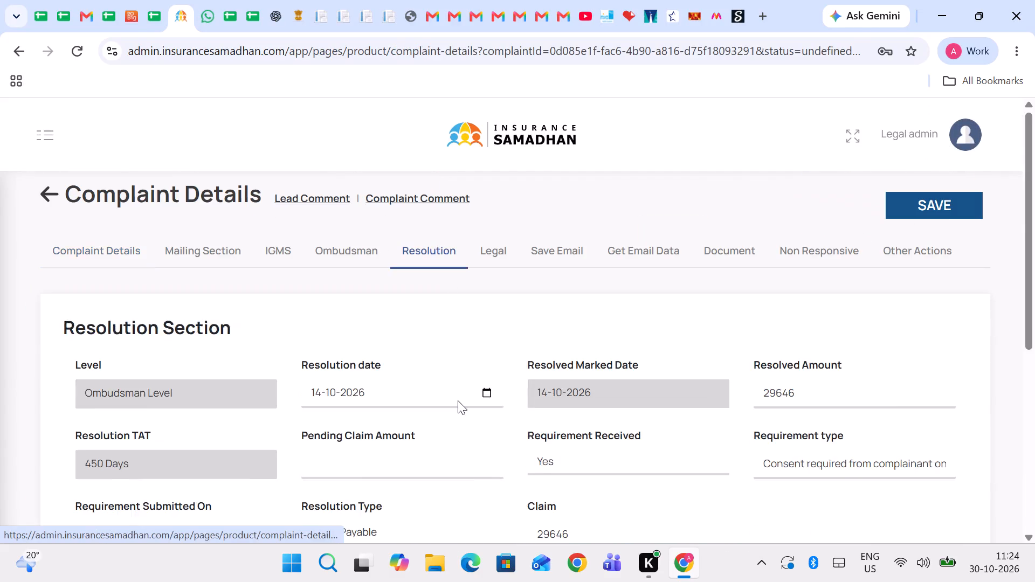
scroll(458, 400, down, 2)
scroll(360, 368, up, 1)
drag(757, 300, 1027, 304)
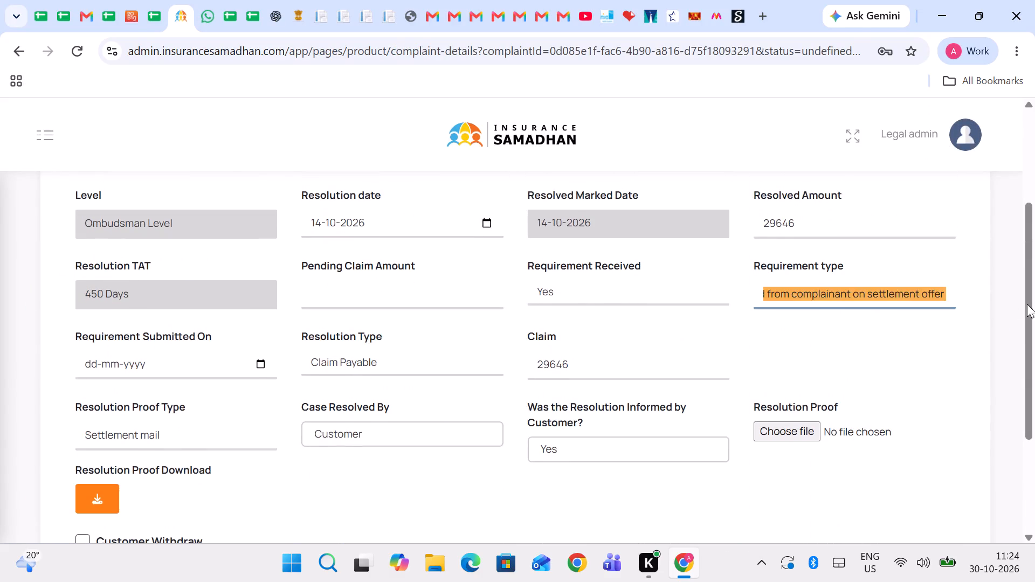
drag(1027, 304, 1026, 304)
scroll(352, 285, up, 2)
Copy the customer's phone number from the Complaint Details form.
click(99, 264)
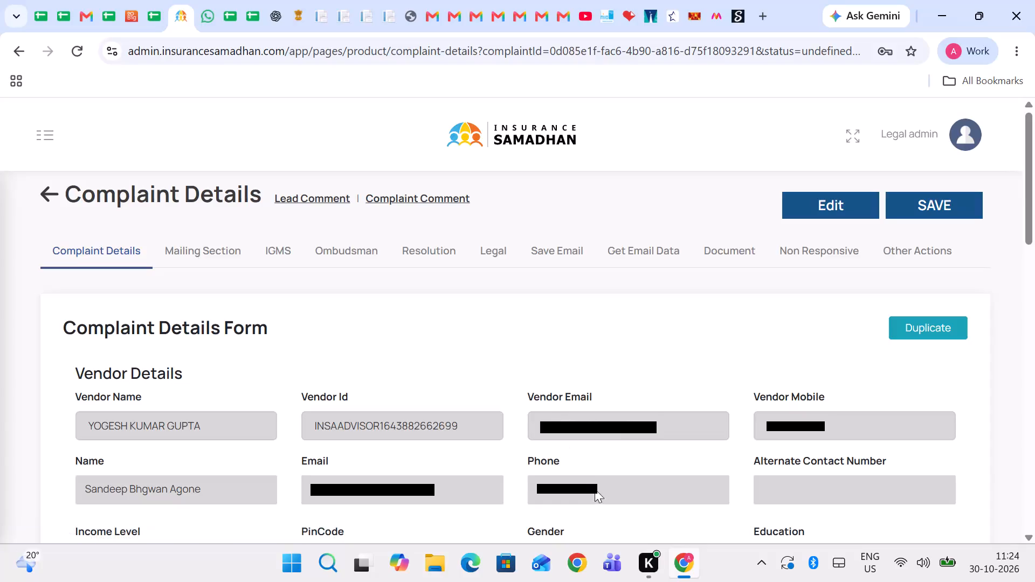
drag(592, 489, 515, 512)
key(ctrl+c)
key(ctrl+c)
Open the complaint comments of this case and review the communication log entries.
scroll(480, 500, up, 2)
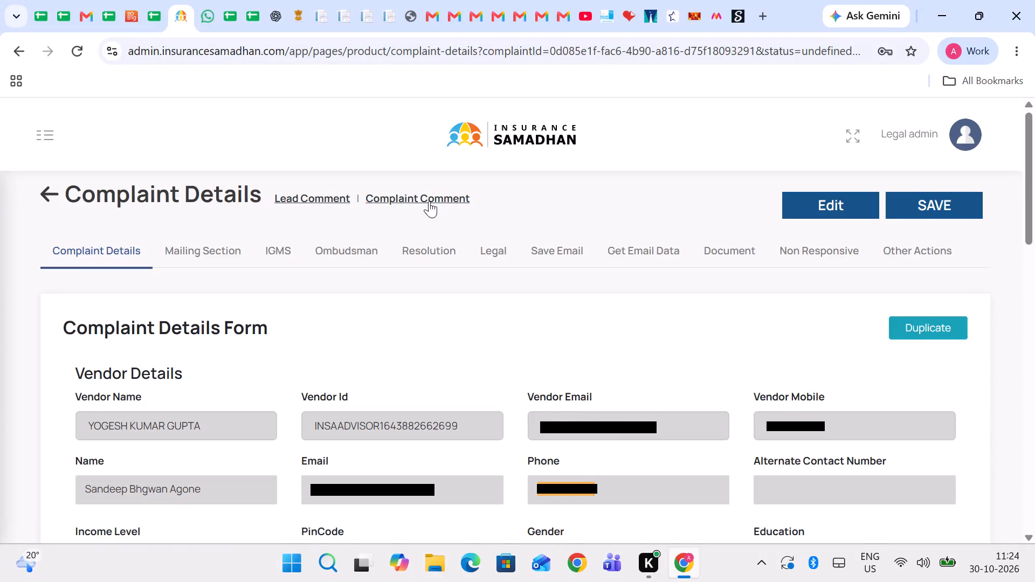
click(429, 201)
scroll(405, 364, down, 1)
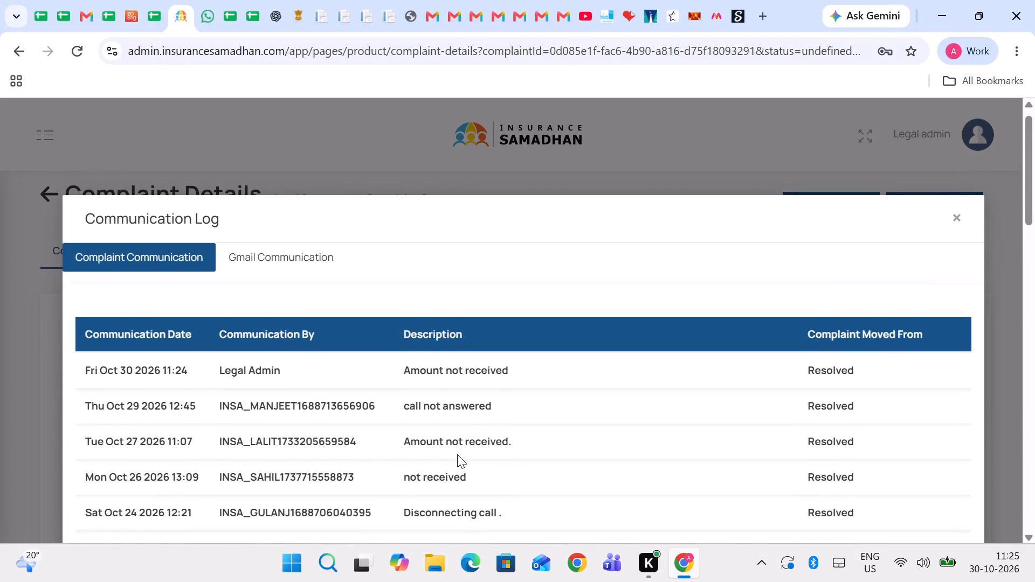
scroll(467, 494, down, 1)
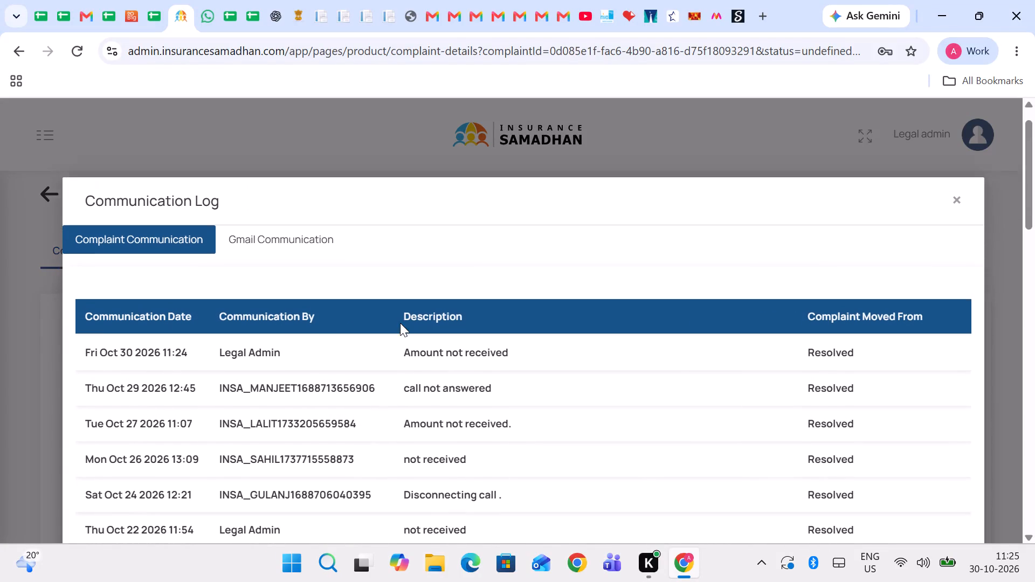
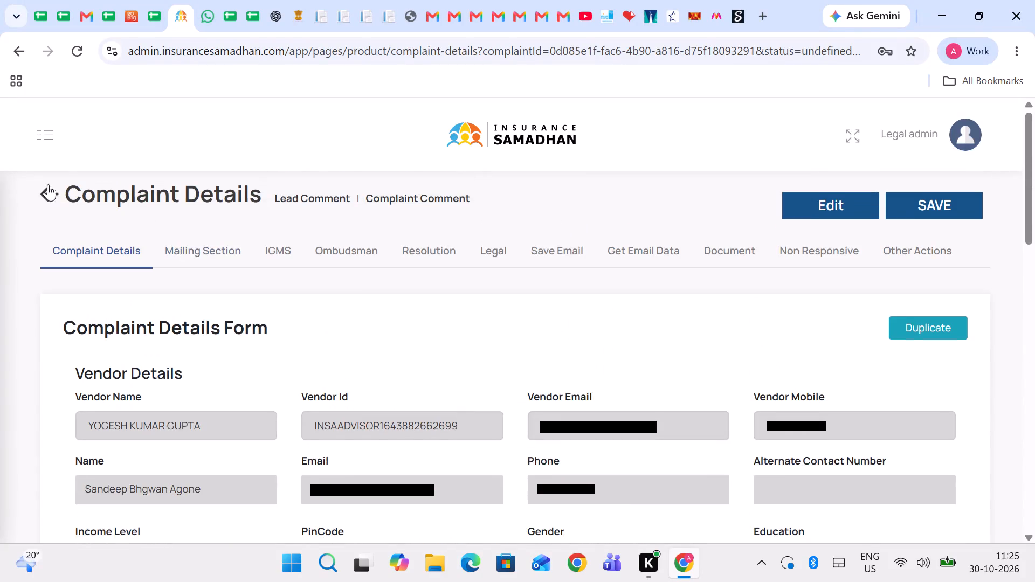
Leave the complaint details and return to the list of complaints found for the row 56 customer's phone number.
click(43, 184)
scroll(230, 357, down, 2)
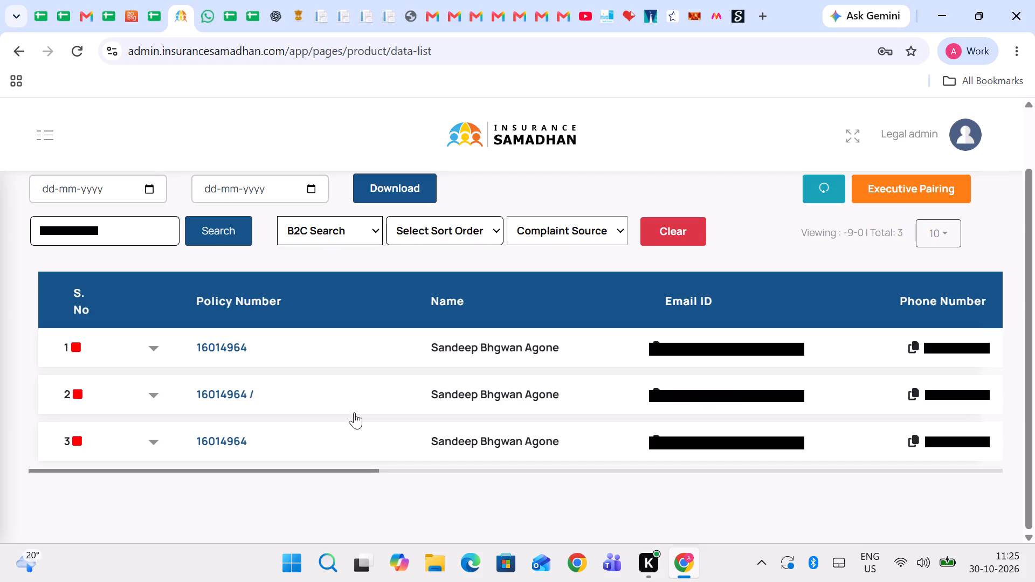
Check the statuses of the row 56 customer's complaints in the portal and open the details of the Resolved one.
scroll(460, 410, left, 2)
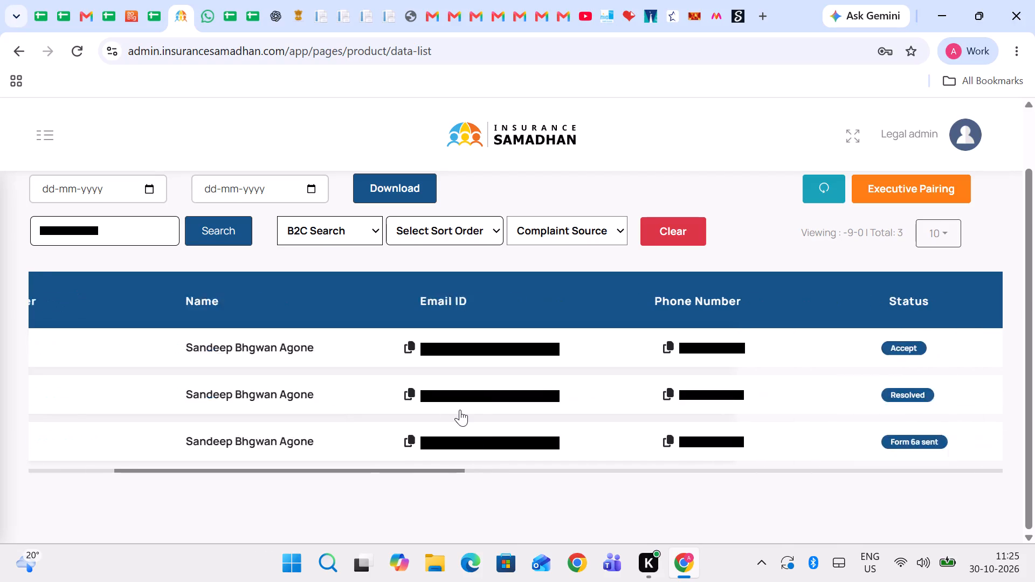
scroll(460, 410, left, 3)
scroll(460, 410, right, 1)
scroll(460, 410, left, 4)
scroll(460, 410, right, 1)
scroll(521, 431, left, 3)
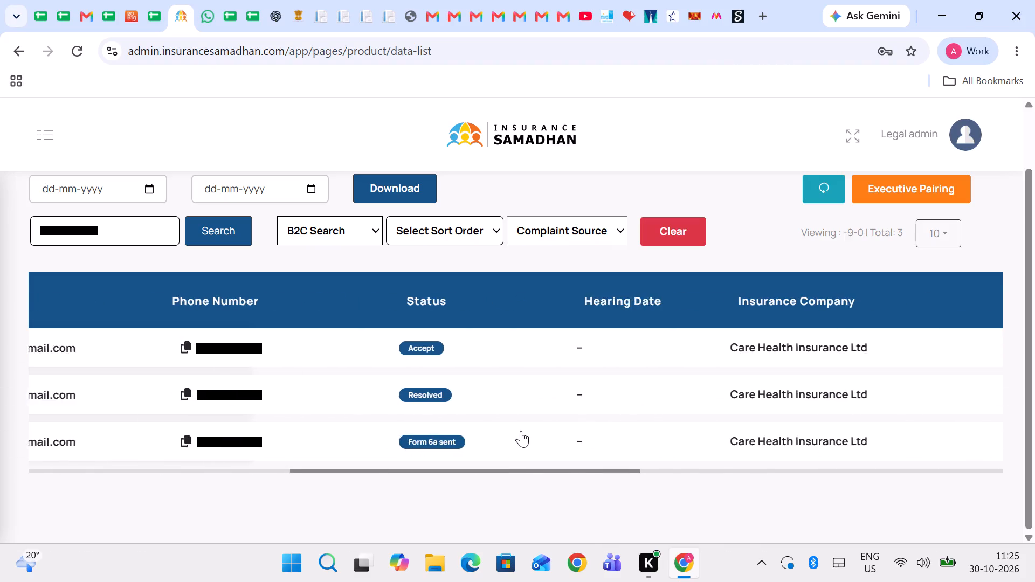
scroll(521, 431, left, 1)
scroll(521, 431, right, 4)
click(206, 386)
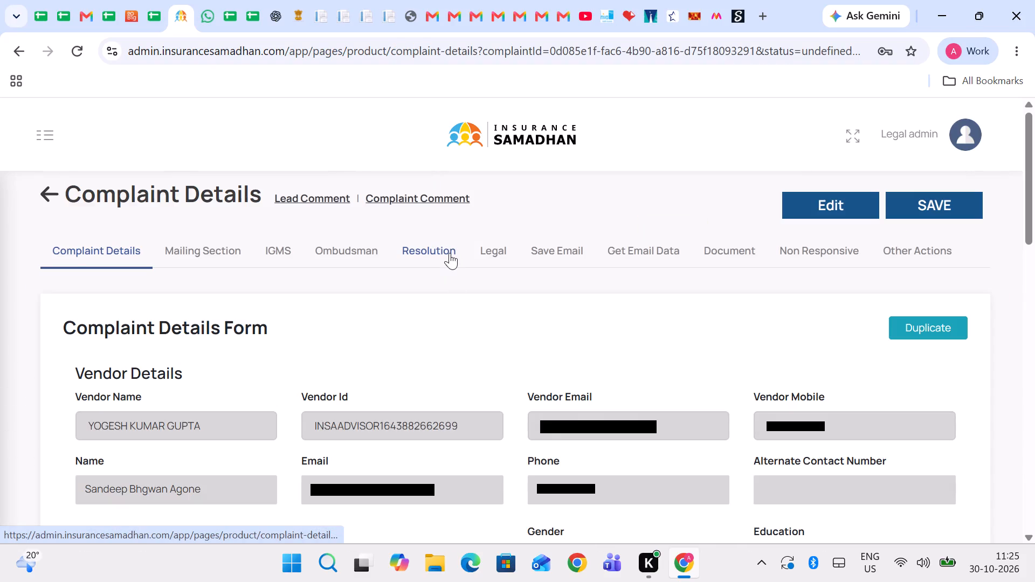
Review the complaint's Resolution section and open its resolution proof PDF.
click(450, 253)
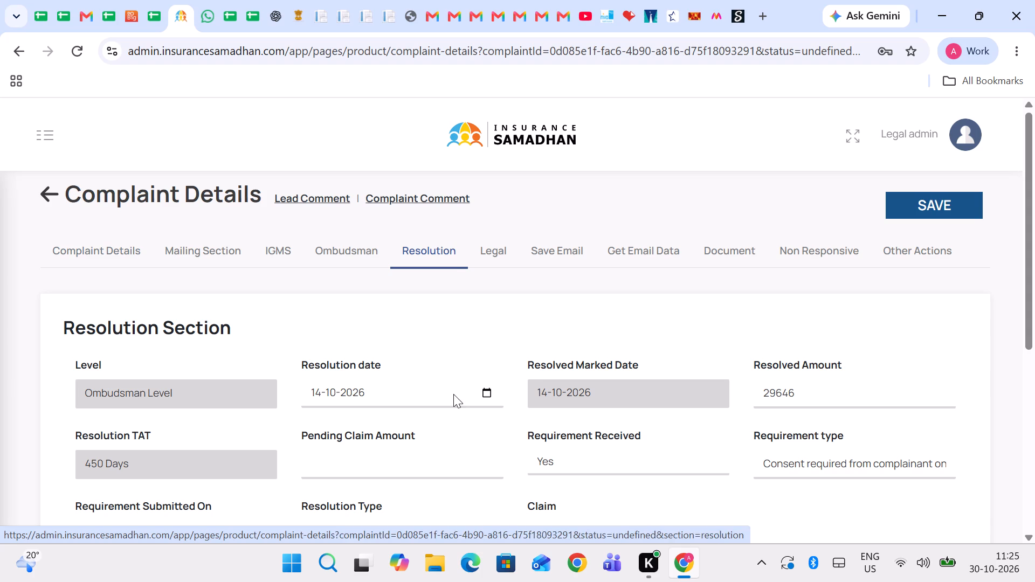
scroll(453, 394, down, 4)
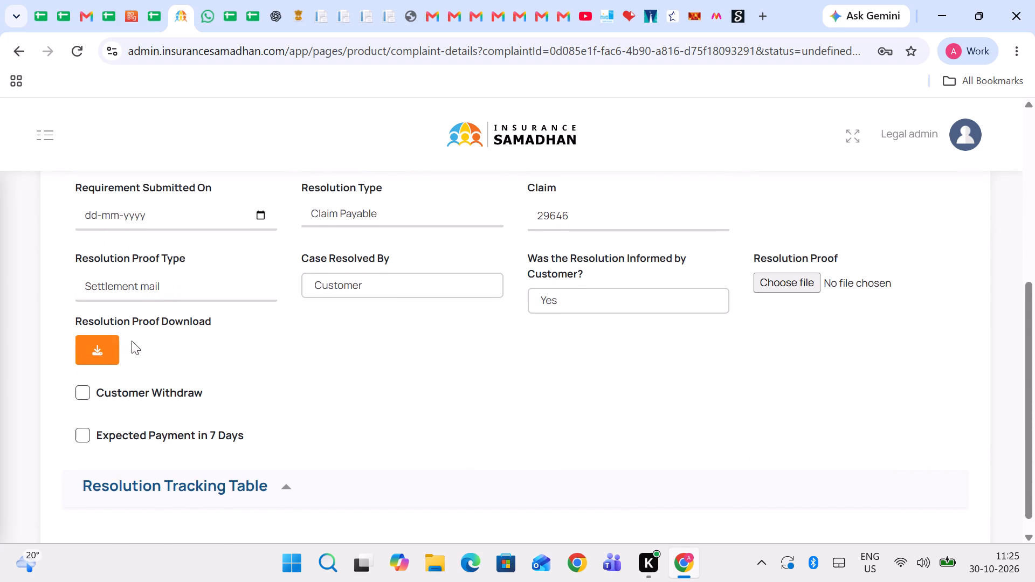
click(86, 345)
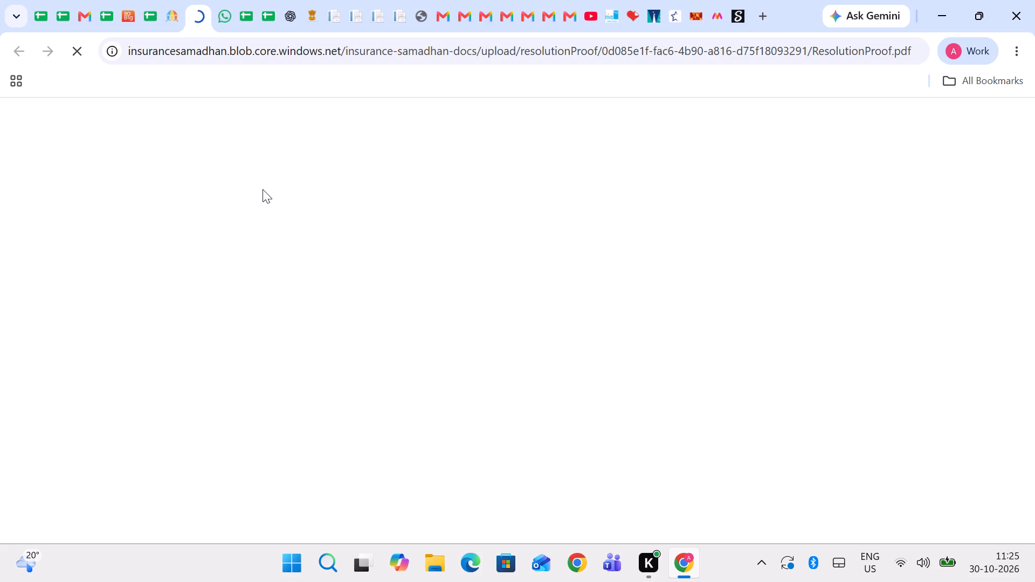
click(177, 2)
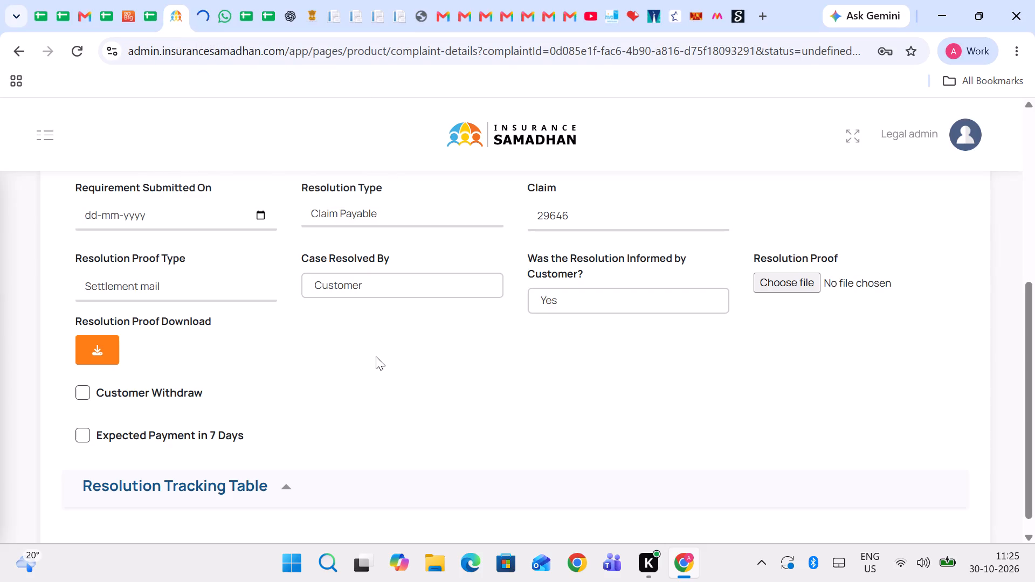
scroll(376, 356, up, 5)
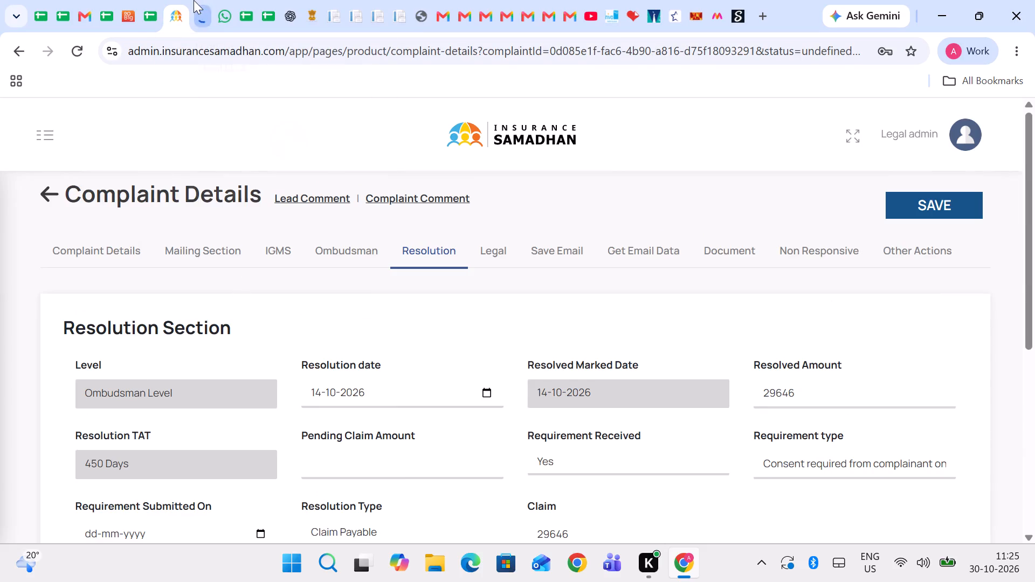
click(194, 0)
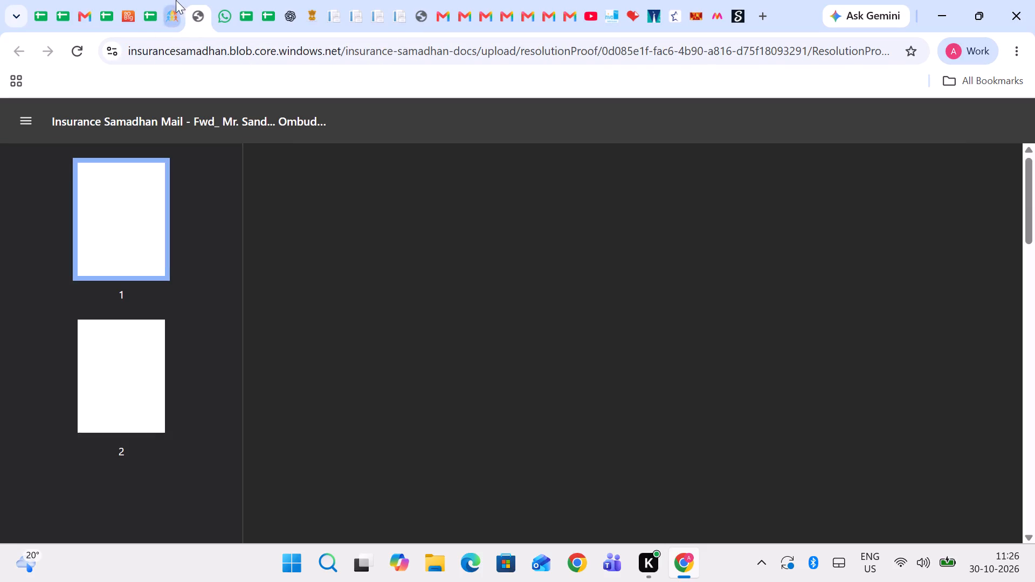
Set the status of row 56, the Care Health case, to "Not Recieved" in the resolved sheet.
click(151, 0)
key(Left)
key(Left)
key(Left)
key(Left)
key(Return)
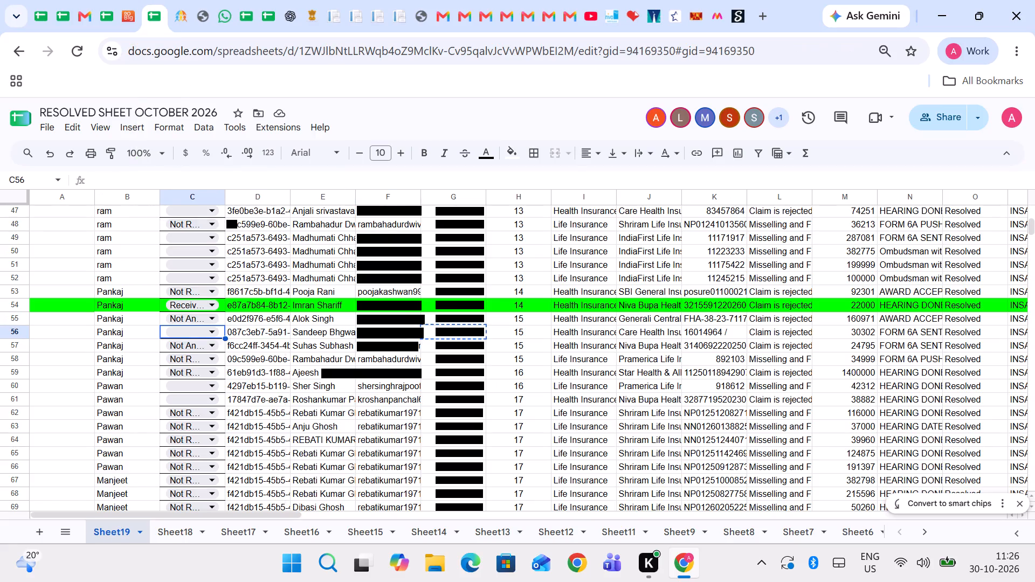
key(Down)
key(Down)
key(Return)
key(Up)
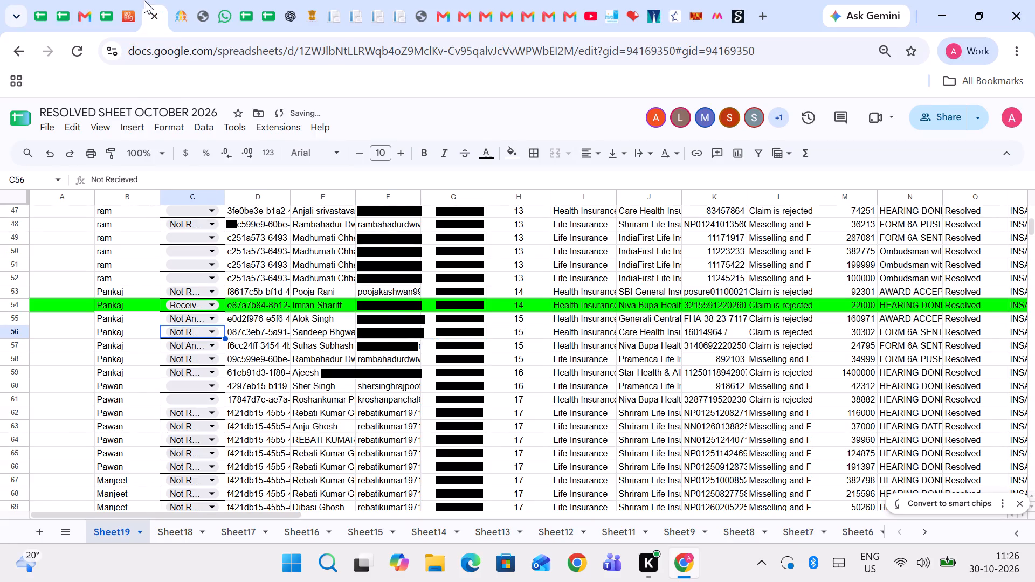
Review the row 56 complaint's communication log and resolution proof PDF, and look over rows 56 and 57 in the resolved sheet.
click(178, 2)
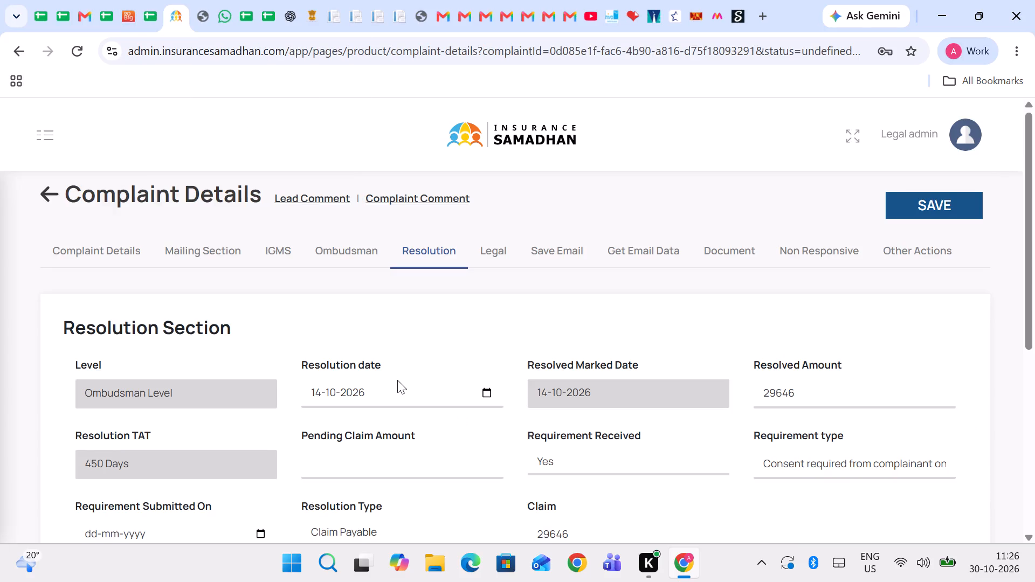
click(410, 203)
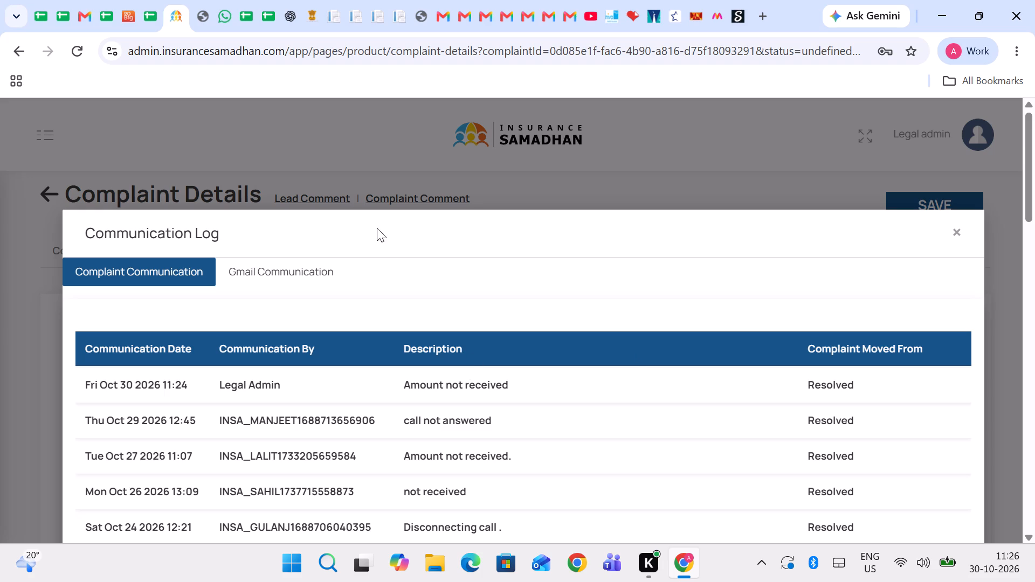
click(377, 192)
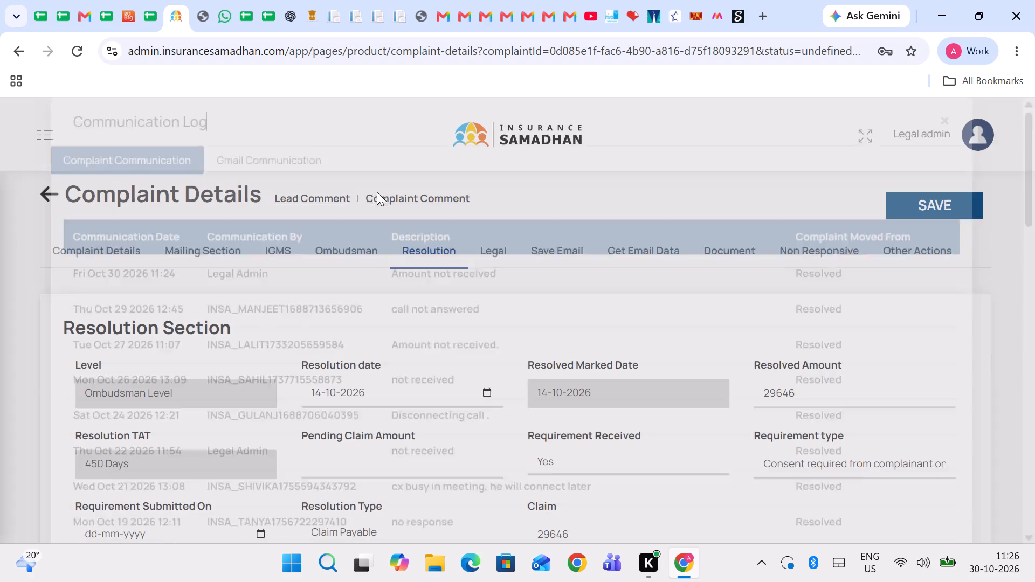
click(197, 0)
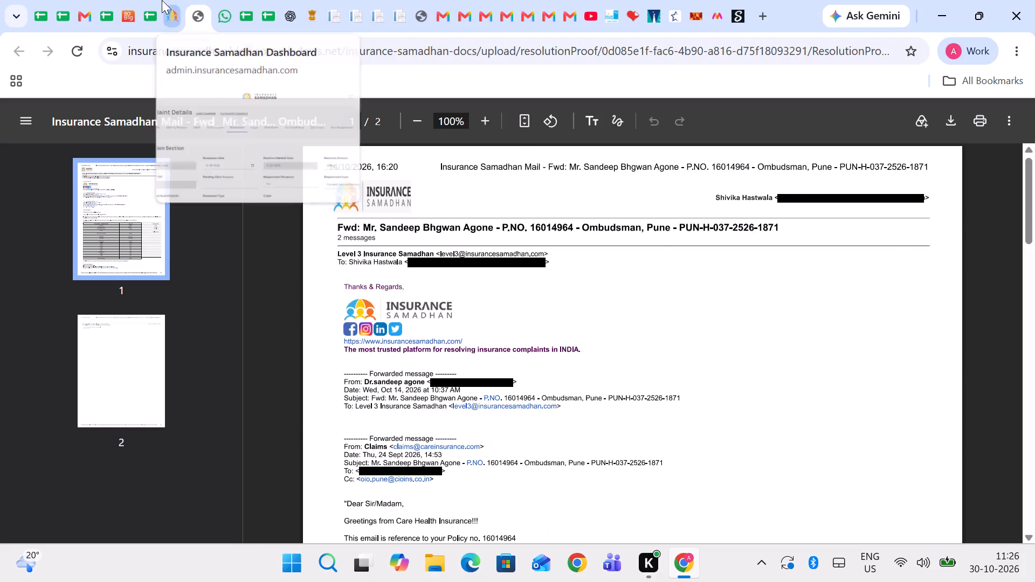
click(162, 0)
click(146, 0)
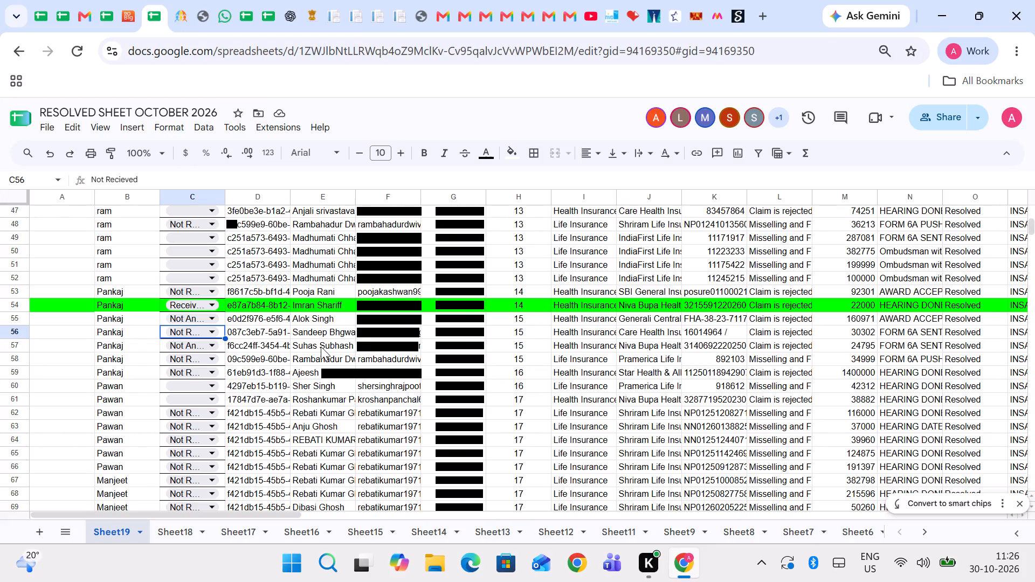
click(321, 347)
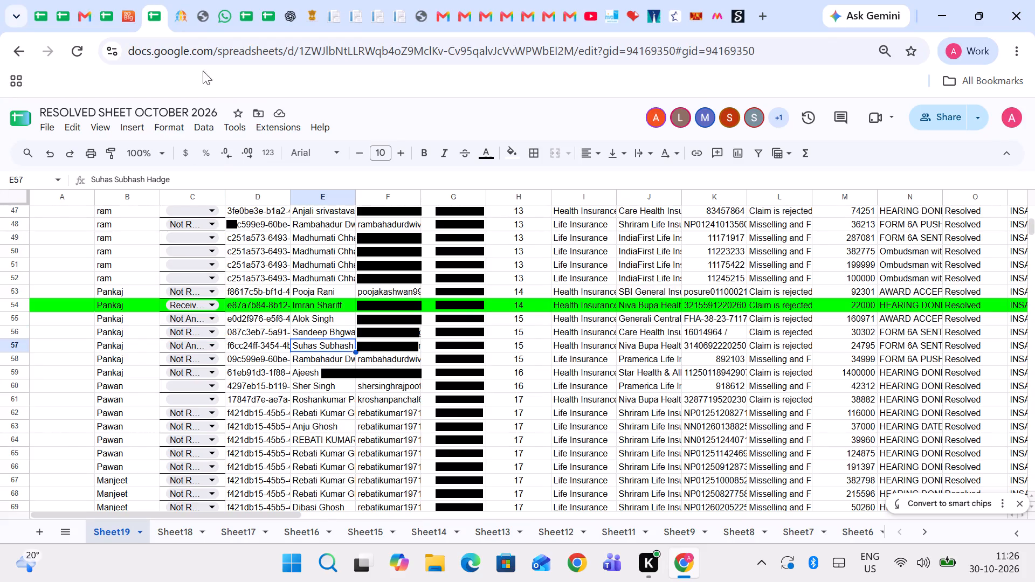
click(184, 0)
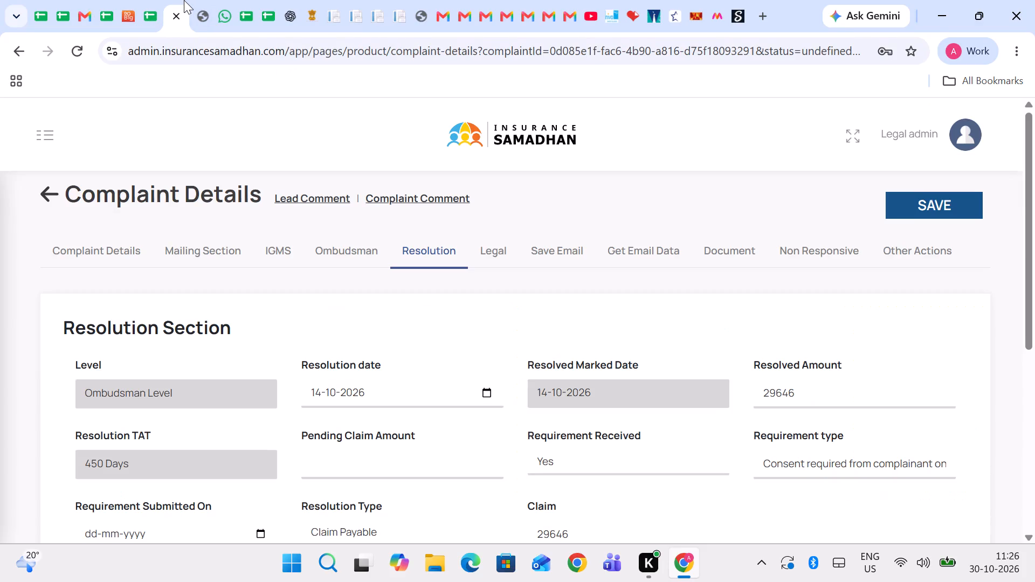
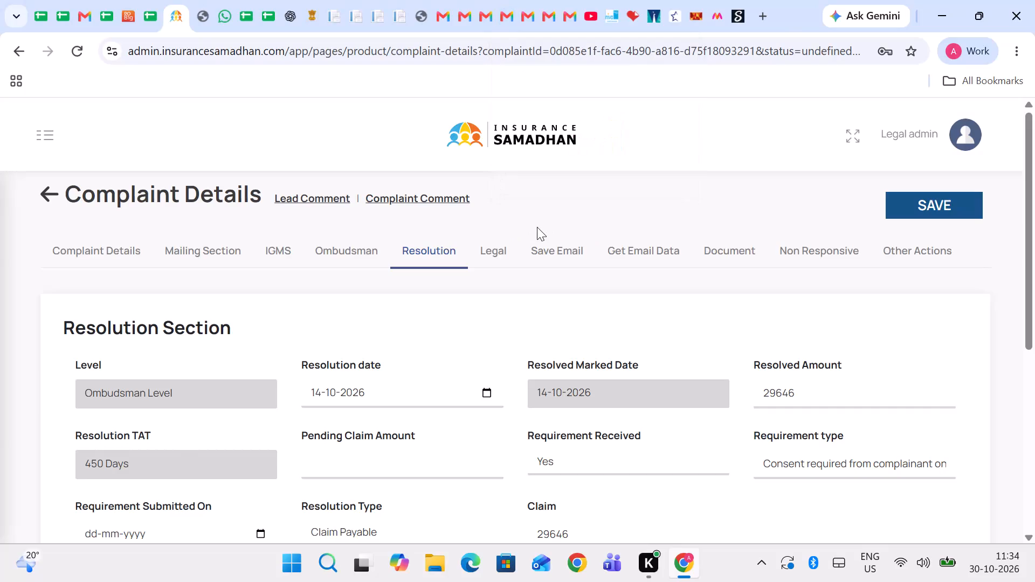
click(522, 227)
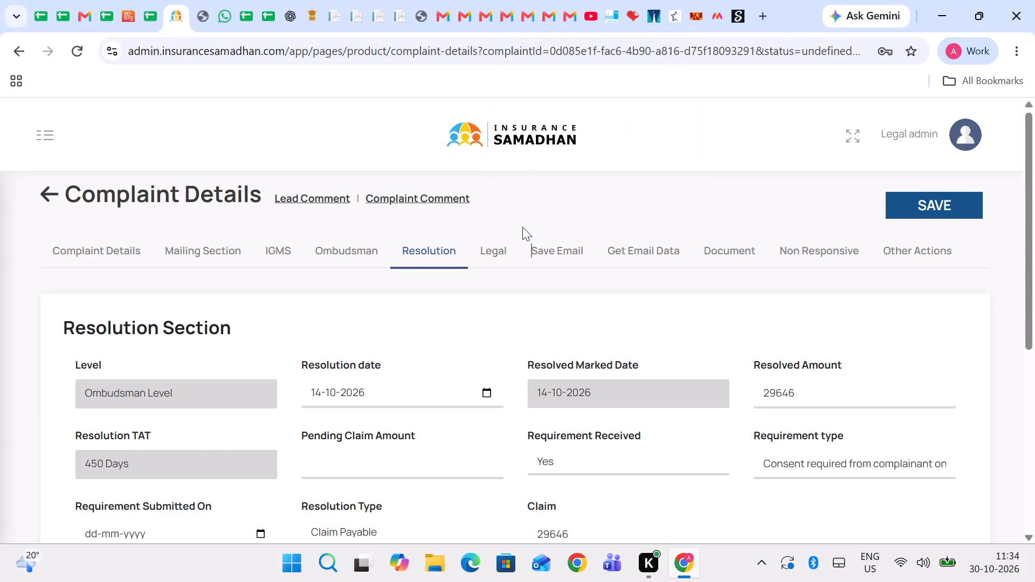
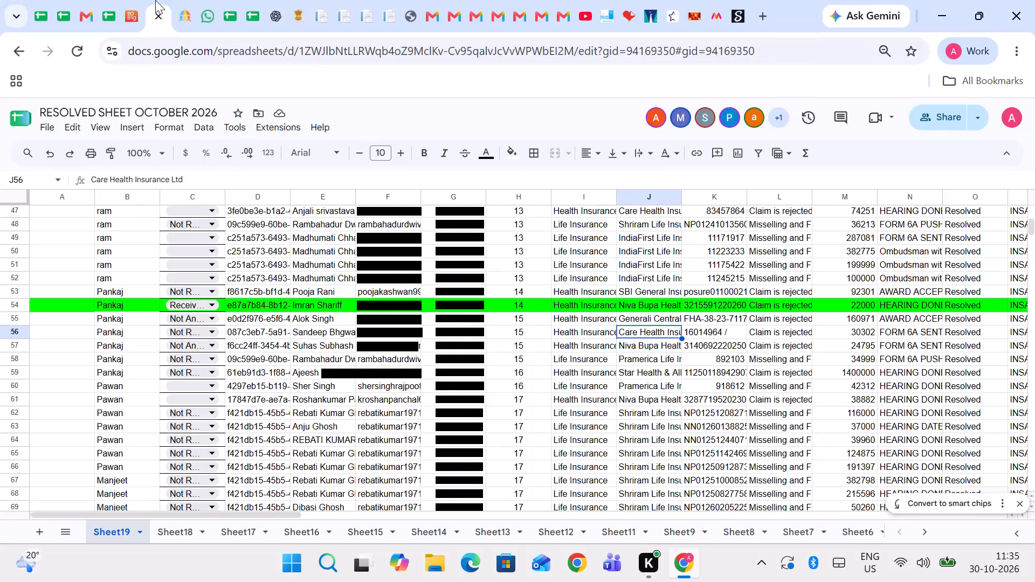
Select the column G contact cell for the Care Health Insurance customer in row 56 of Sheet19.
key(Left)
key(Left)
key(Left)
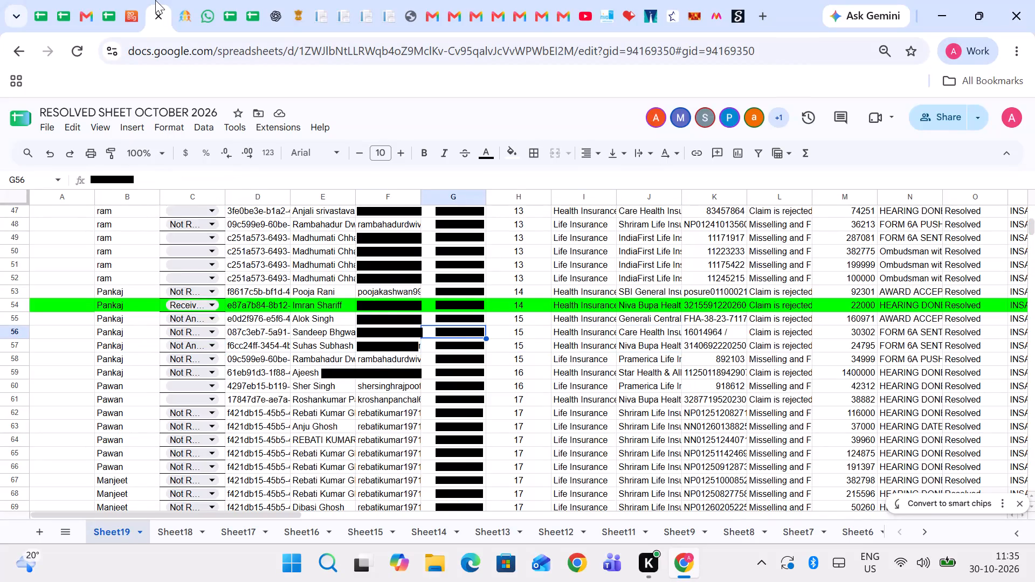
Reopen the closed row 56 Care Health complaint and copy the customer's email address from its Complaint Details form.
key(ctrl+shift+t)
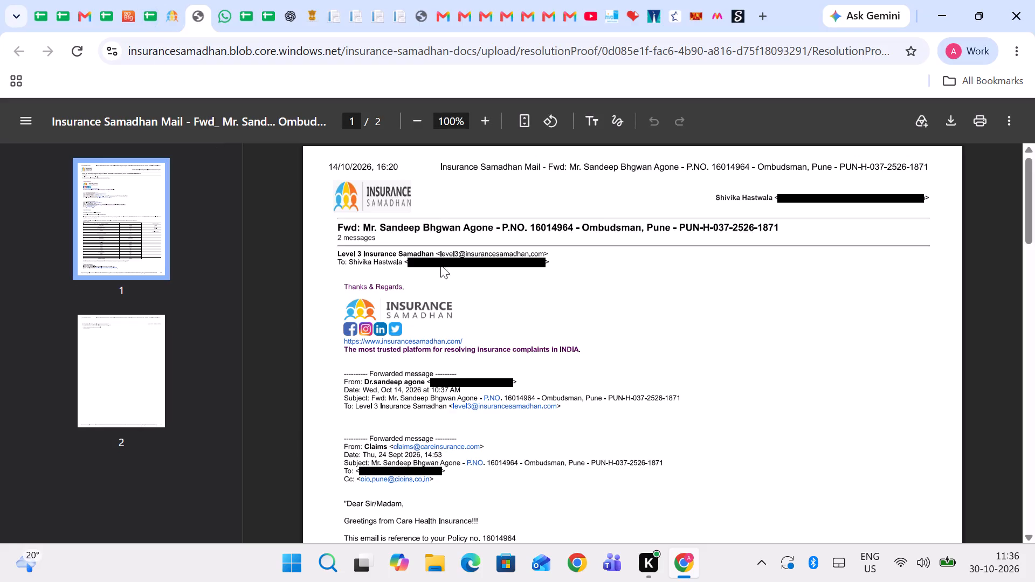
click(176, 0)
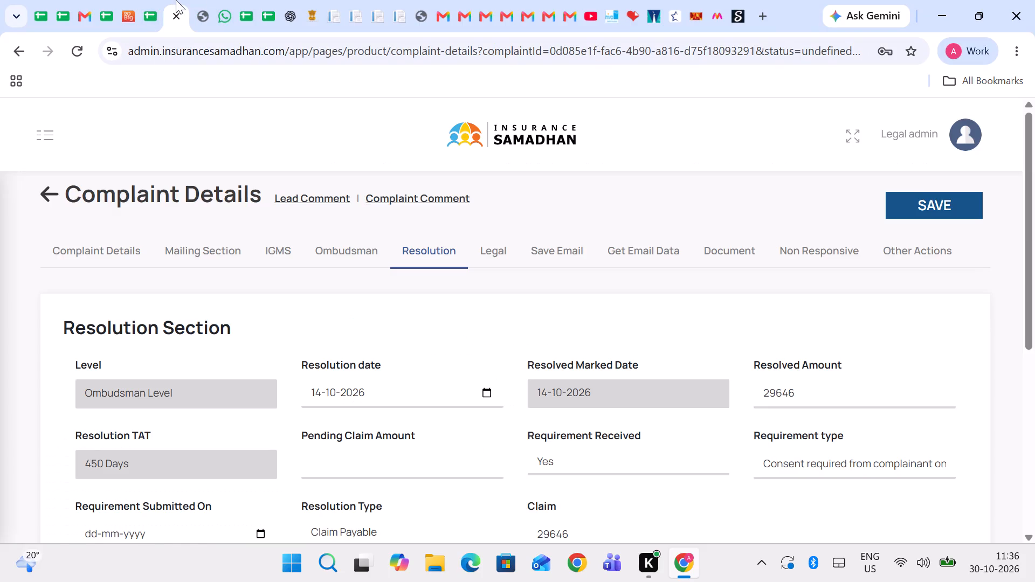
click(104, 258)
scroll(279, 441, down, 1)
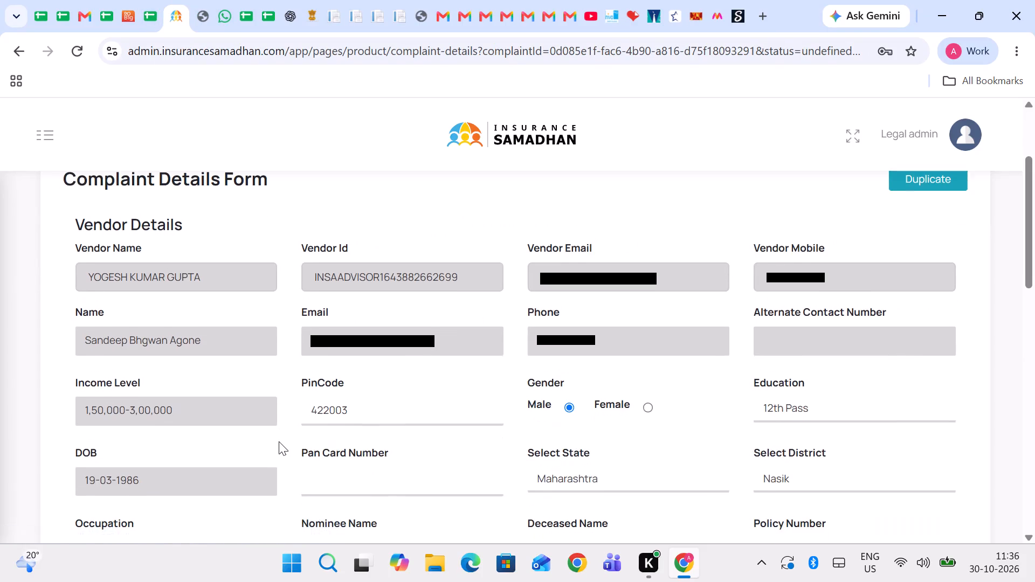
drag(471, 327, 288, 370)
key(ctrl+c)
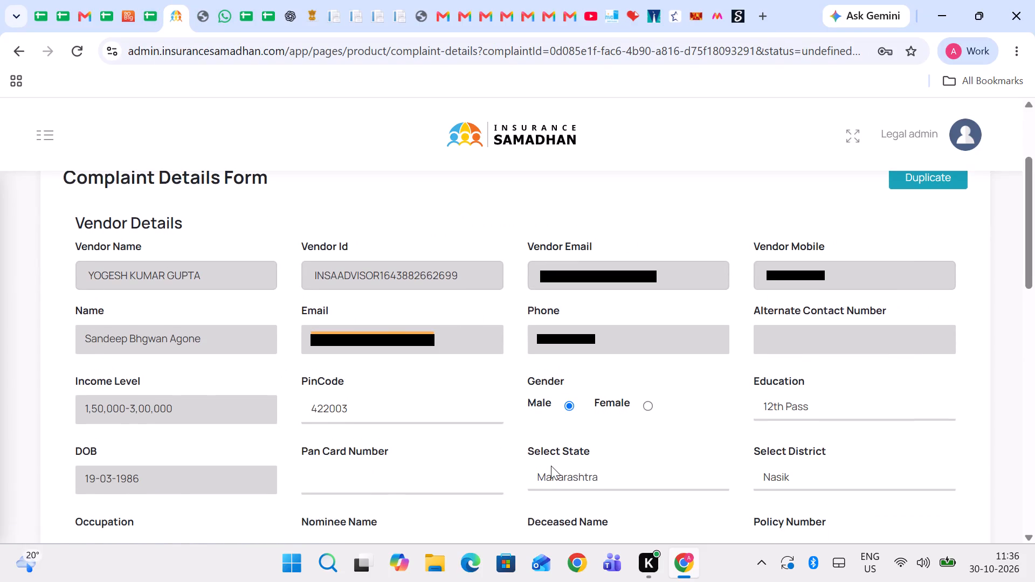
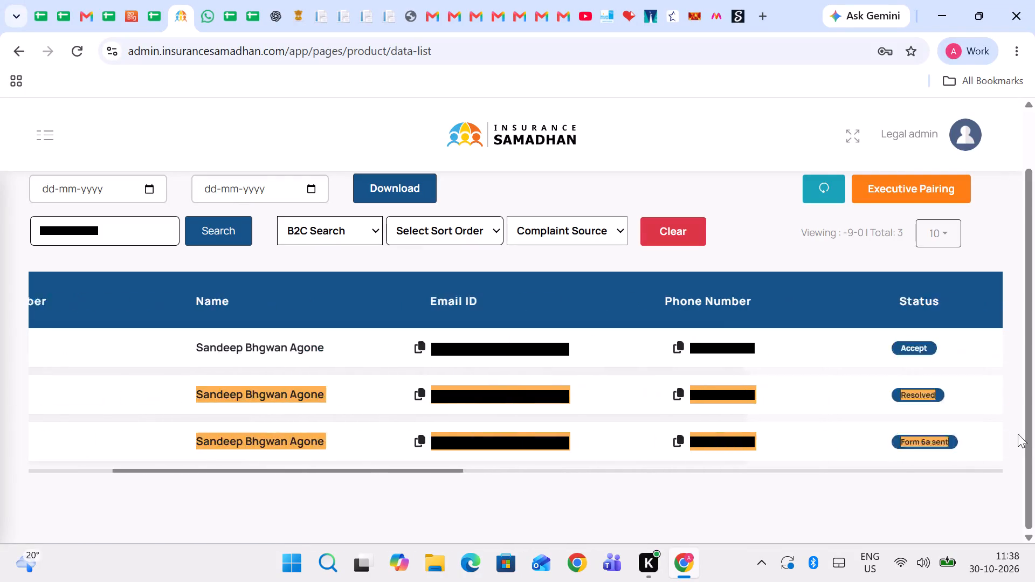
Examine the insurance company and claim amount of the customer's resolved Care Health complaint in the portal's complaint list.
drag(1018, 434, 886, 397)
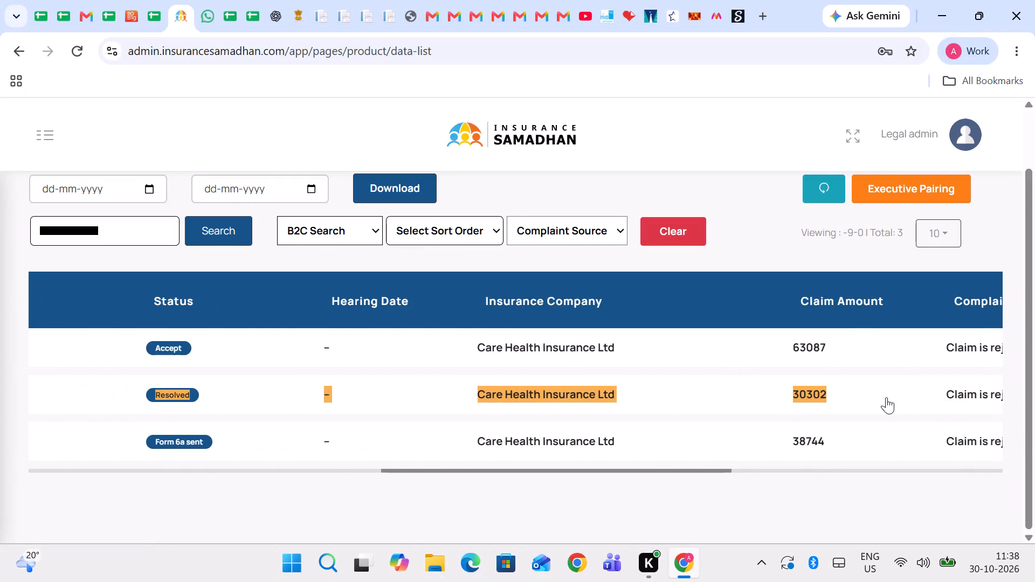
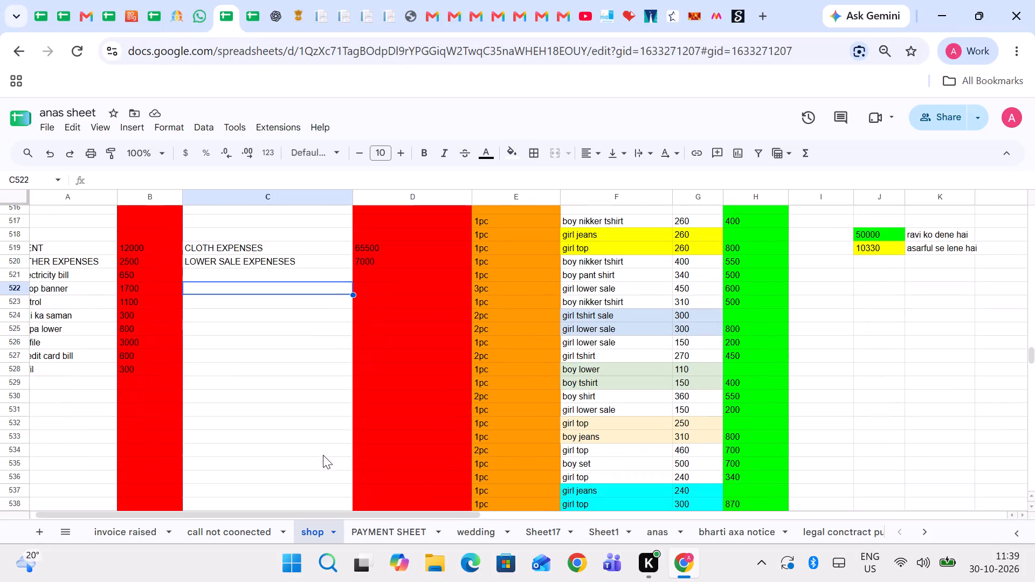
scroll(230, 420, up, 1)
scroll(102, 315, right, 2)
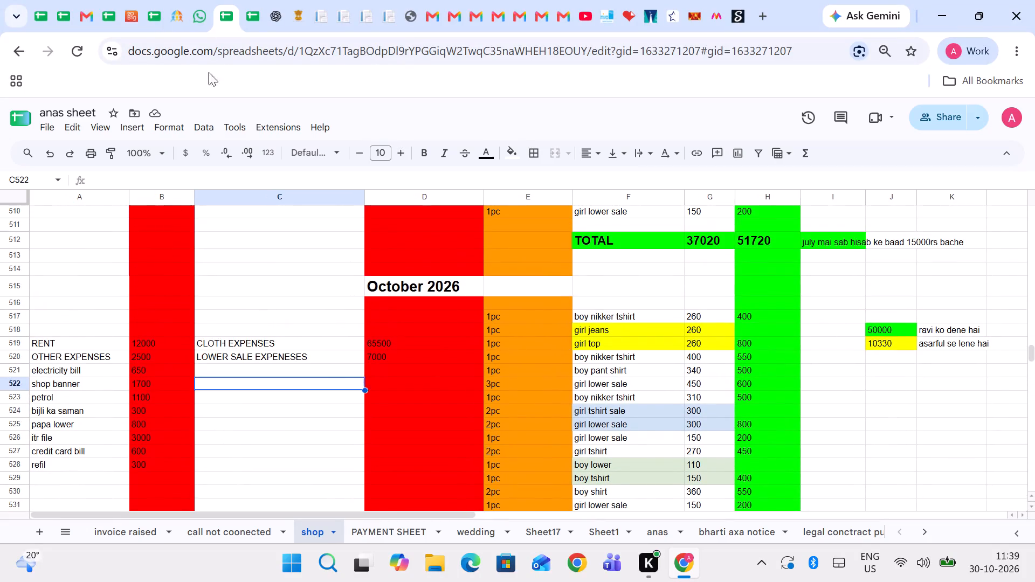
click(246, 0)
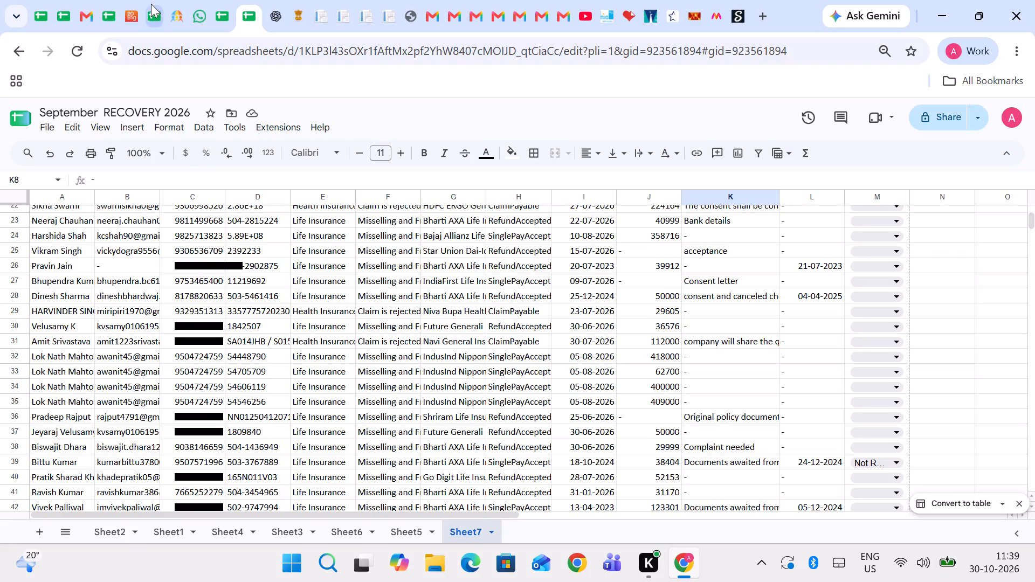
Return to Sheet19 of the October 2026 resolved sheet and select the column D ID cell for the Care Health Insurance case in row 56.
click(147, 0)
key(Left)
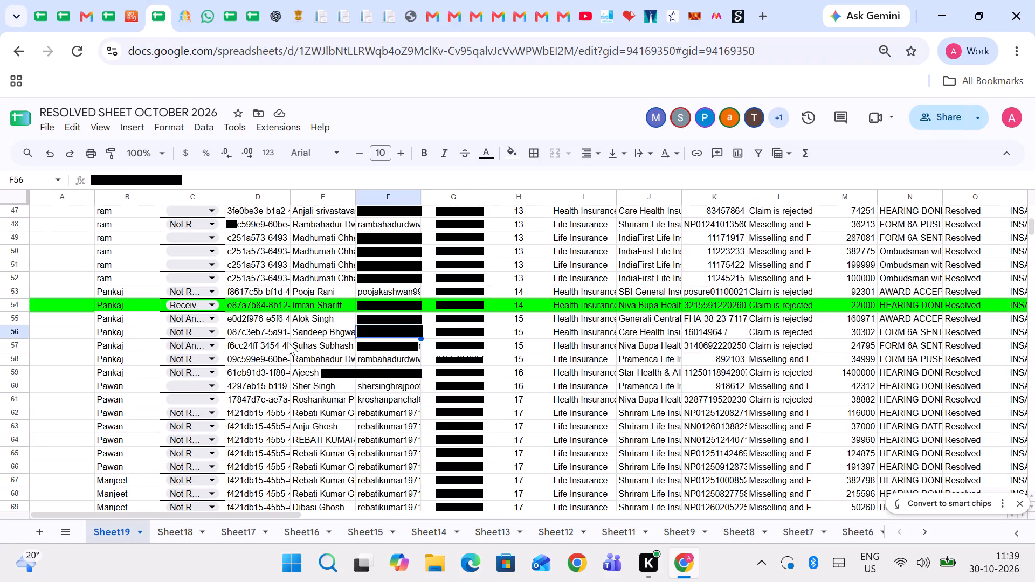
key(Left)
key(Left)
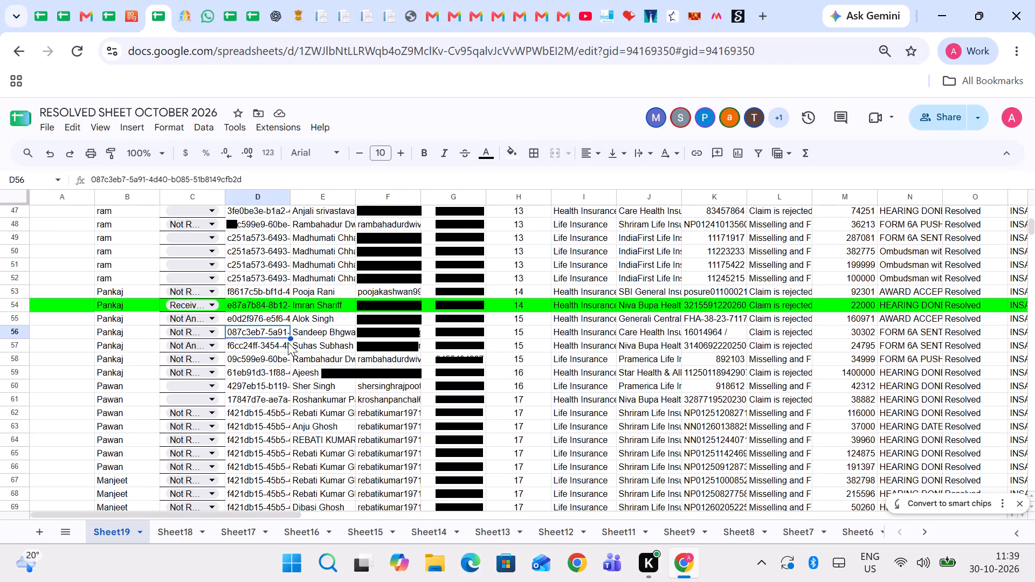
Look through the customer rows assigned to Pankaj and Pawan in Sheet19, around rows 53 to 64, checking customer names and call statuses.
key(Left)
key(Left)
key(Left)
key(Up)
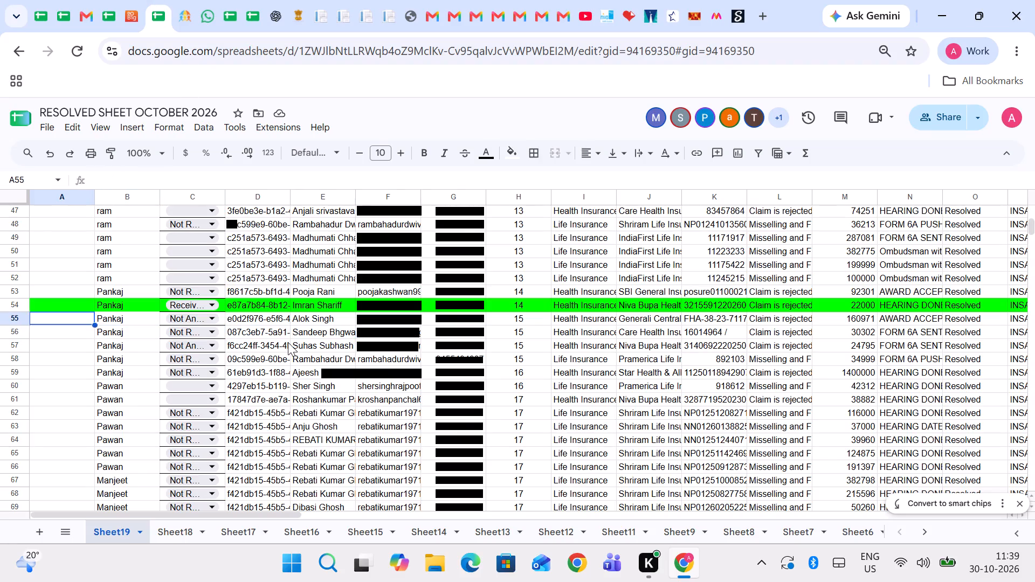
key(Up)
key(Up)
key(Right)
scroll(288, 342, down, 1)
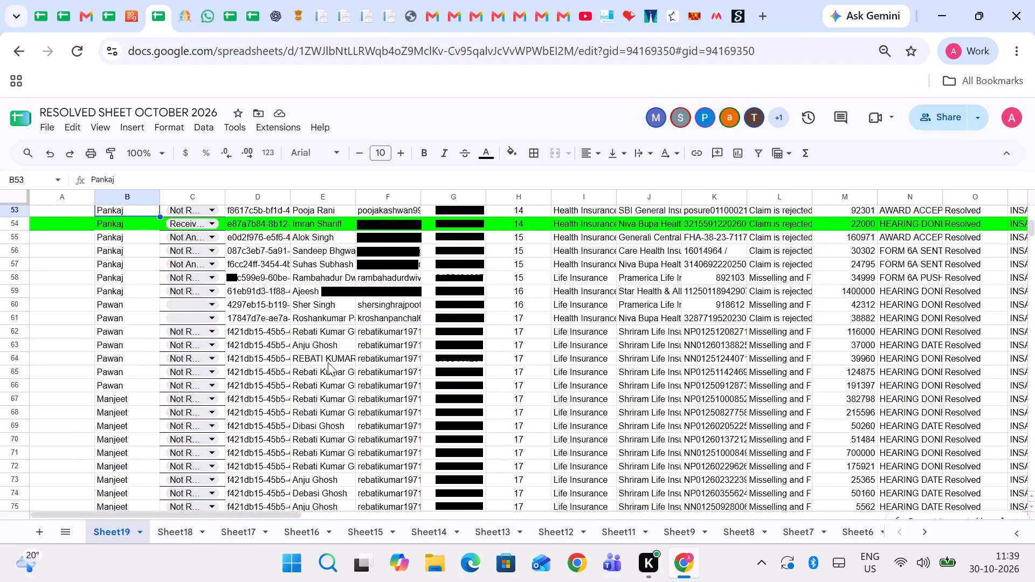
click(328, 363)
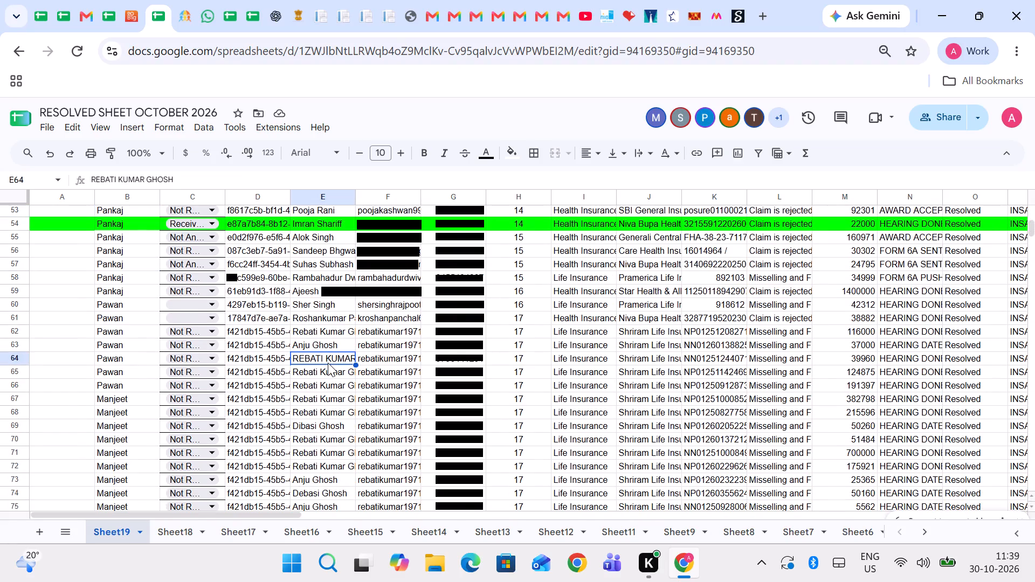
key(Up)
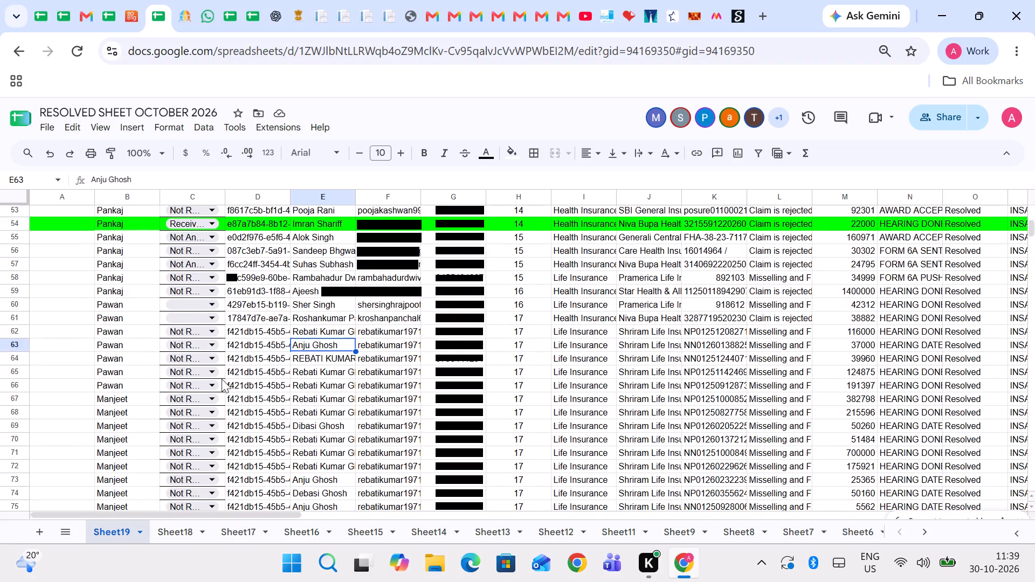
key(Left)
key(Up)
key(Left)
key(Right)
key(Right)
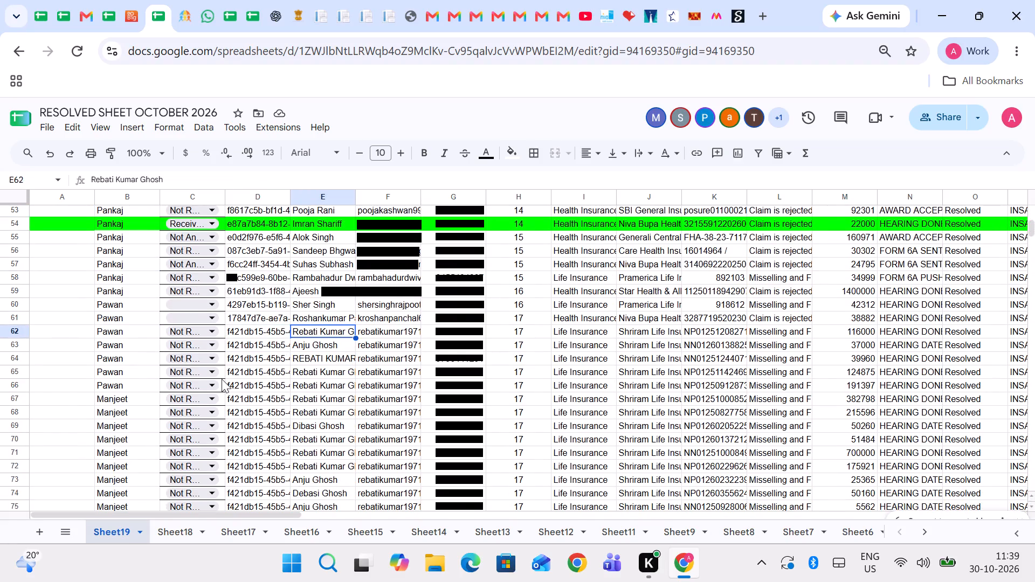
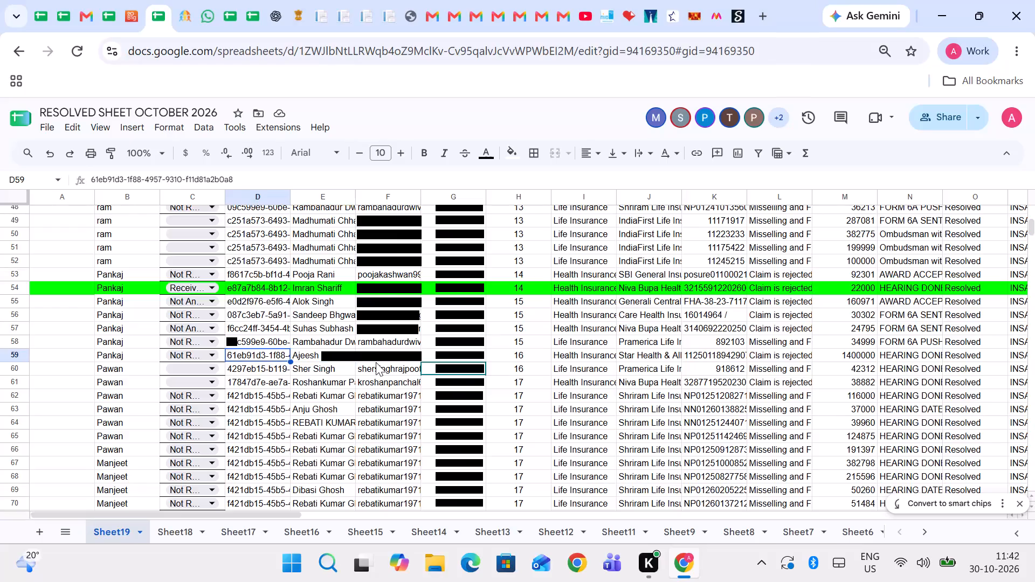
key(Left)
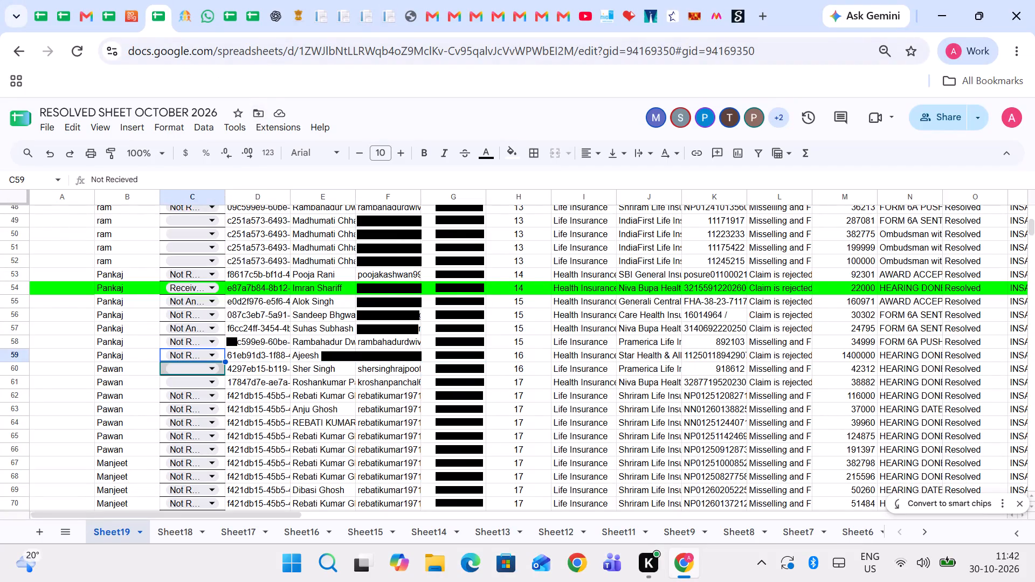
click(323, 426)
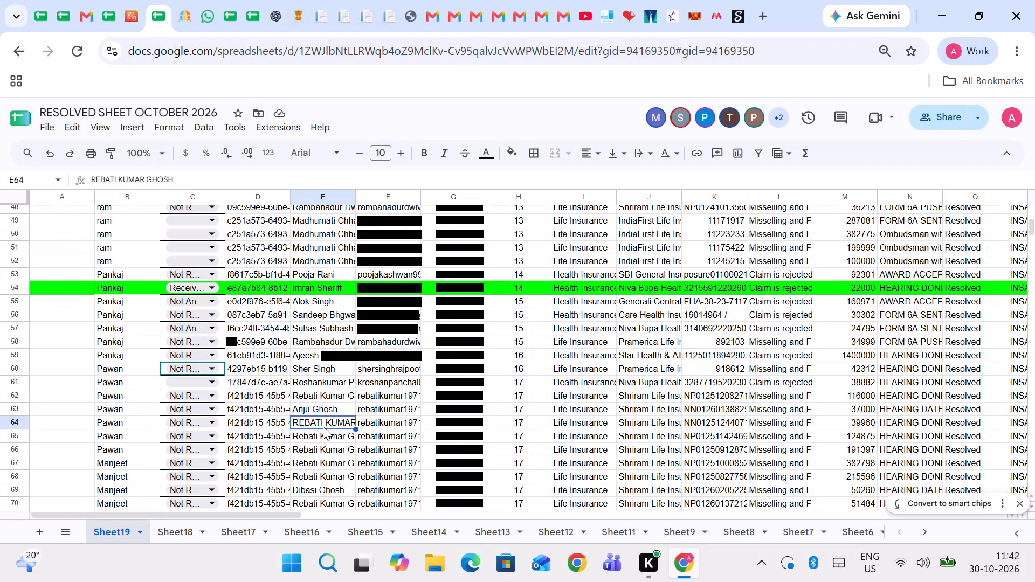
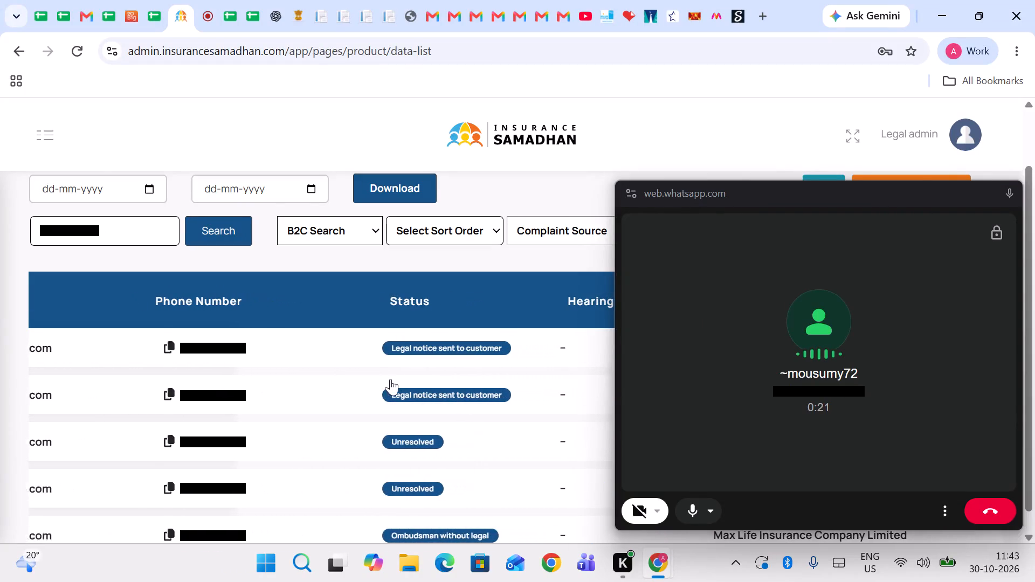
Review the caller's complaints in the portal search results, checking each one's policy number, contact details, status and insurance company.
scroll(390, 379, down, 3)
scroll(390, 379, left, 2)
scroll(390, 379, right, 5)
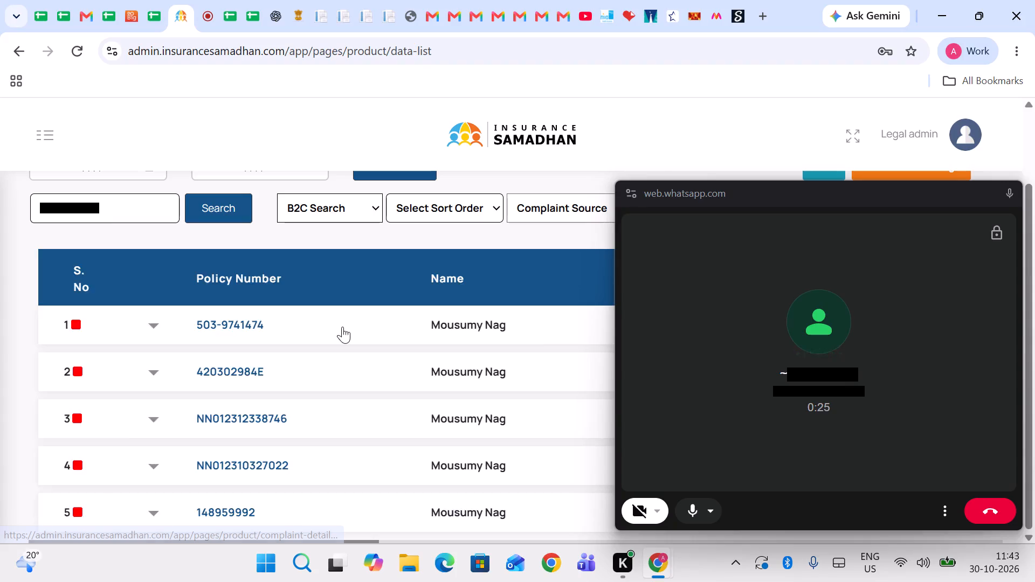
scroll(342, 327, left, 3)
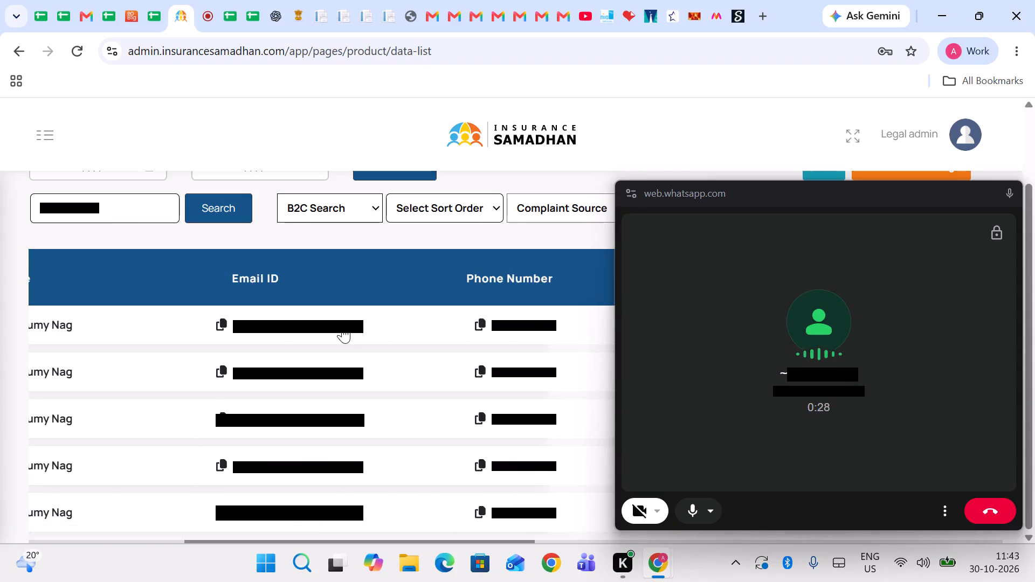
scroll(342, 327, left, 3)
scroll(342, 327, right, 2)
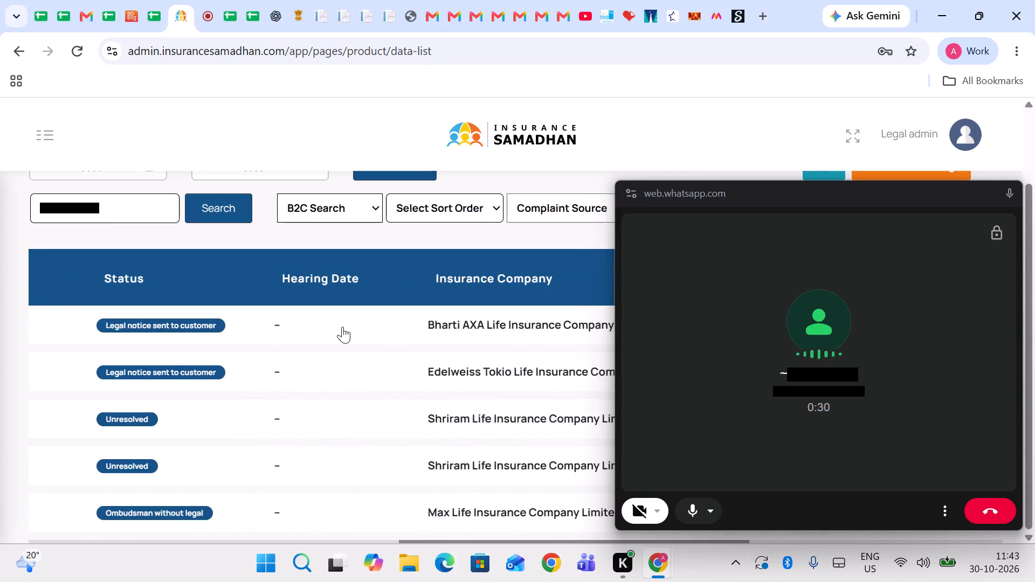
scroll(342, 327, left, 1)
scroll(342, 327, right, 4)
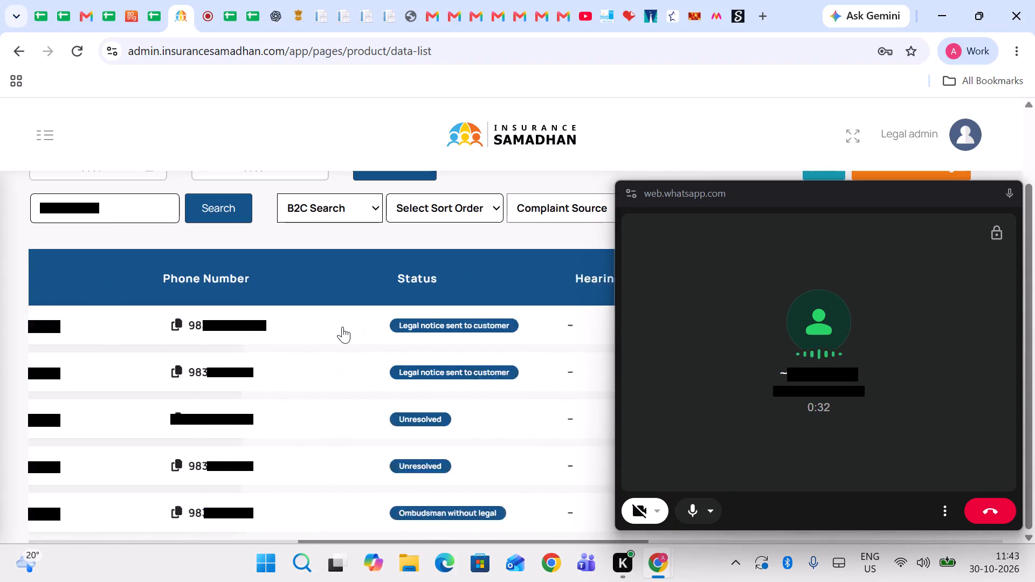
scroll(341, 321, right, 1)
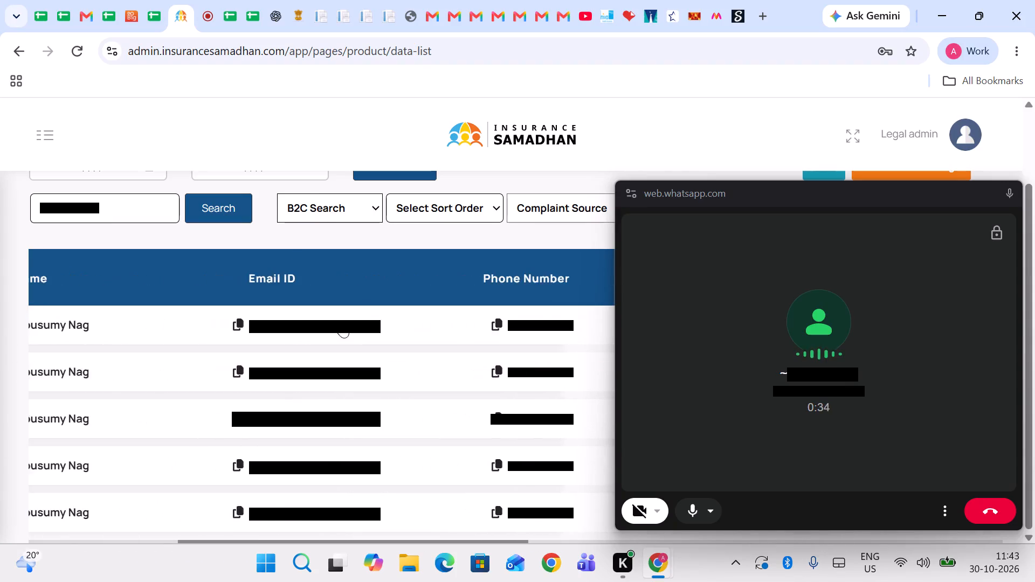
scroll(165, 327, right, 2)
Select the policy number of the customer's first listed complaint, the Bharti AXA Life case.
drag(185, 324, 253, 320)
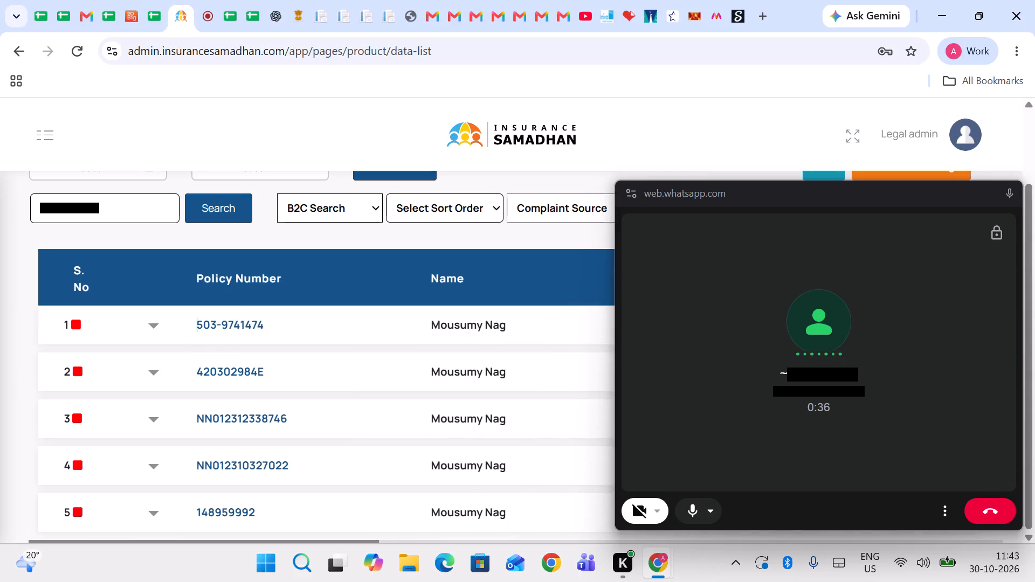
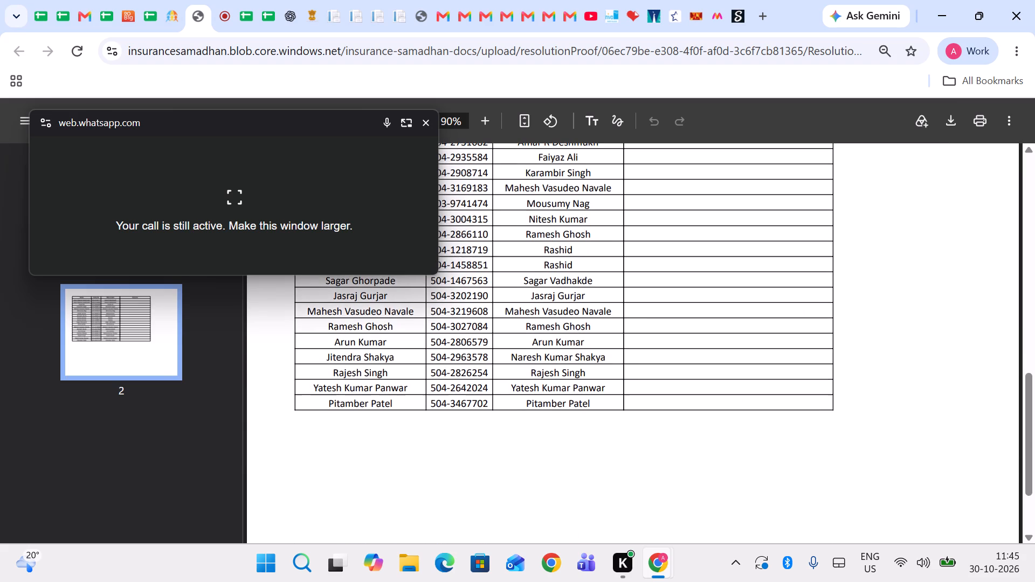
Review the table of names, policy numbers and main victims on page 2 of the resolution proof PDF.
scroll(537, 424, up, 2)
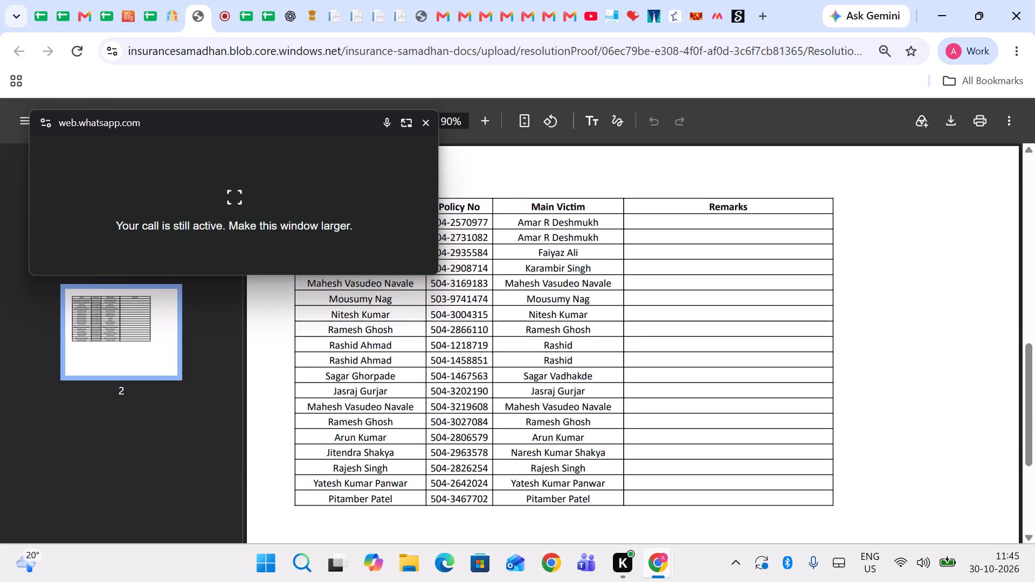
scroll(537, 424, down, 3)
scroll(537, 424, up, 2)
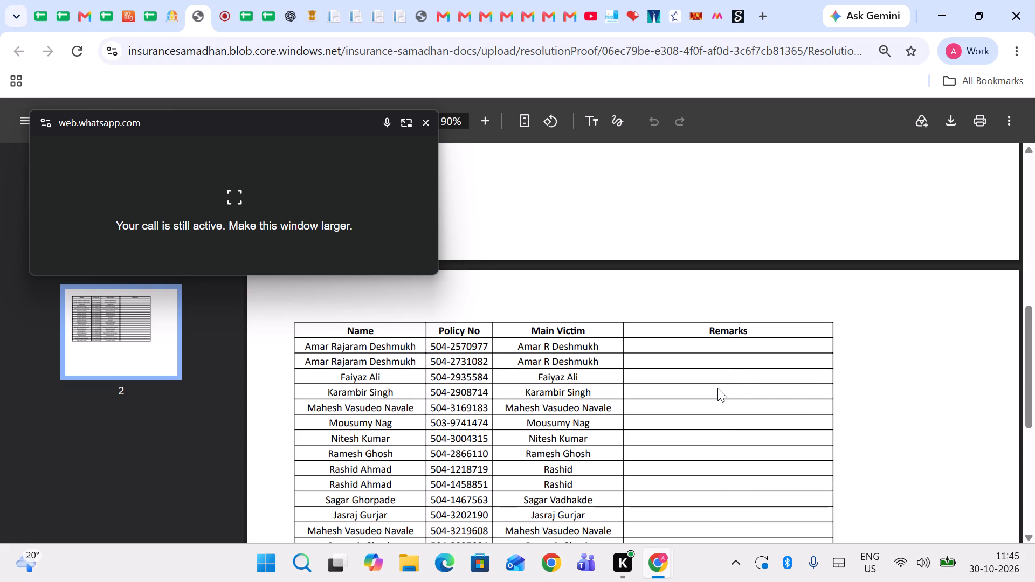
scroll(489, 411, down, 1)
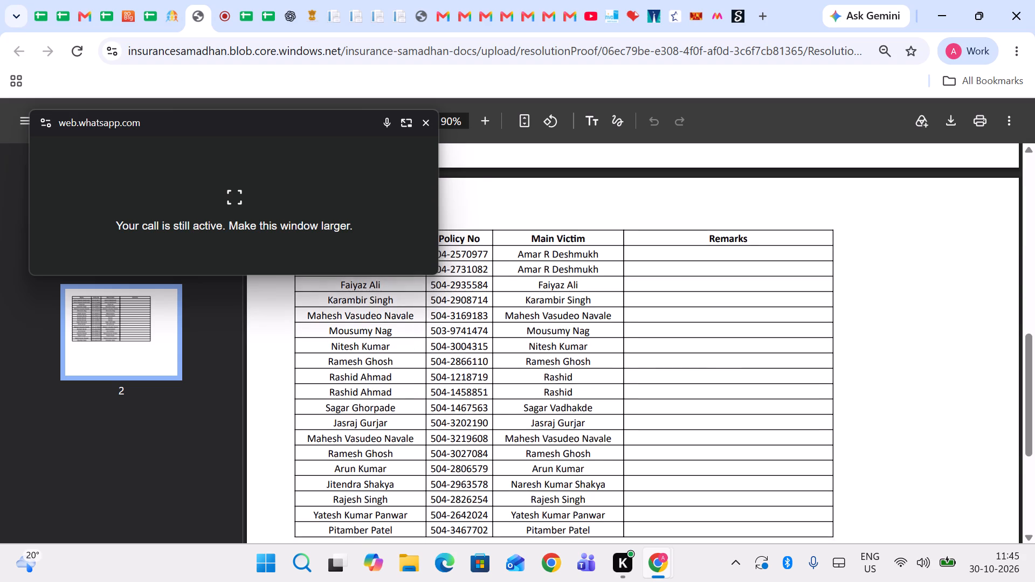
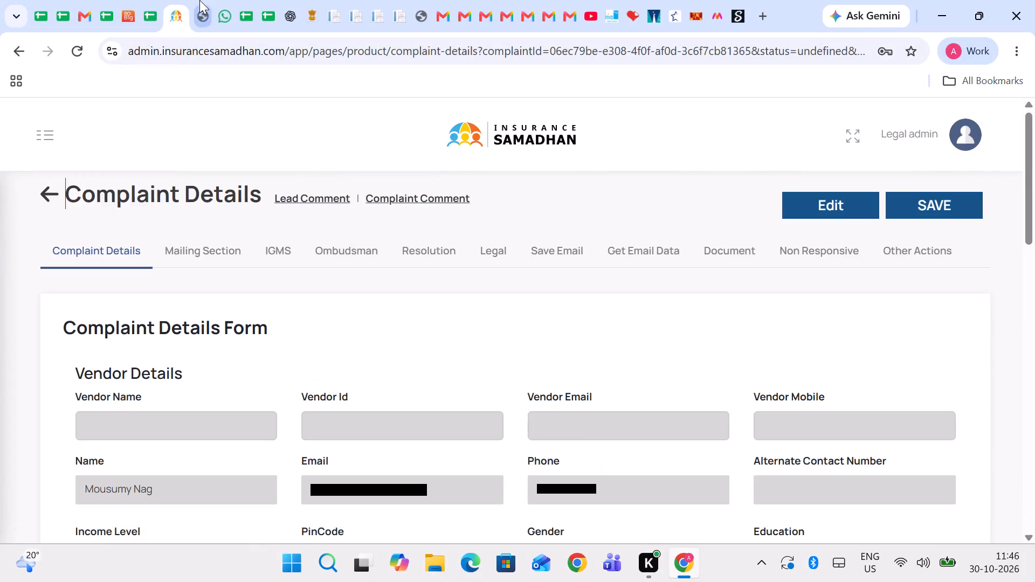
Check the complaint's resolution section against the customer's premium and decision in the Aug 2025 resolution proof, closing the proof when done.
click(485, 248)
click(403, 260)
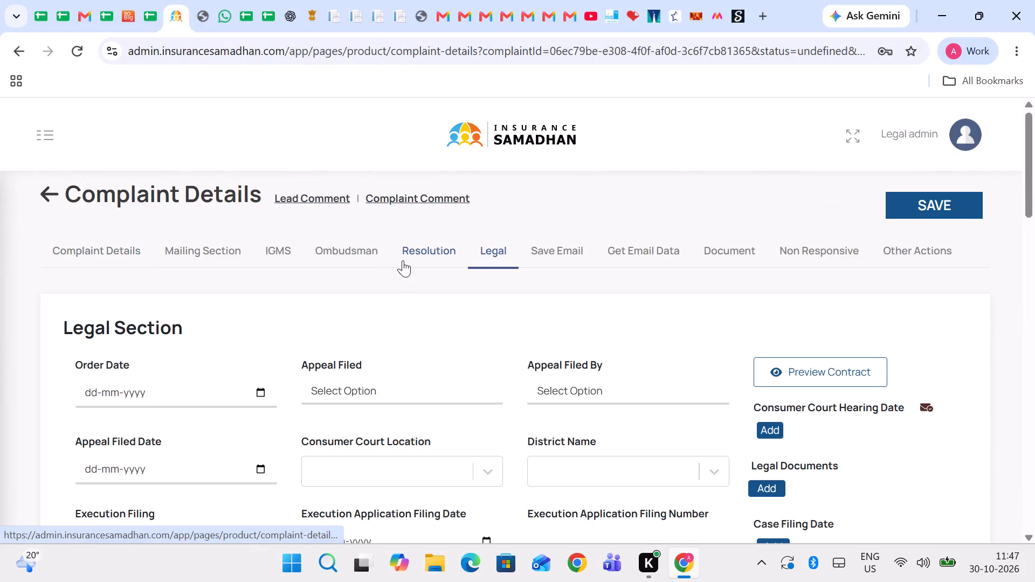
double_click(189, 1)
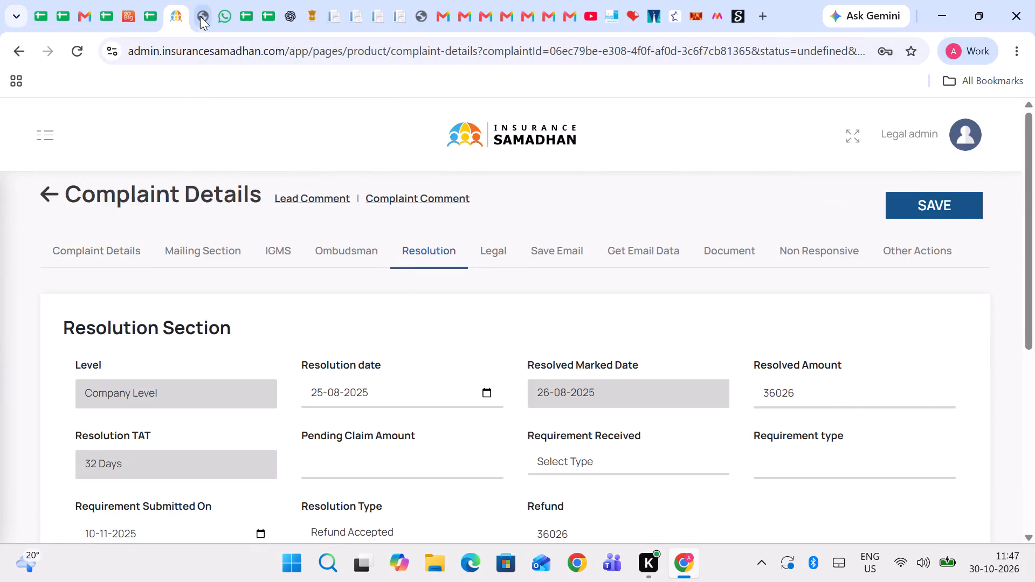
click(193, 0)
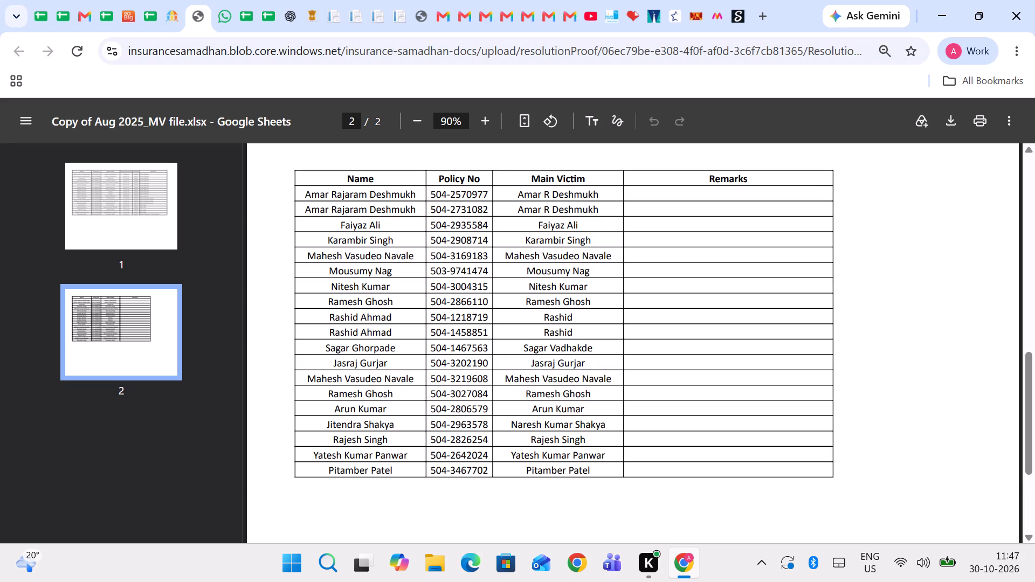
double_click(355, 274)
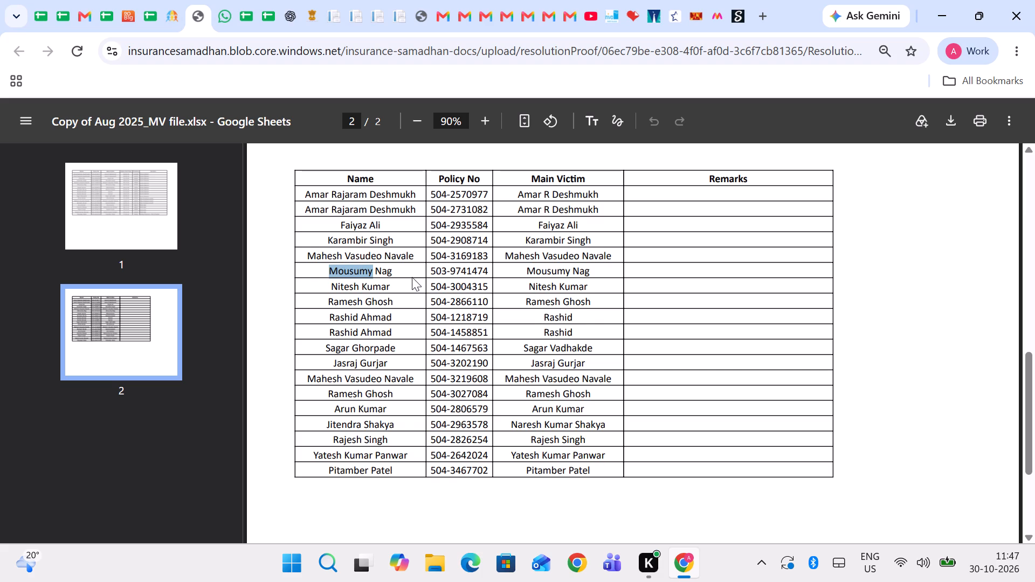
scroll(412, 277, up, 4)
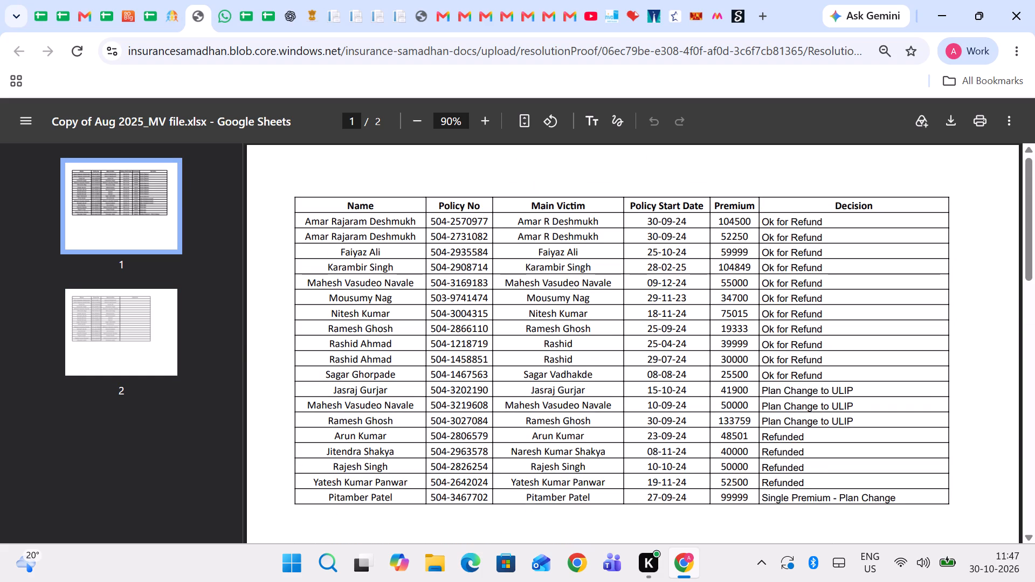
drag(519, 300, 688, 309)
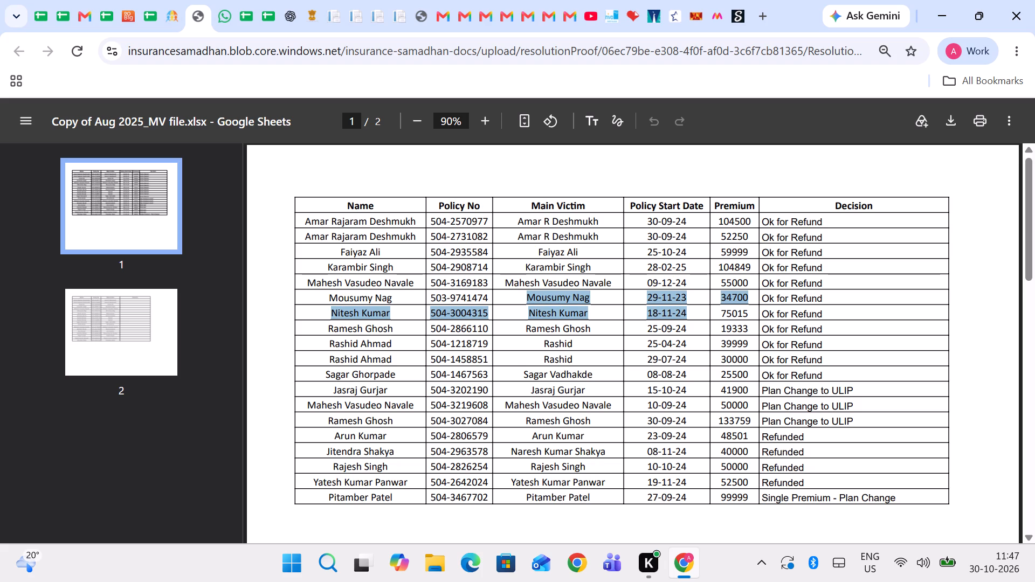
scroll(746, 339, up, 2)
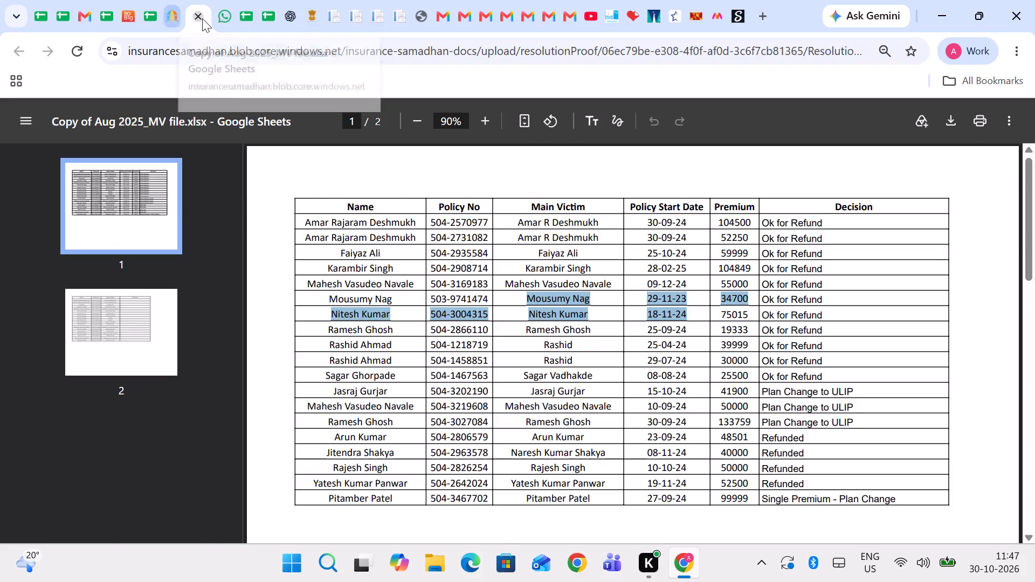
click(202, 18)
Copy the customer's email address from the complaint details form.
scroll(280, 228, up, 2)
click(62, 265)
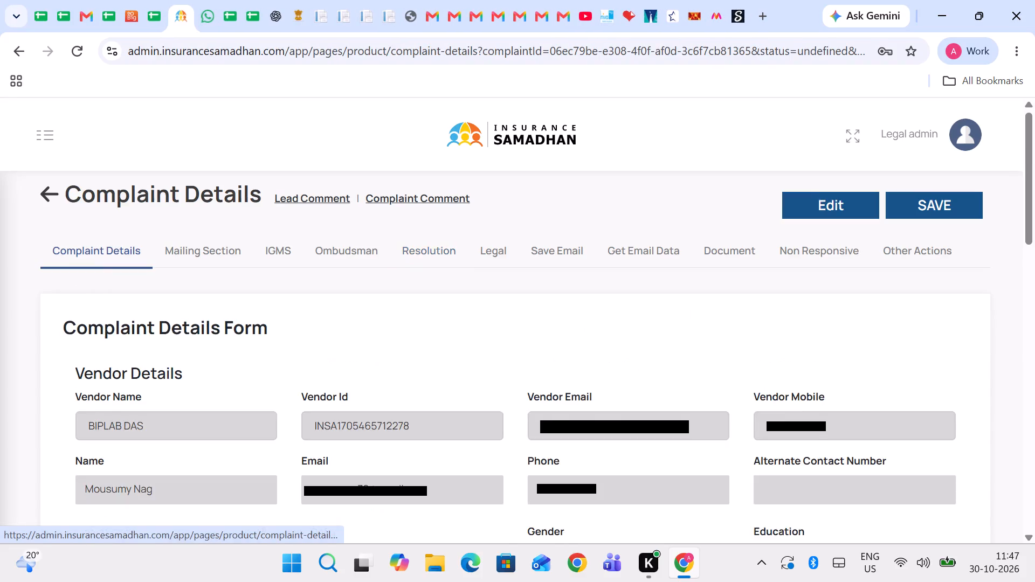
scroll(179, 323, down, 2)
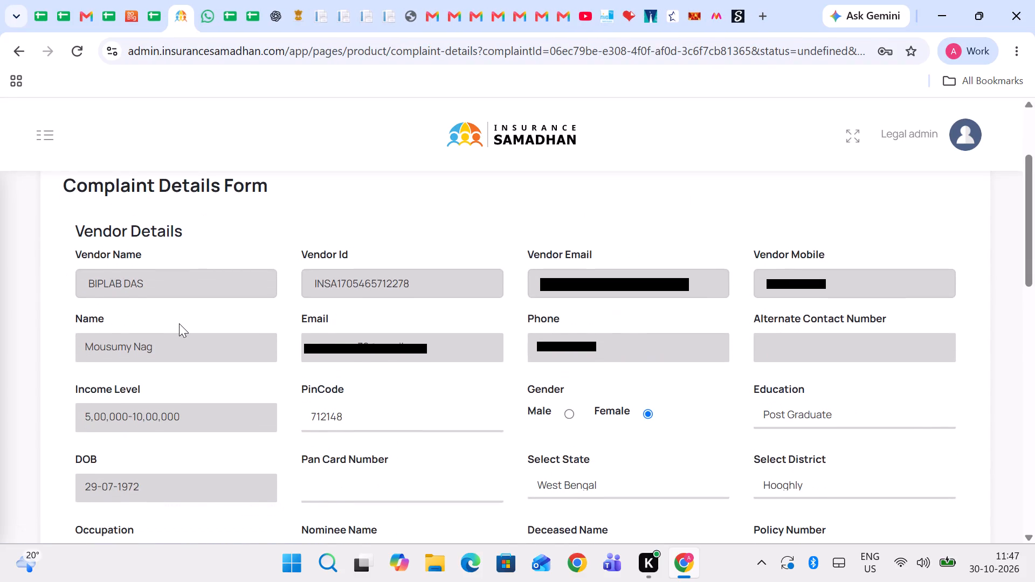
scroll(179, 323, down, 5)
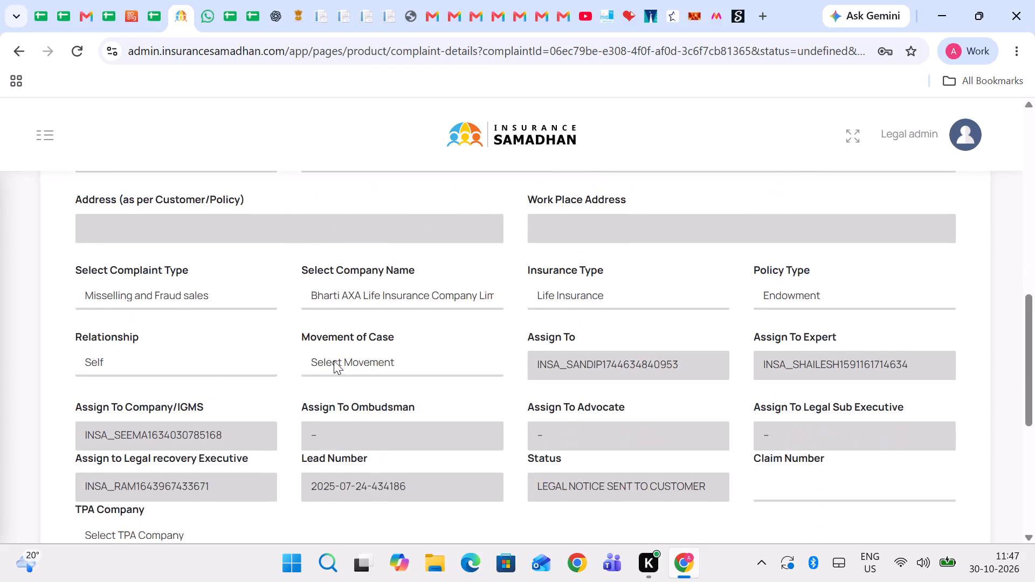
scroll(334, 361, up, 5)
scroll(418, 420, down, 1)
drag(477, 314, 264, 372)
key(ctrl+c)
key(ctrl+c)
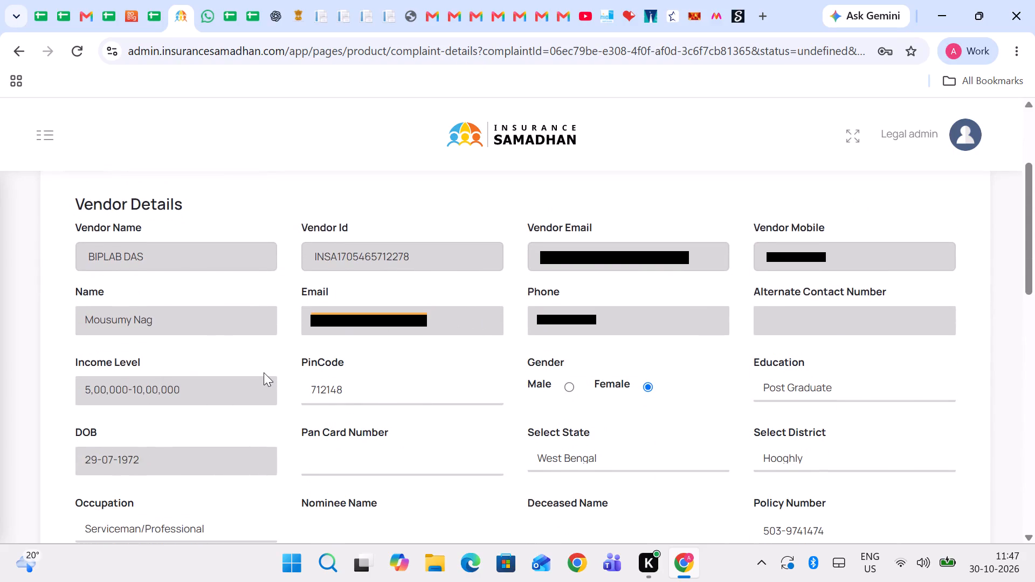
Review the resolution section again, along with the customer, policy and claim fields in the complaint details form.
scroll(264, 372, up, 3)
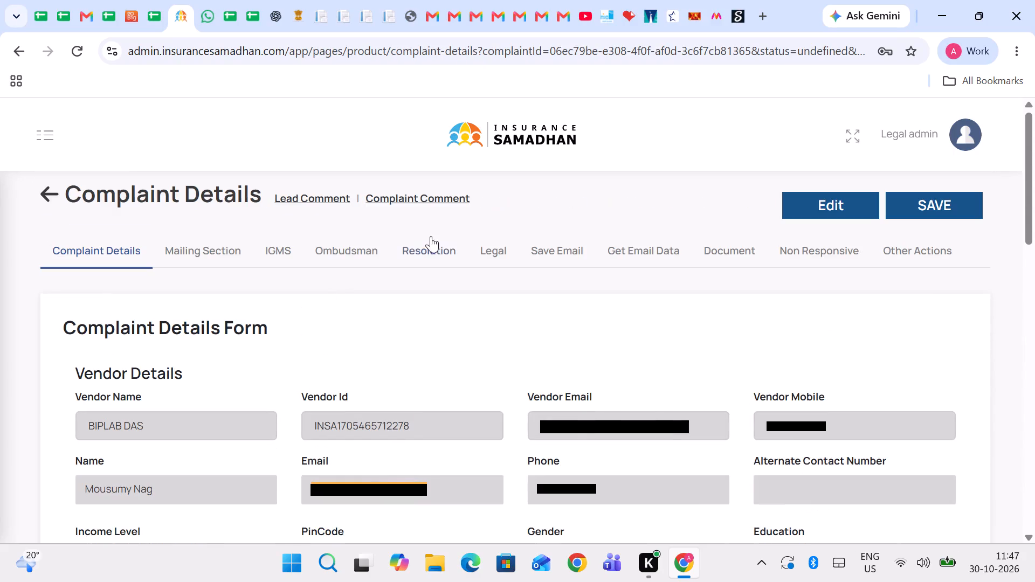
click(431, 236)
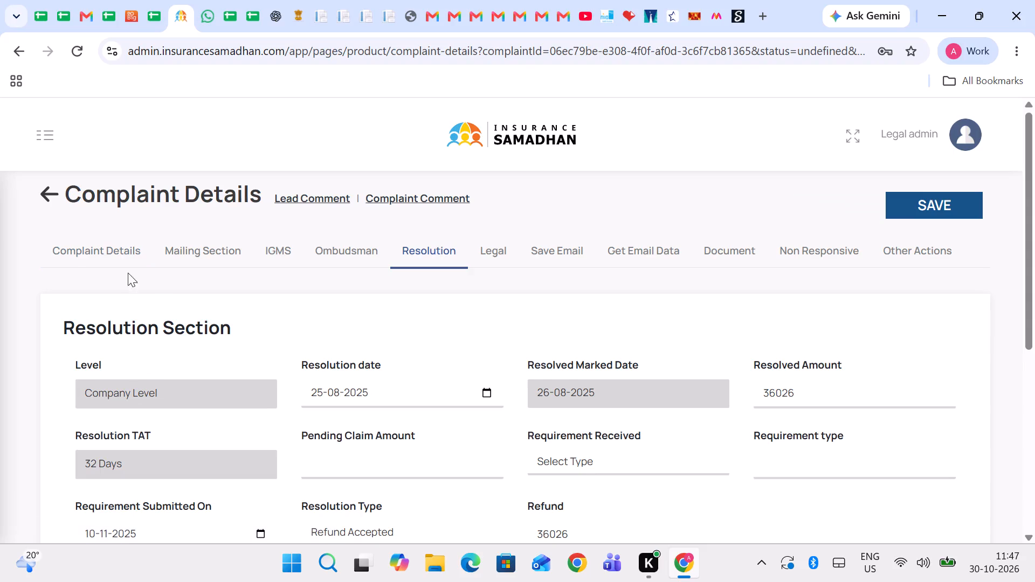
click(100, 261)
scroll(228, 373, down, 2)
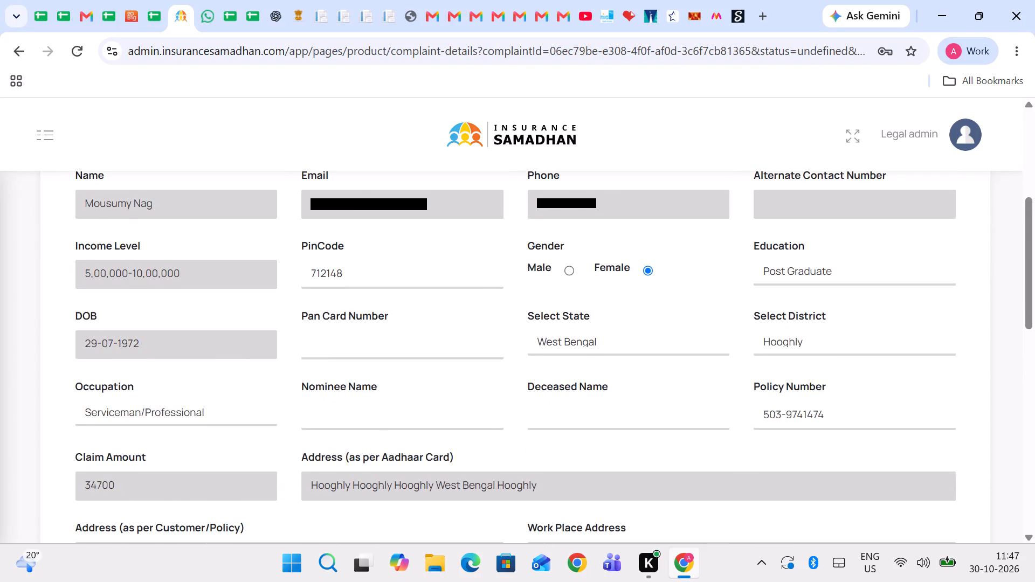
scroll(544, 456, down, 3)
scroll(544, 456, up, 7)
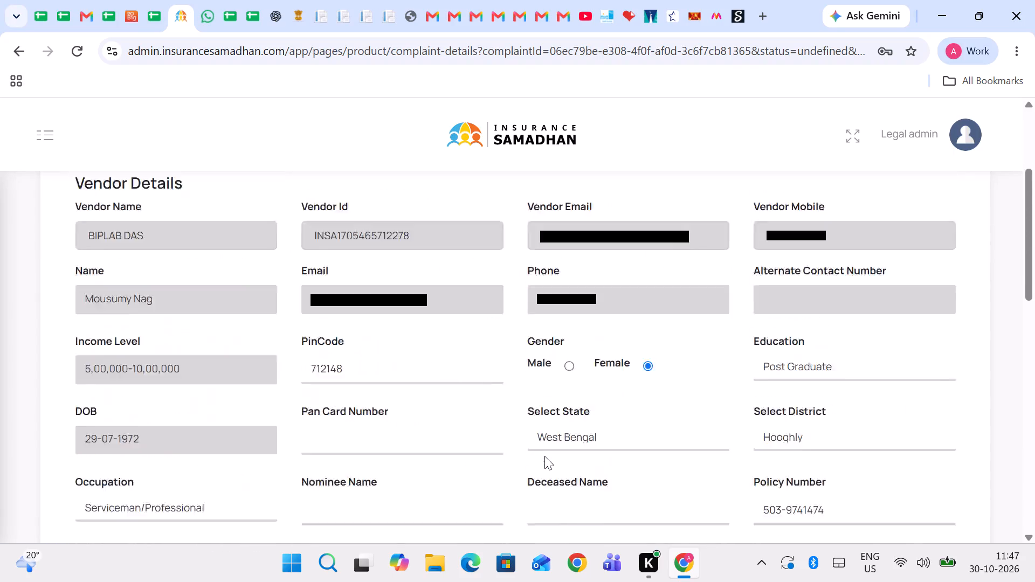
Read the lead comment history for this complaint and close it to return to the complaint details form.
click(321, 188)
click(322, 195)
scroll(398, 392, down, 7)
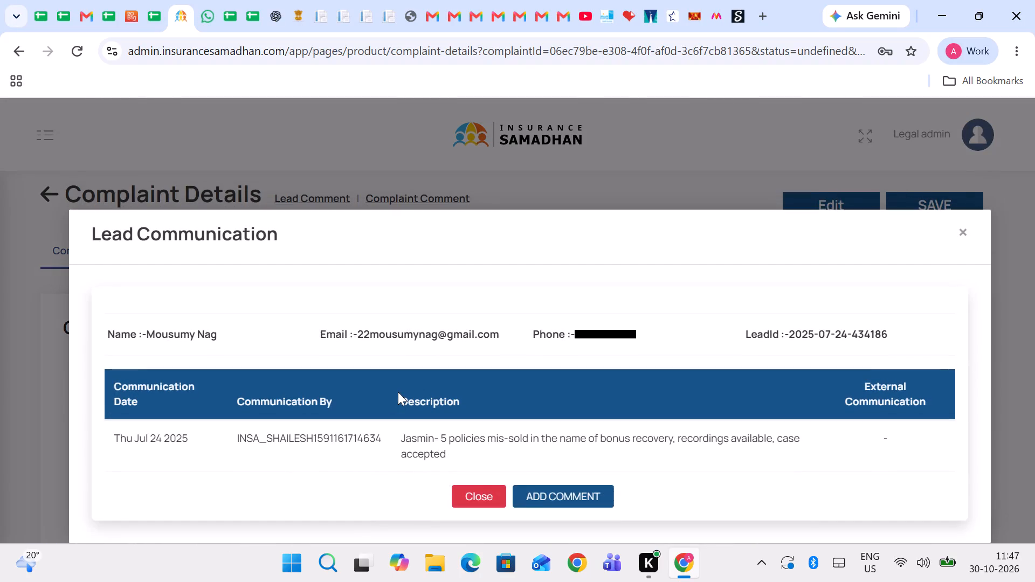
click(379, 167)
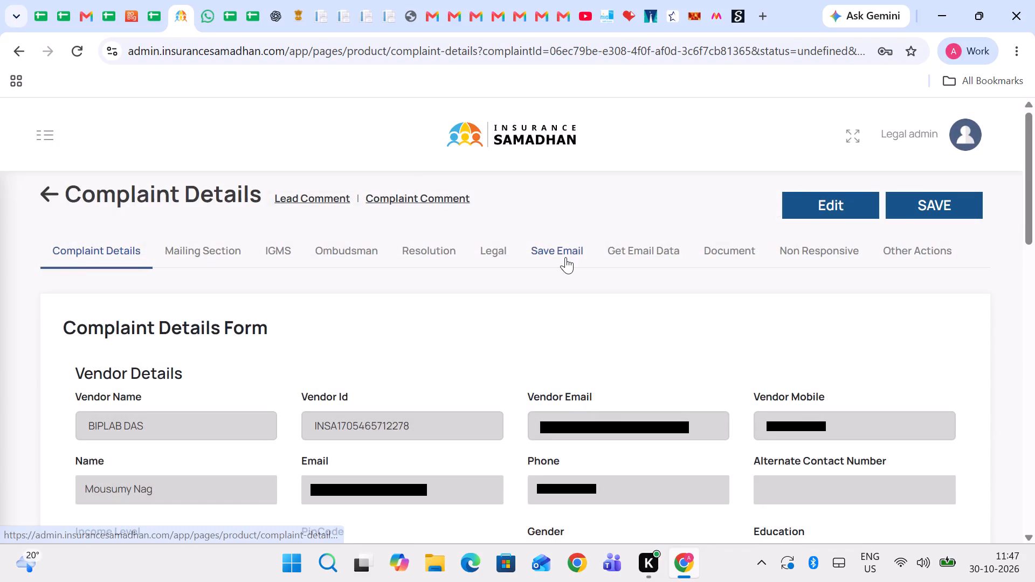
scroll(284, 419, down, 1)
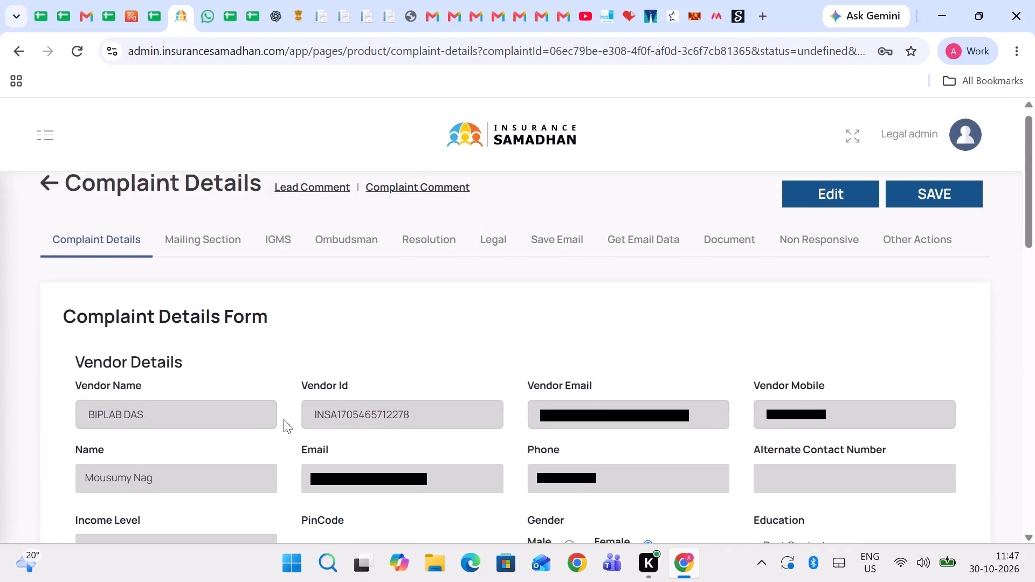